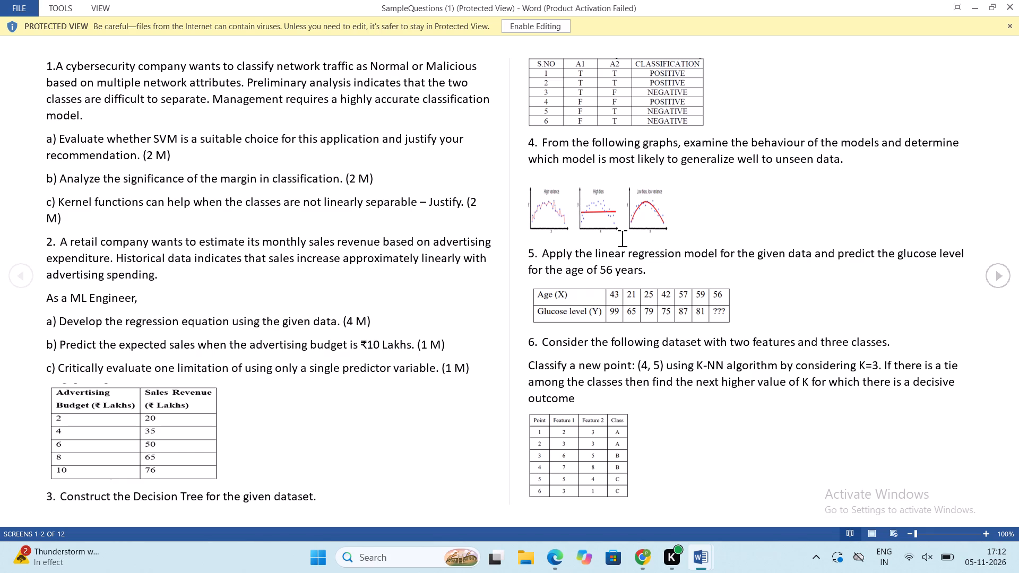
Page forward through the SampleQuestions document to review the machine learning questions up to the customer clustering question 22.
key(Right)
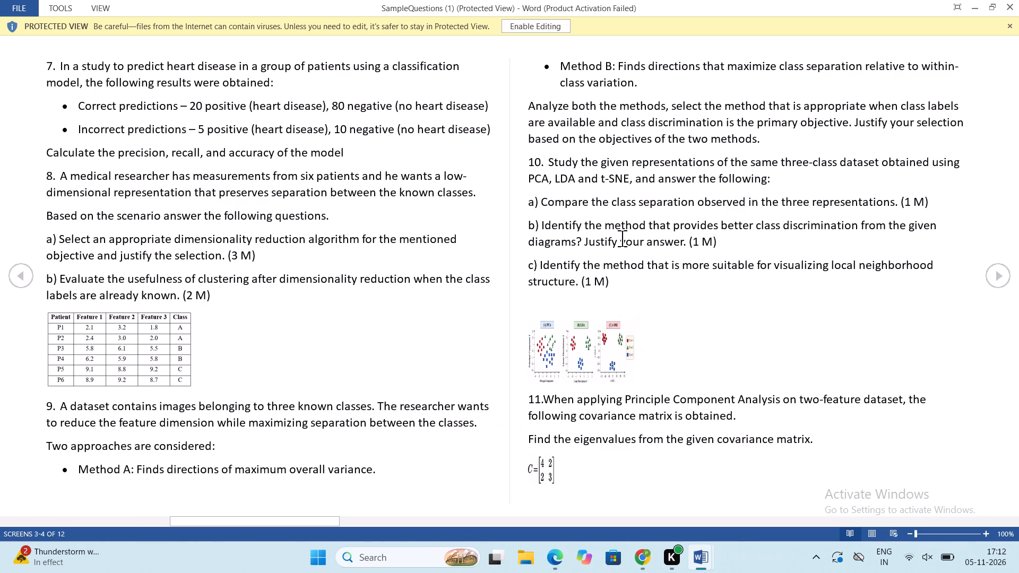
key(Right)
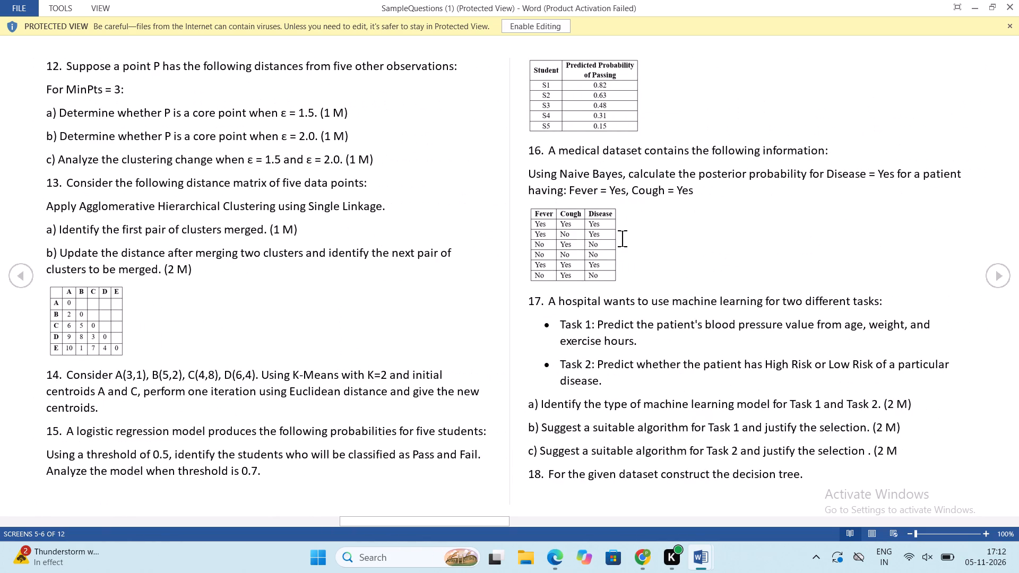
key(Right)
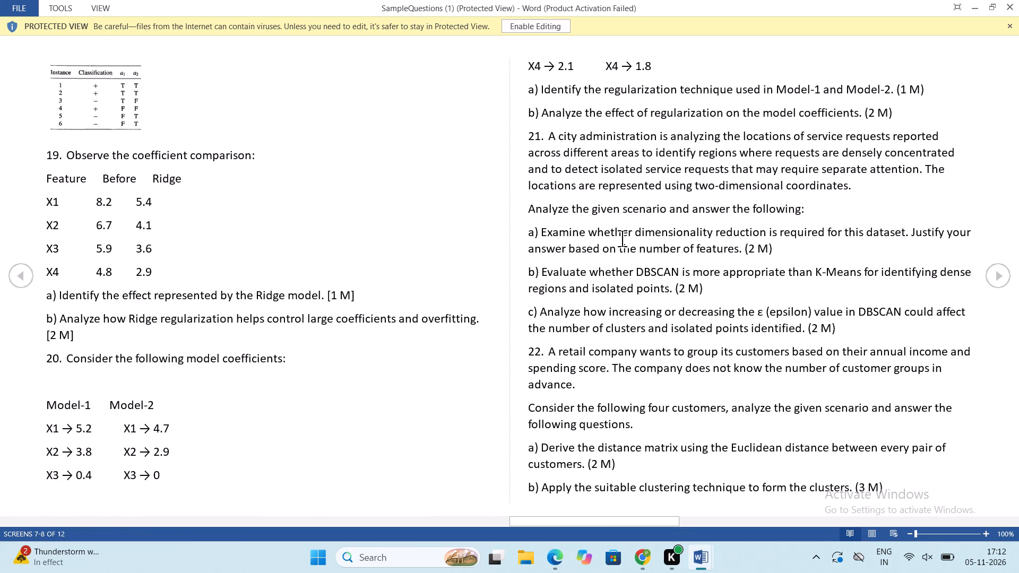
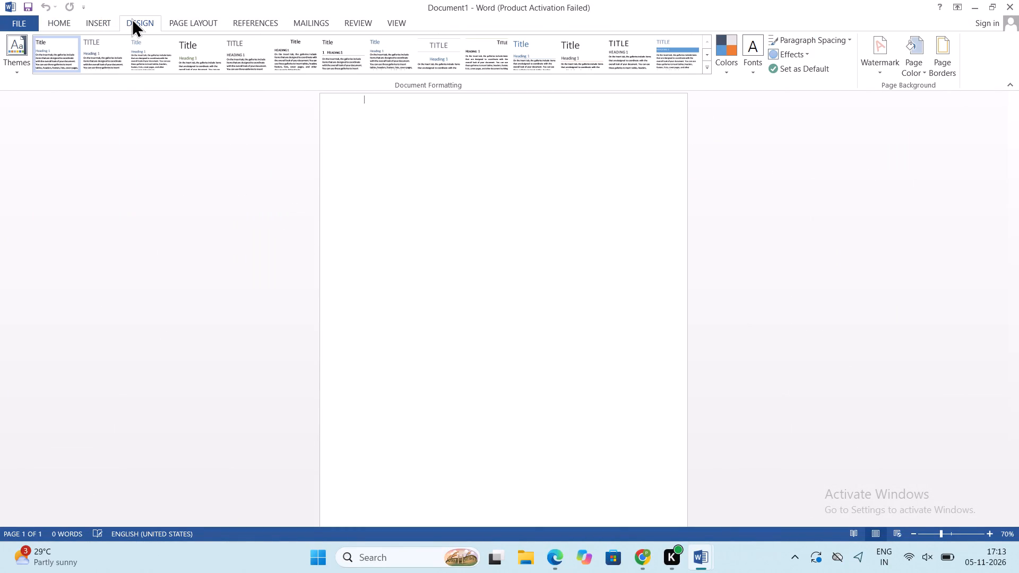
Open the preset page margin choices for the blank document, Document1.
scroll(132, 18, up, 3)
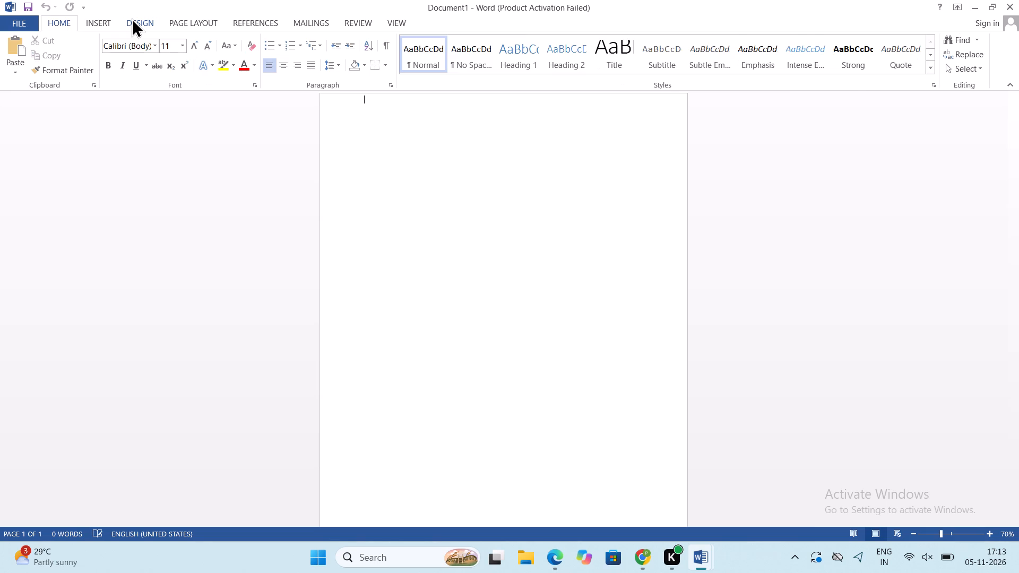
click(132, 18)
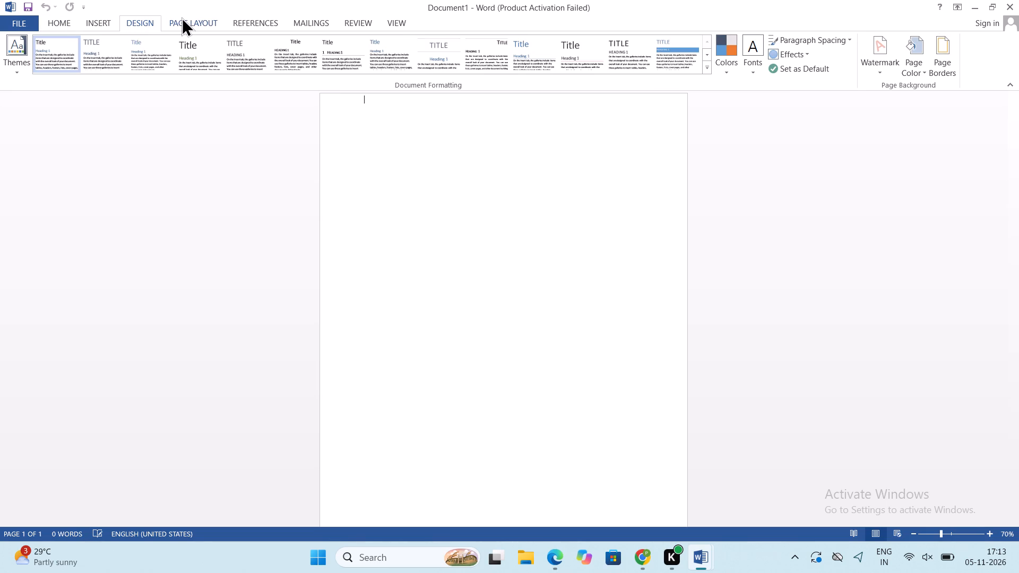
click(182, 17)
click(13, 50)
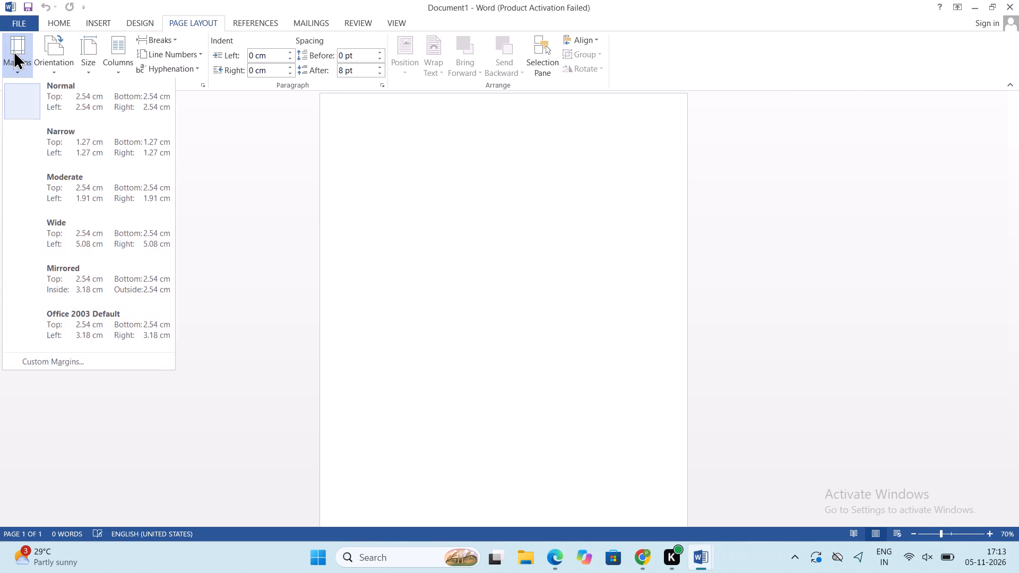
Apply the Narrow margin preset, 1.27 cm on all sides, to the blank document.
drag(4, 176, 8, 163)
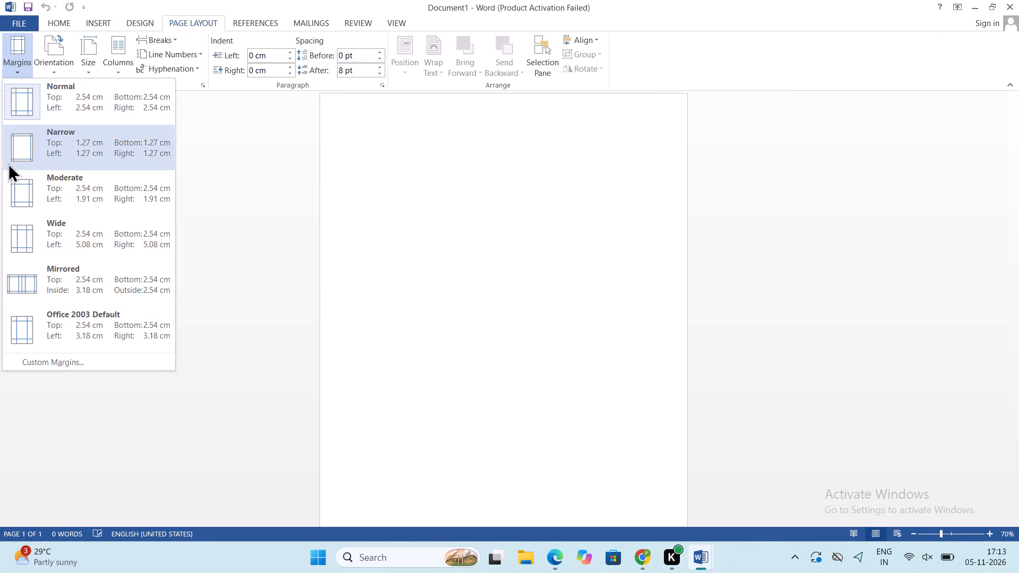
drag(8, 163, 13, 138)
click(13, 138)
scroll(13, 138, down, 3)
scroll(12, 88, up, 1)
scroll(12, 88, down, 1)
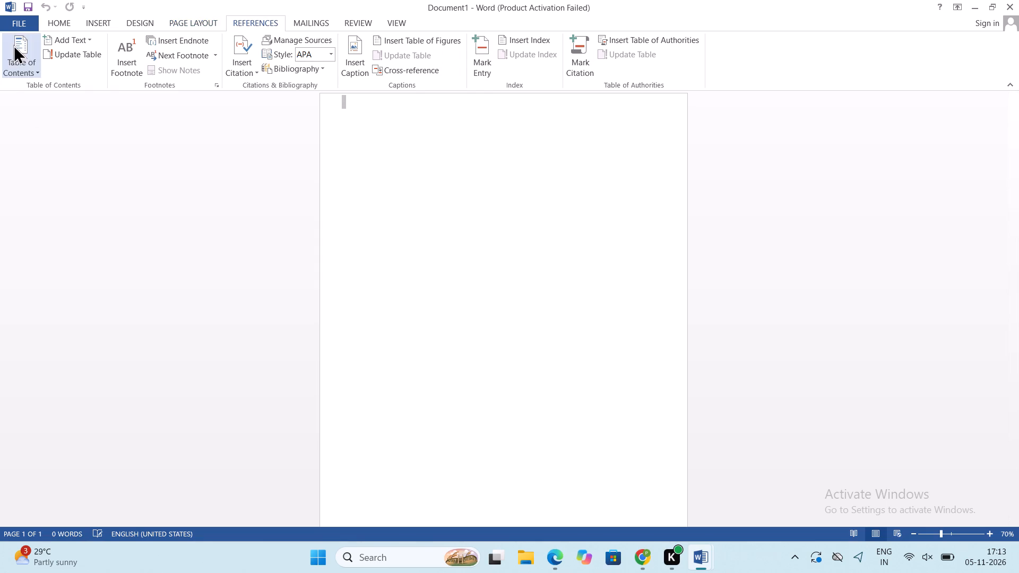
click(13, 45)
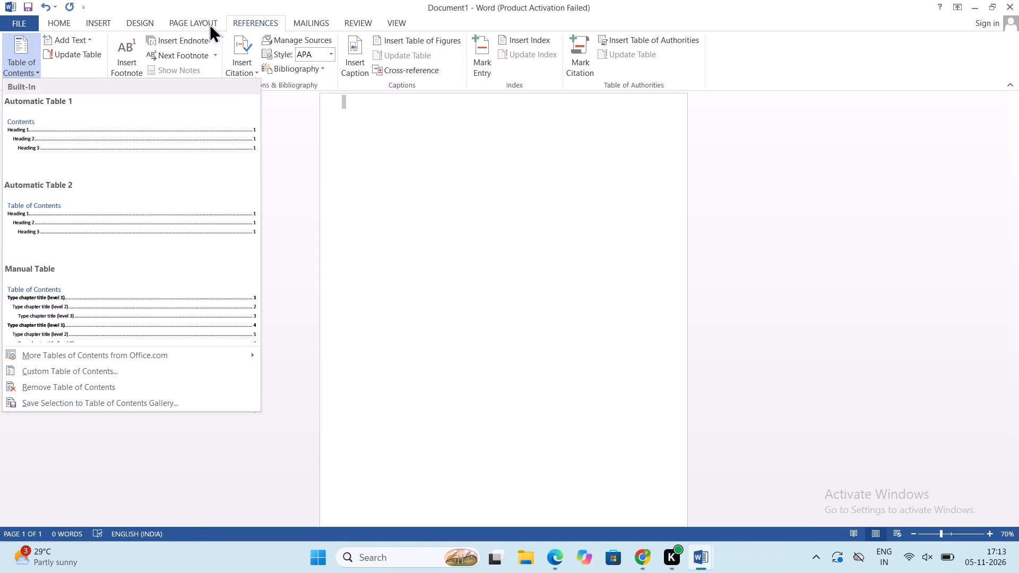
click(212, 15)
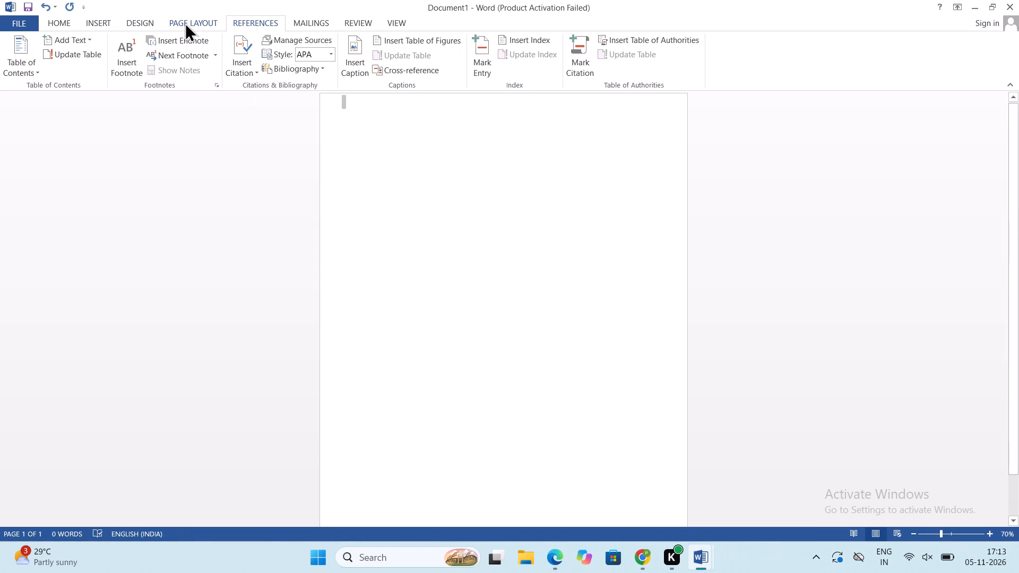
Reapply the Narrow margin preset with 1.27 cm on every side of the page.
click(185, 22)
click(20, 51)
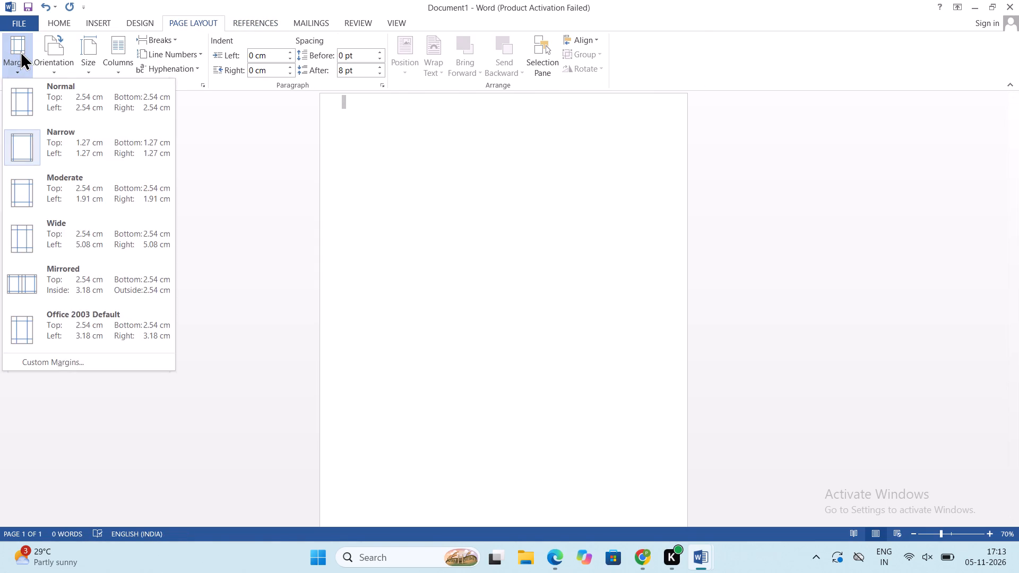
drag(20, 51, 203, 12)
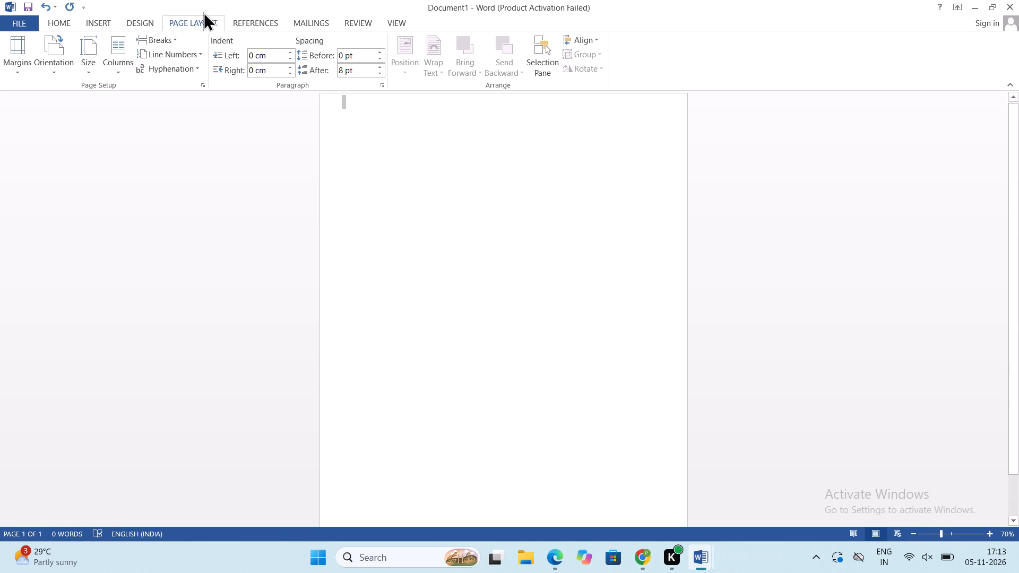
drag(203, 12, 201, 23)
click(201, 23)
click(201, 23)
click(16, 72)
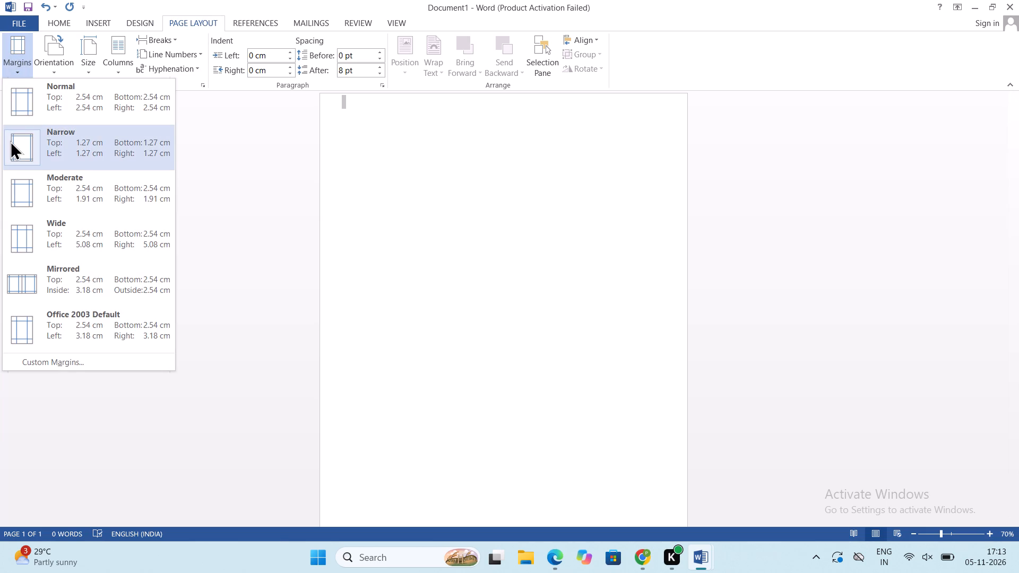
click(10, 141)
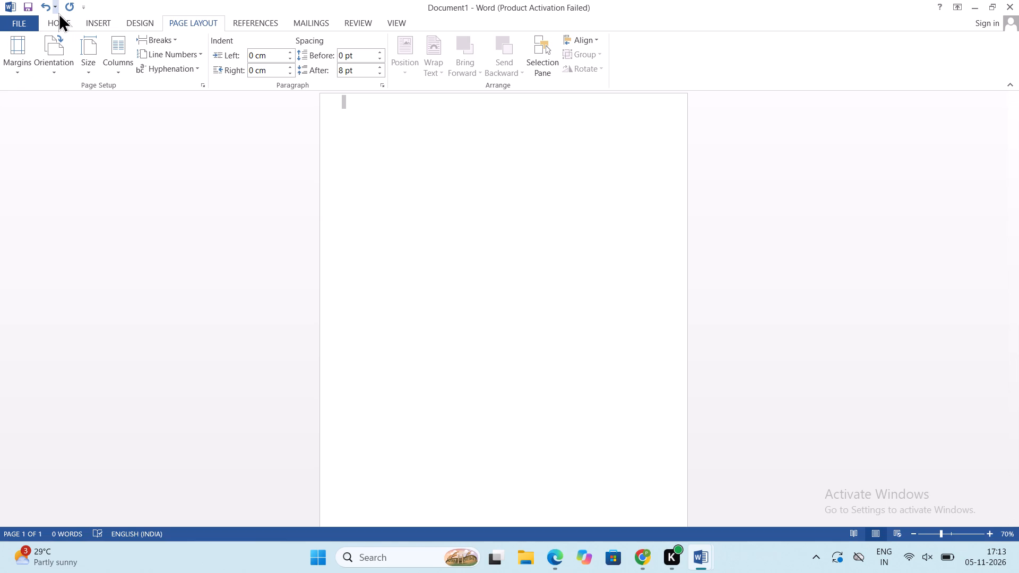
Set the font size to 18 for the empty first line and place the text cursor there.
click(60, 22)
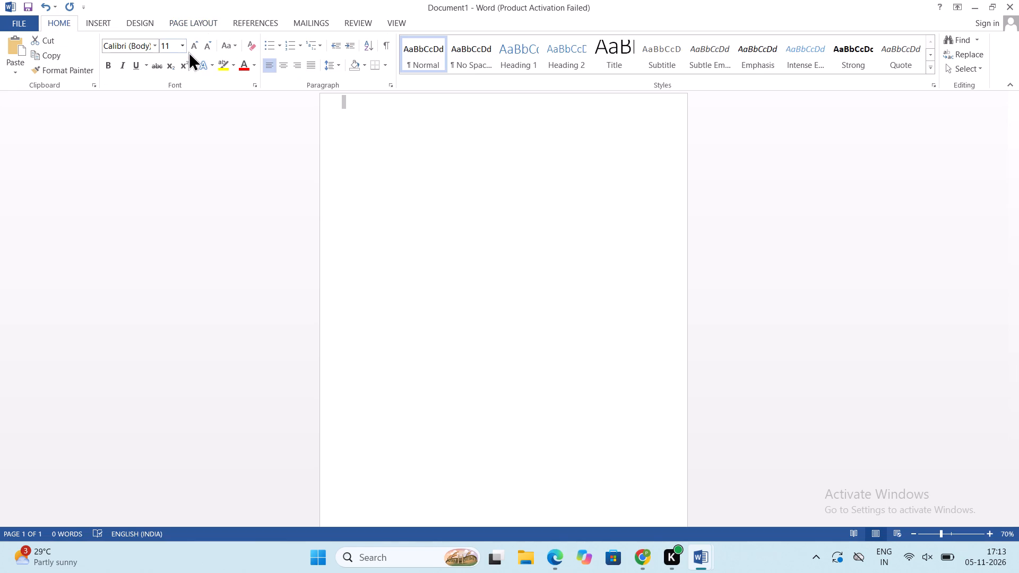
click(183, 49)
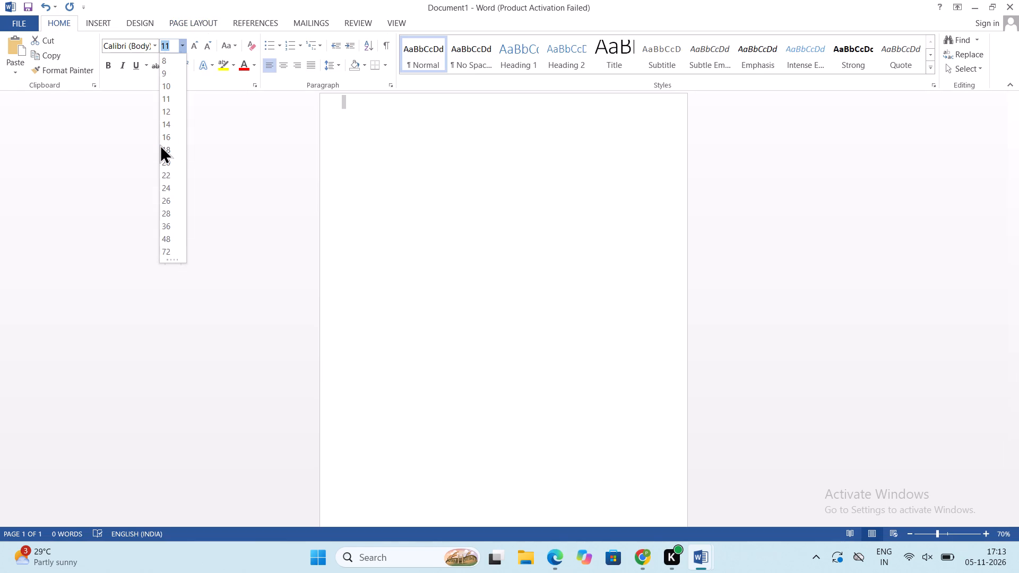
click(170, 146)
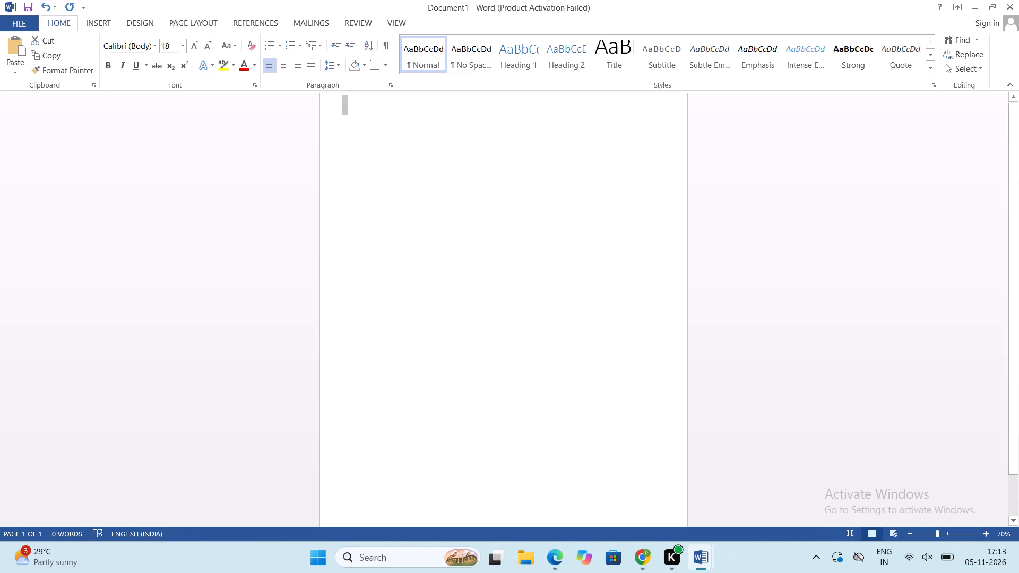
click(368, 117)
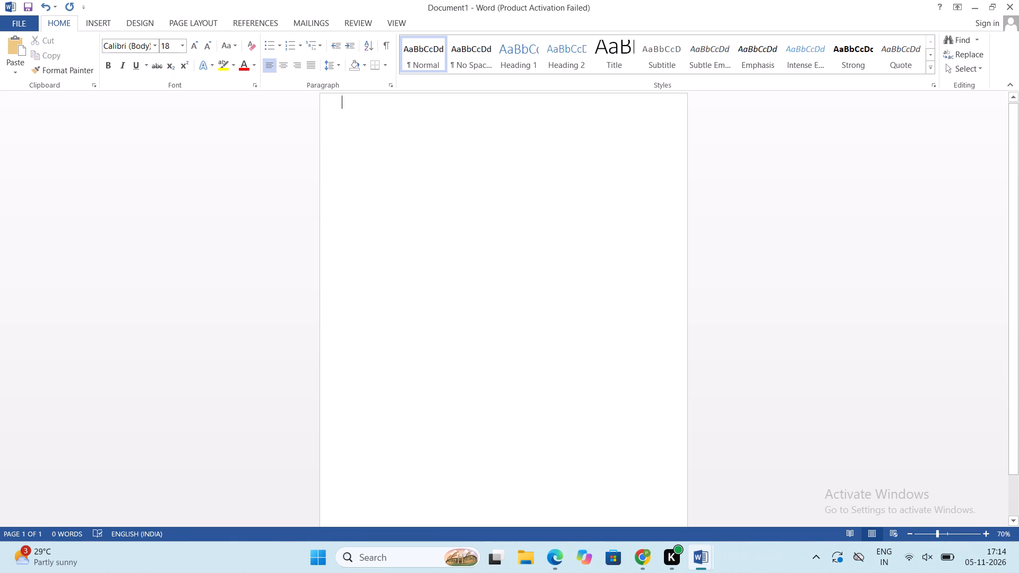
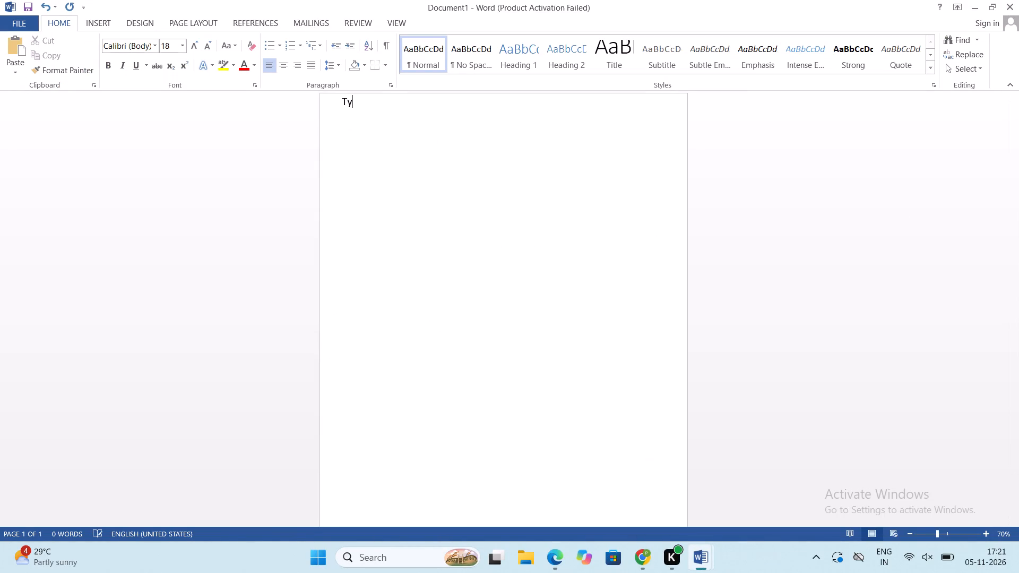
Complete the first line so it reads "Types of Machine Learning:".
text(pes of)
key(space)
text(MAch)
key(BackSpace)
key(BackSpace)
key(BackSpace)
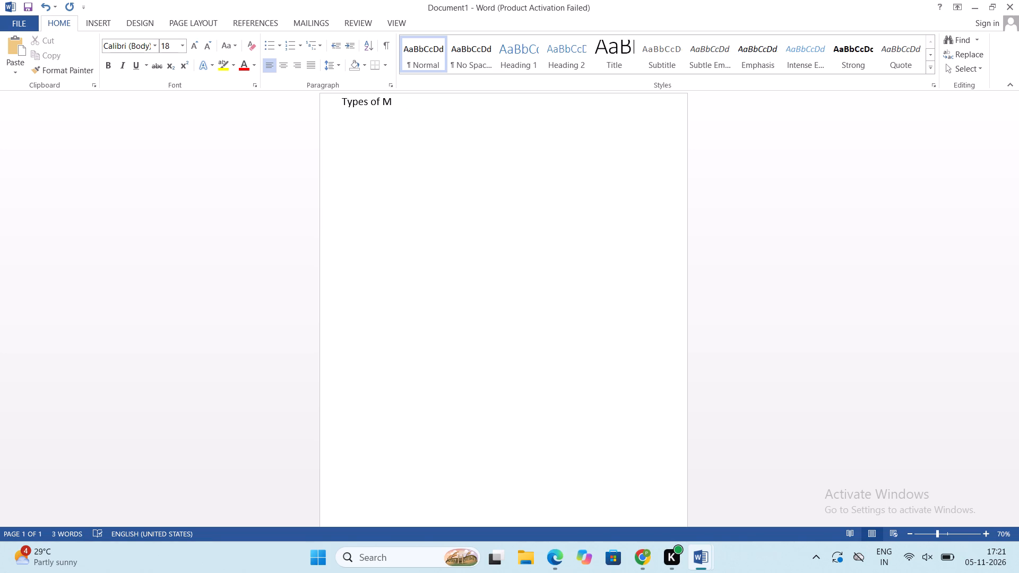
text(achine)
key(space)
key(shift+l)
text(ear)
text(nin)
key(g)
key(shift+colon)
Paste the copied sentence on the three types of machine learning algorithms directly after the heading's colon.
key(ctrl+v)
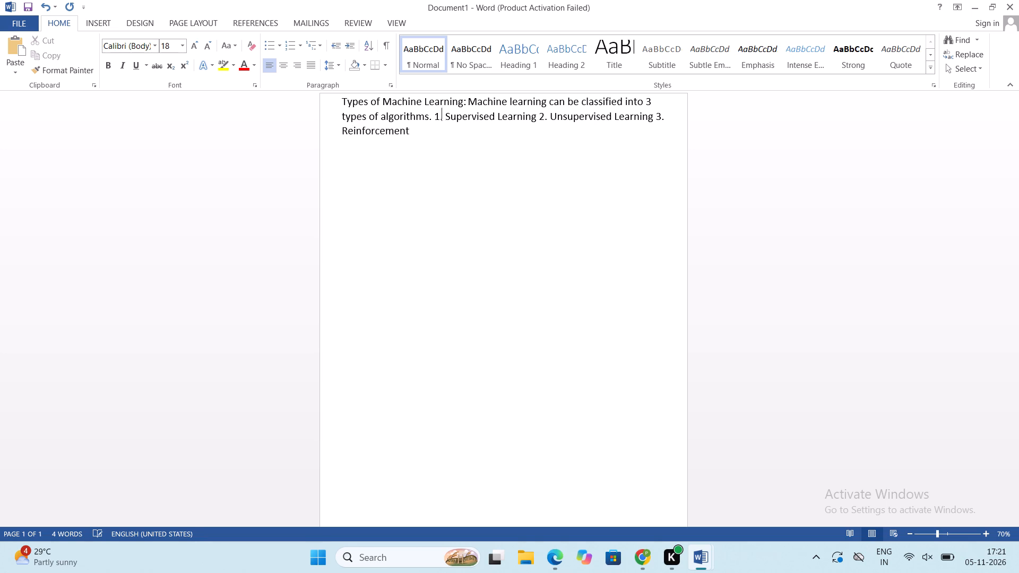
Underline the words "Types of Machine Learning" at the start of the paragraph, leaving out the colon, and deselect them.
scroll(426, 154, up, 1)
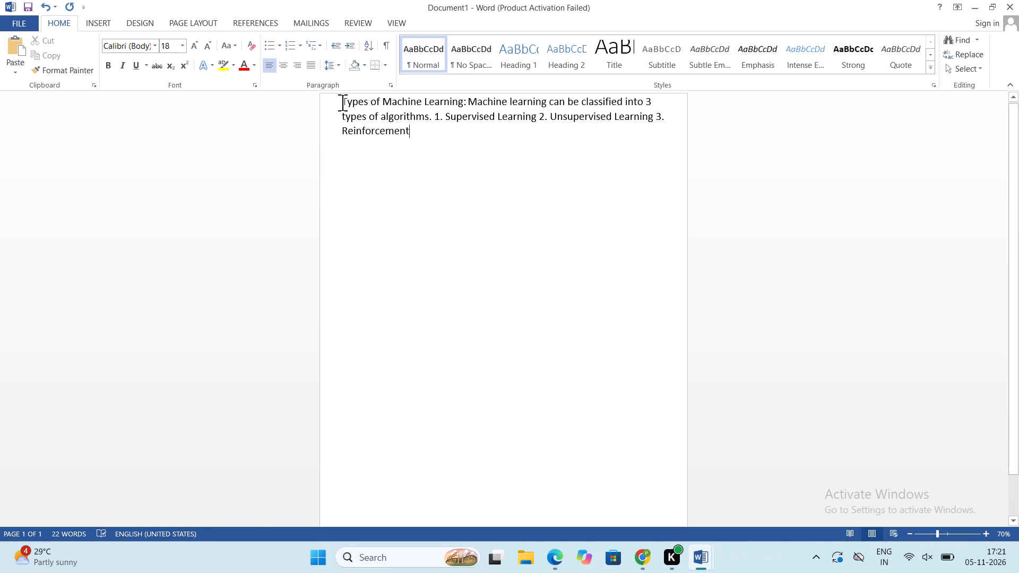
drag(342, 102, 444, 98)
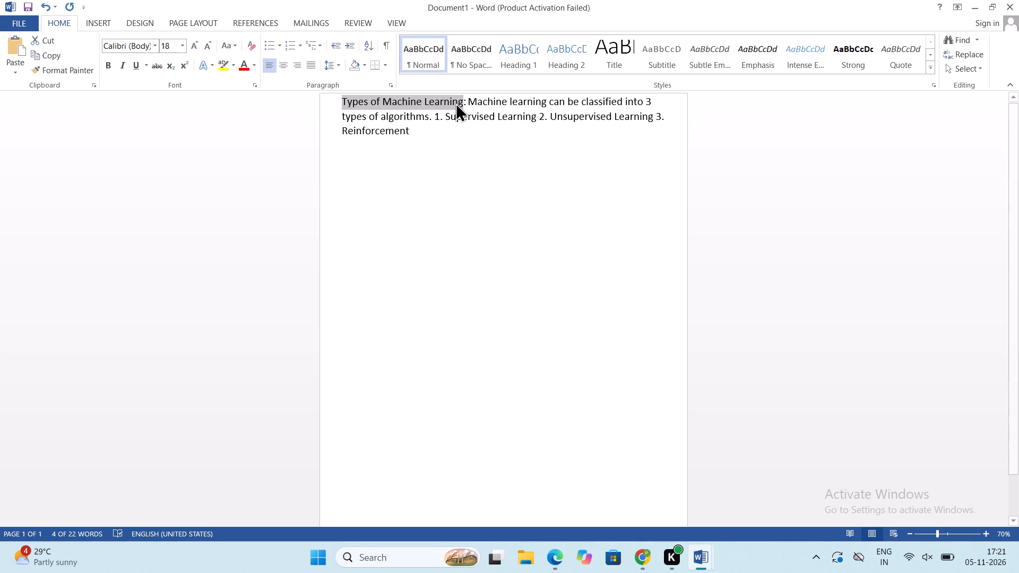
click(455, 102)
drag(345, 103, 445, 104)
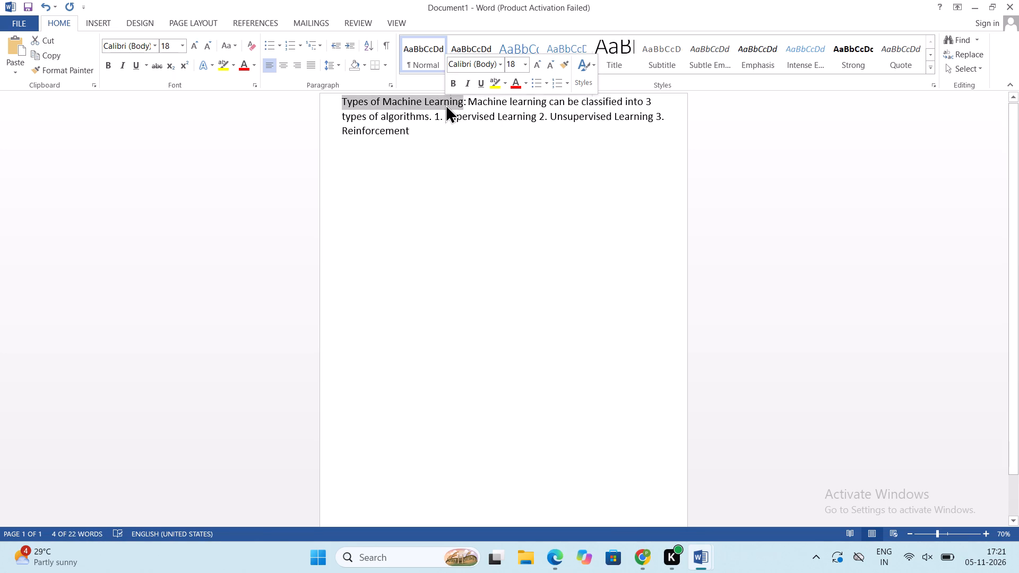
click(487, 85)
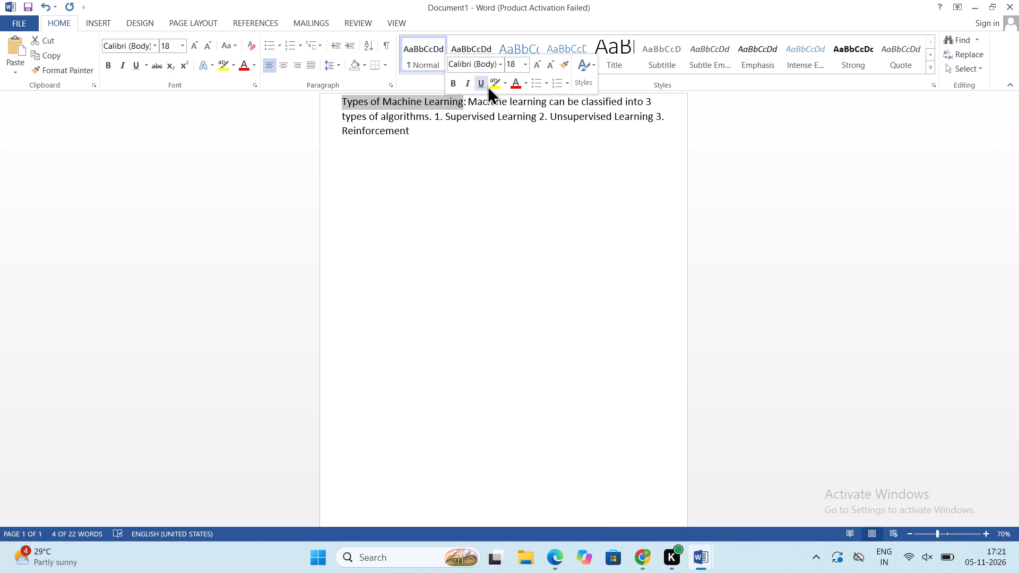
click(485, 148)
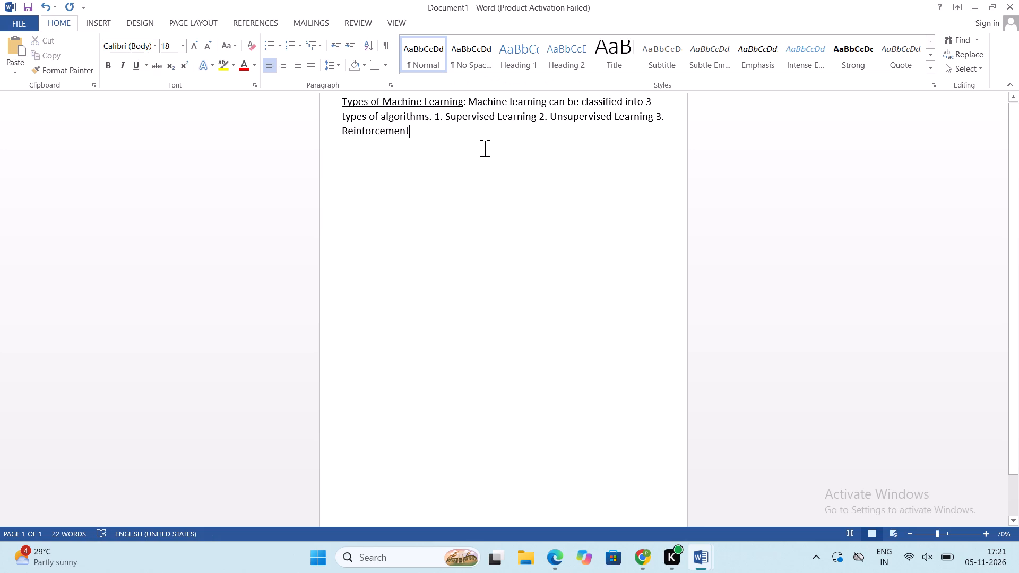
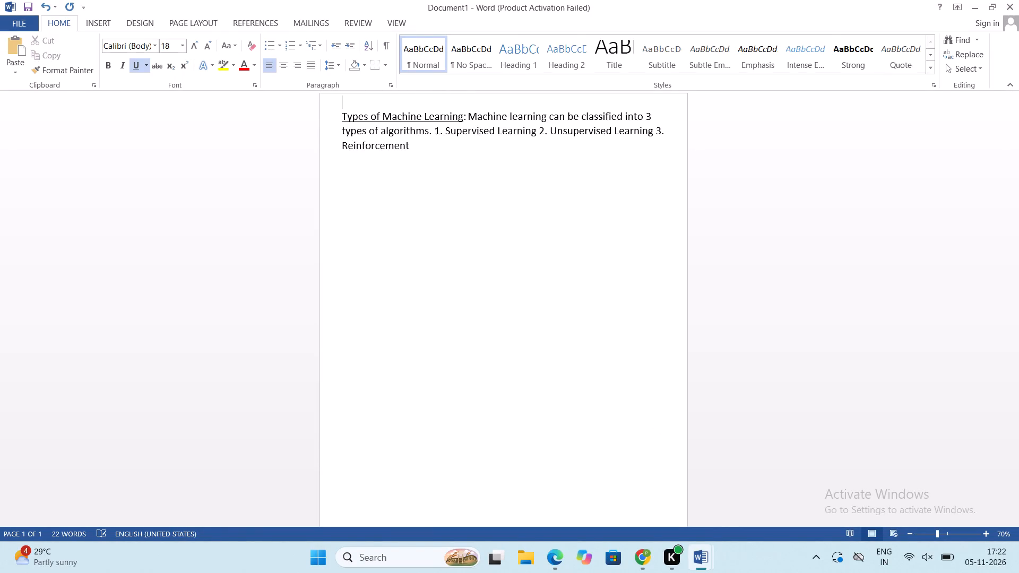
Enter the start of a unit heading, "Unit-", on the empty line above the "Types of Machine Learning" paragraph.
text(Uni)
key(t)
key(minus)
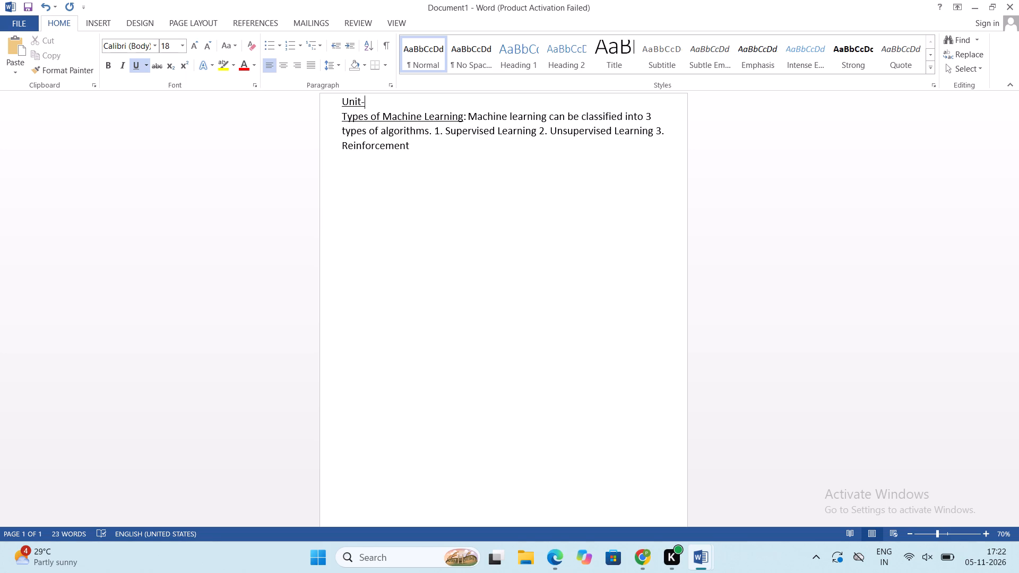
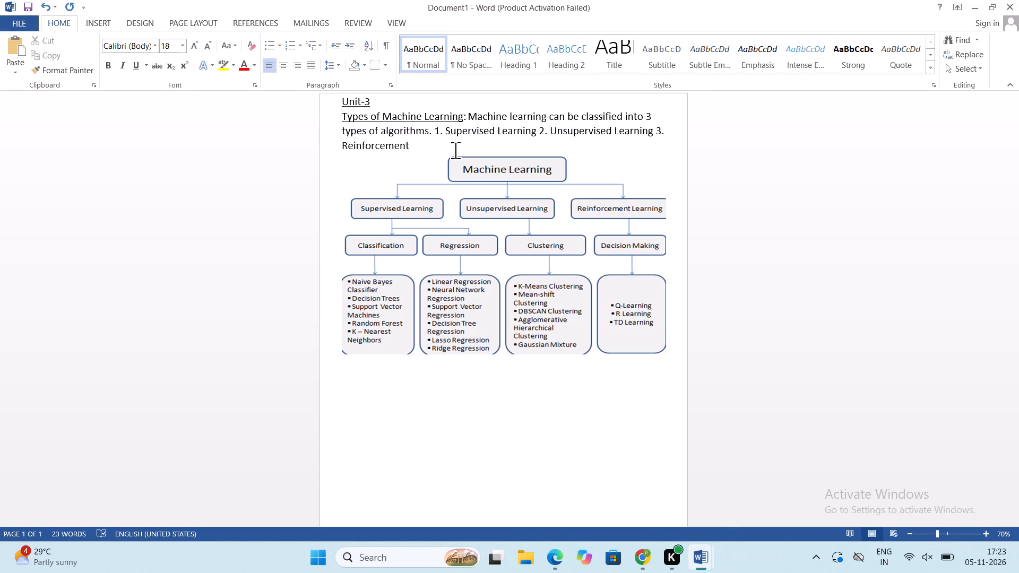
Delete backwards from the end of the trailing word "Reinforcement" in the paragraph above the machine learning diagram.
scroll(455, 150, up, 1)
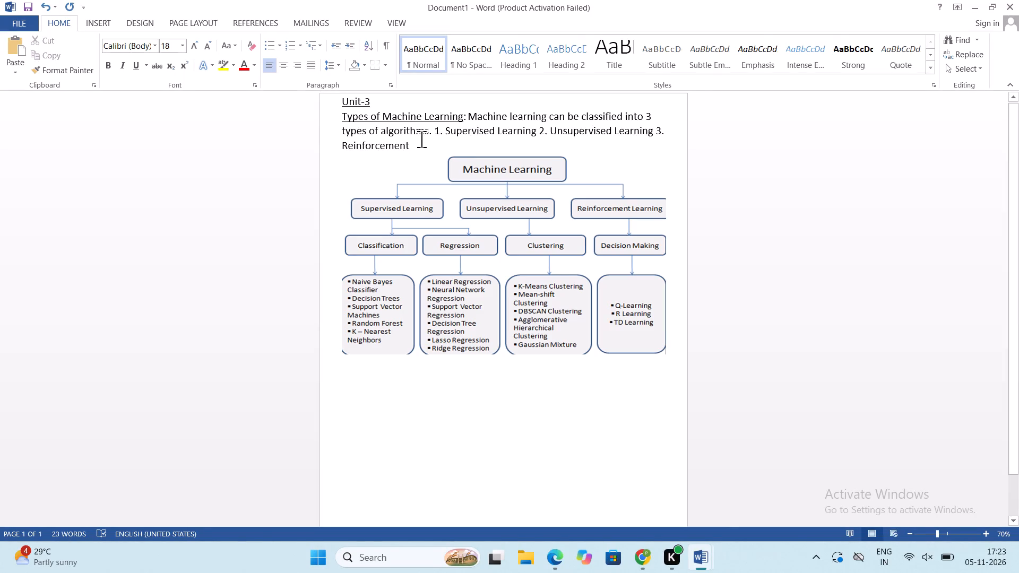
click(416, 144)
key(BackSpace)
key(BackSpace)
key(BackSpace)
key(BackSpace)
key(BackSpace)
key(BackSpace)
key(BackSpace)
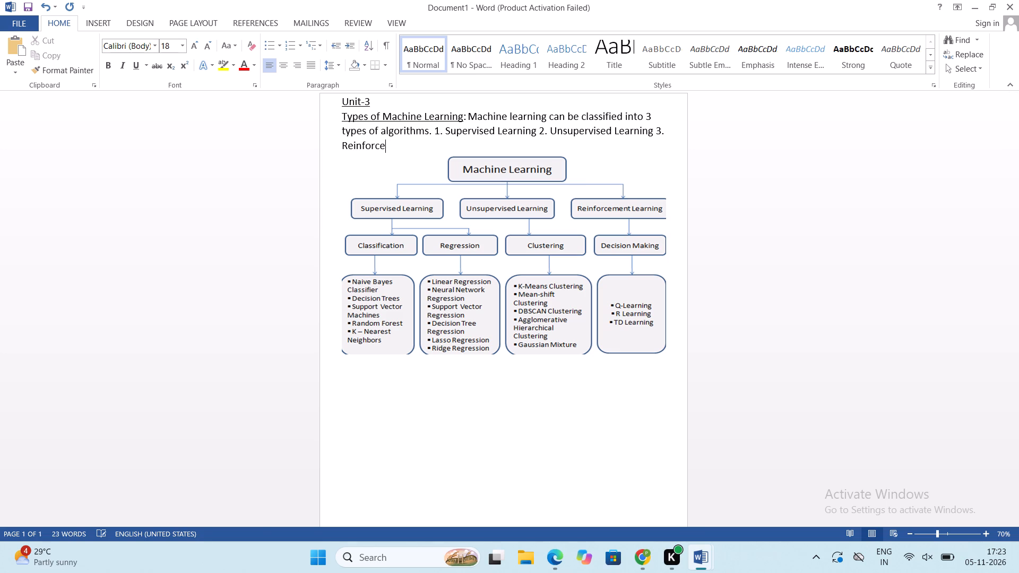
Delete the end of the introductory sentence, including the numbered learning types, so that it stops at "Machine learning can be classified into 3".
key(BackSpace)
key(BackSpace)
key(BackSpace)
key(BackSpace)
key(BackSpace)
key(BackSpace)
key(BackSpace)
key(BackSpace)
key(BackSpace)
key(BackSpace)
key(BackSpace)
key(BackSpace)
key(BackSpace)
key(BackSpace)
key(BackSpace)
key(BackSpace)
key(BackSpace)
key(BackSpace)
key(BackSpace)
key(BackSpace)
key(BackSpace)
key(BackSpace)
key(BackSpace)
key(BackSpace)
key(BackSpace)
key(BackSpace)
key(BackSpace)
key(BackSpace)
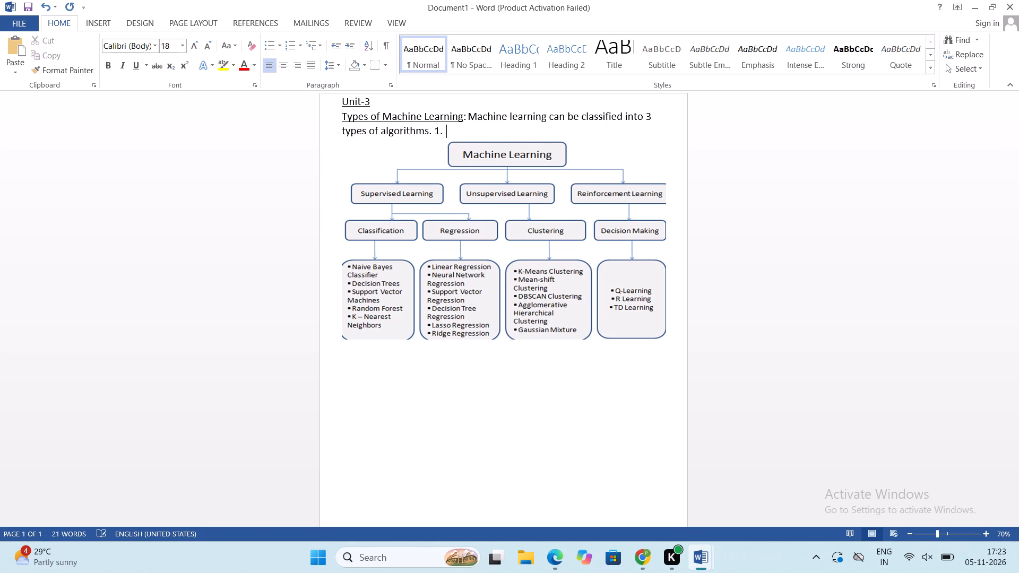
key(BackSpace)
key(BackSpace)
key(BackSpace)
key(BackSpace)
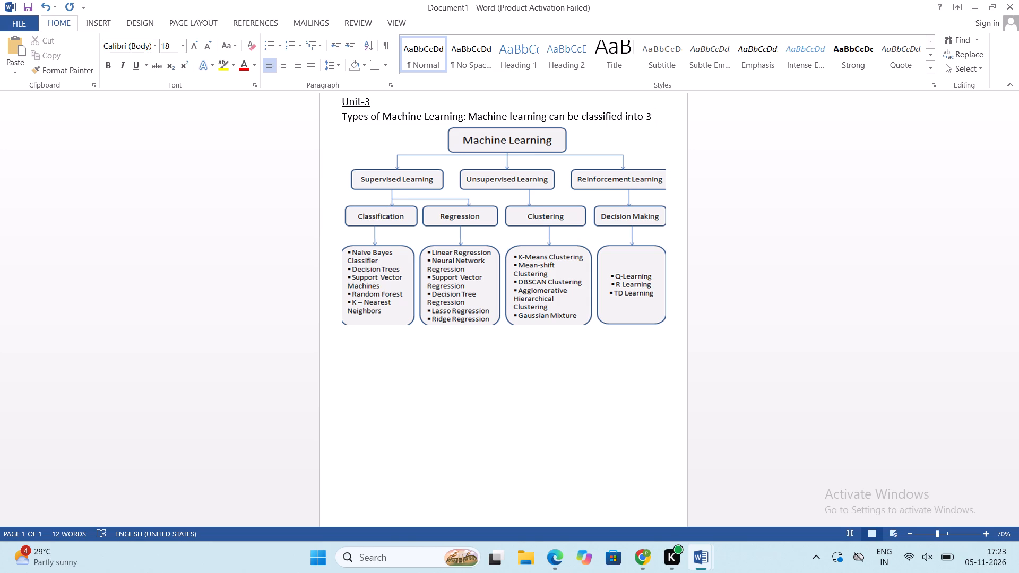
Slightly reduce the height of the machine learning types diagram by moving its lower edge upward.
scroll(416, 144, down, 3)
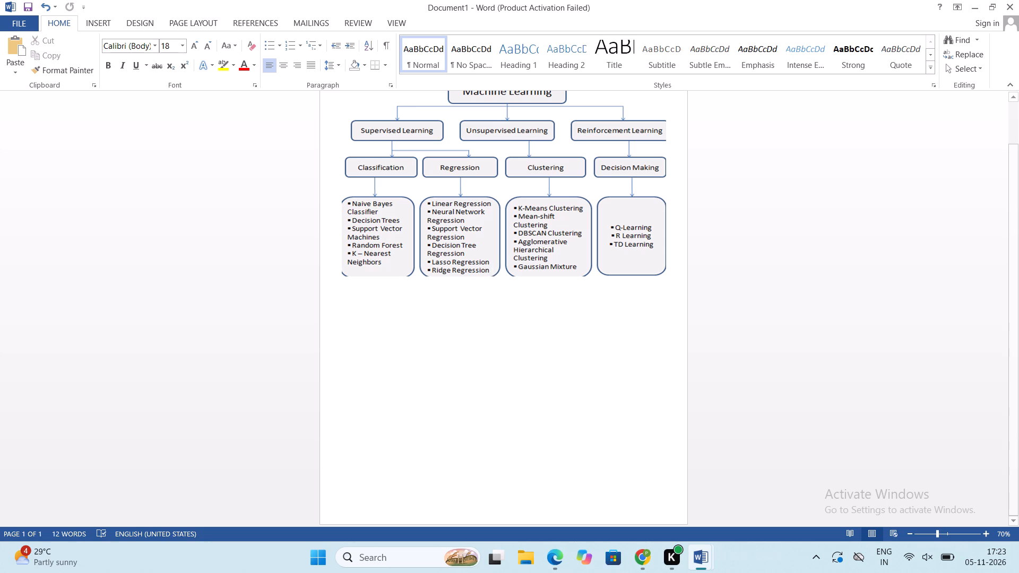
click(486, 276)
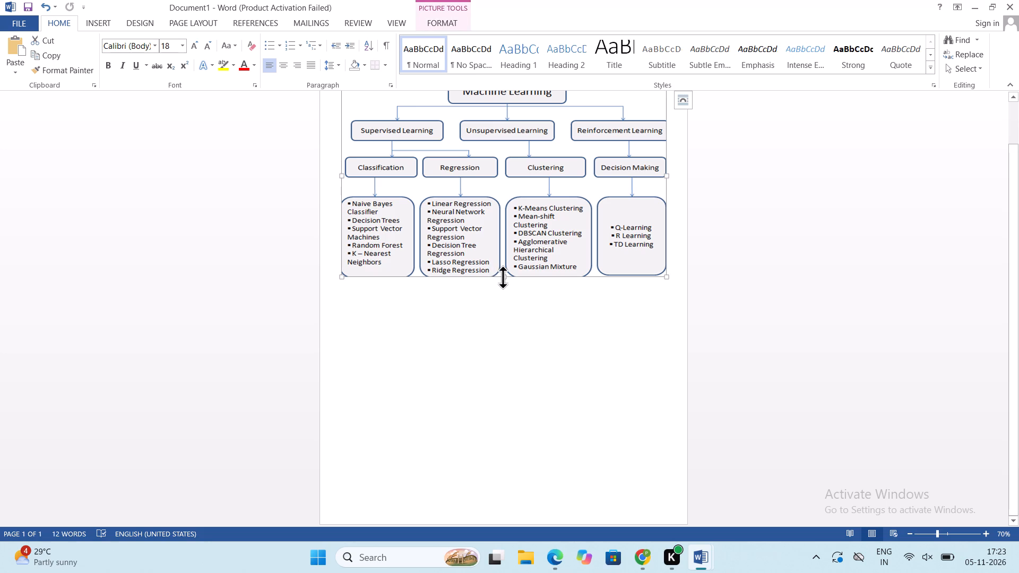
drag(503, 277, 503, 266)
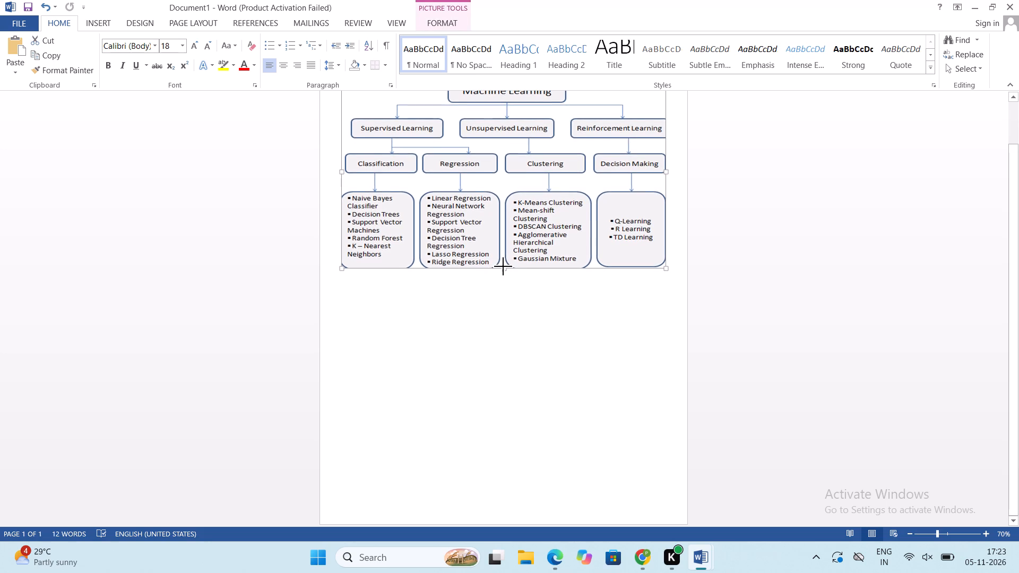
drag(503, 266, 499, 258)
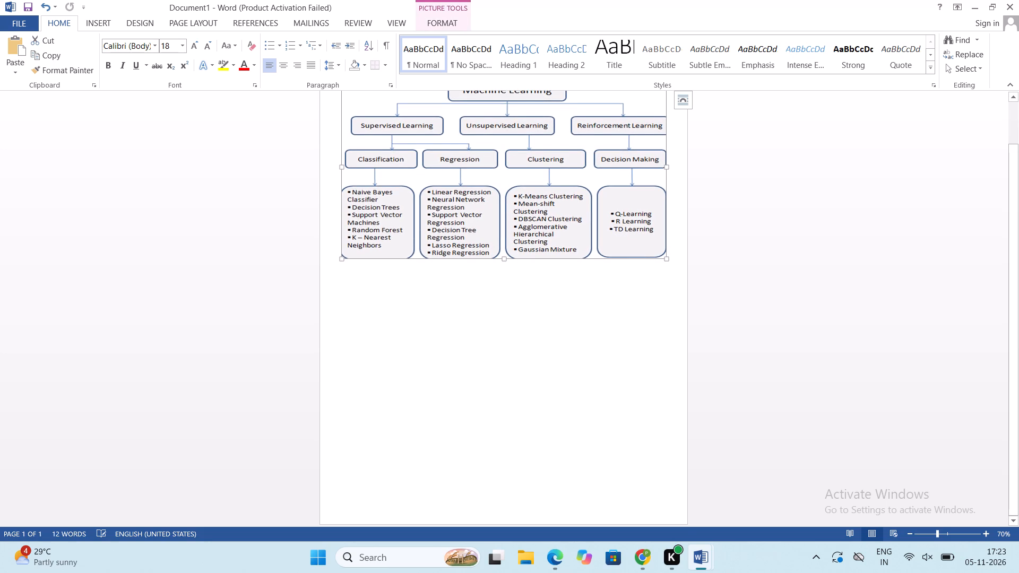
scroll(499, 258, up, 1)
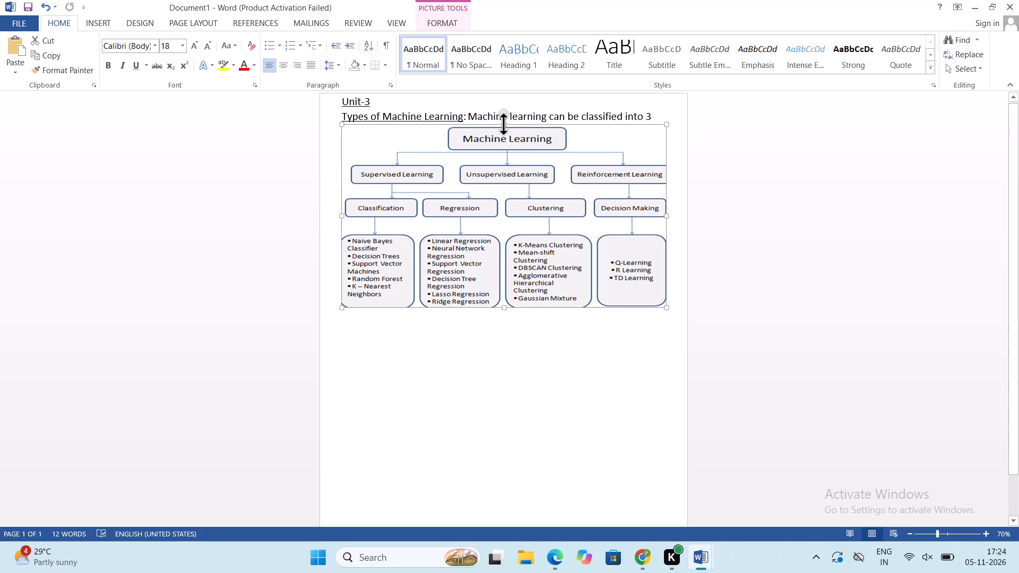
click(503, 124)
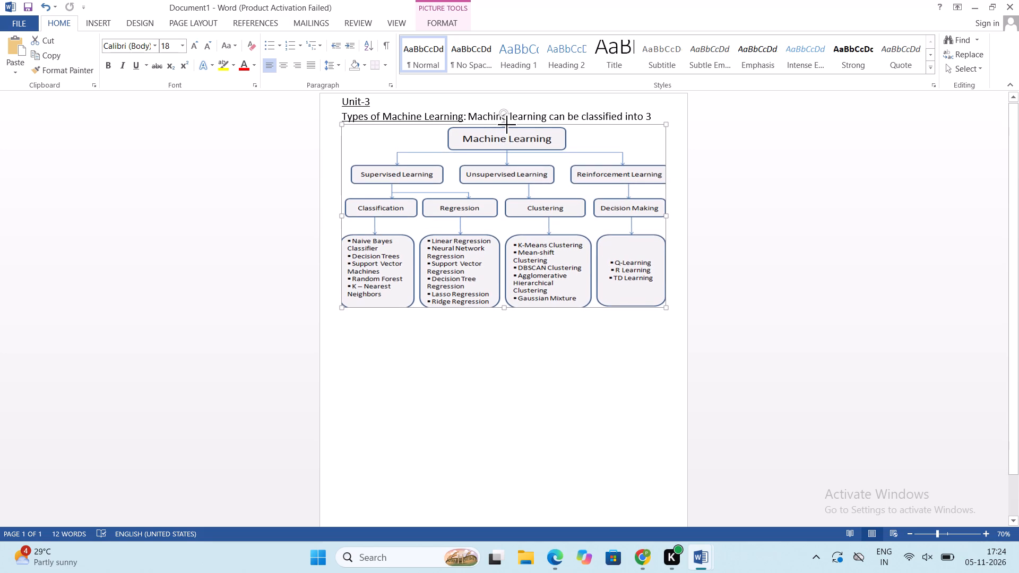
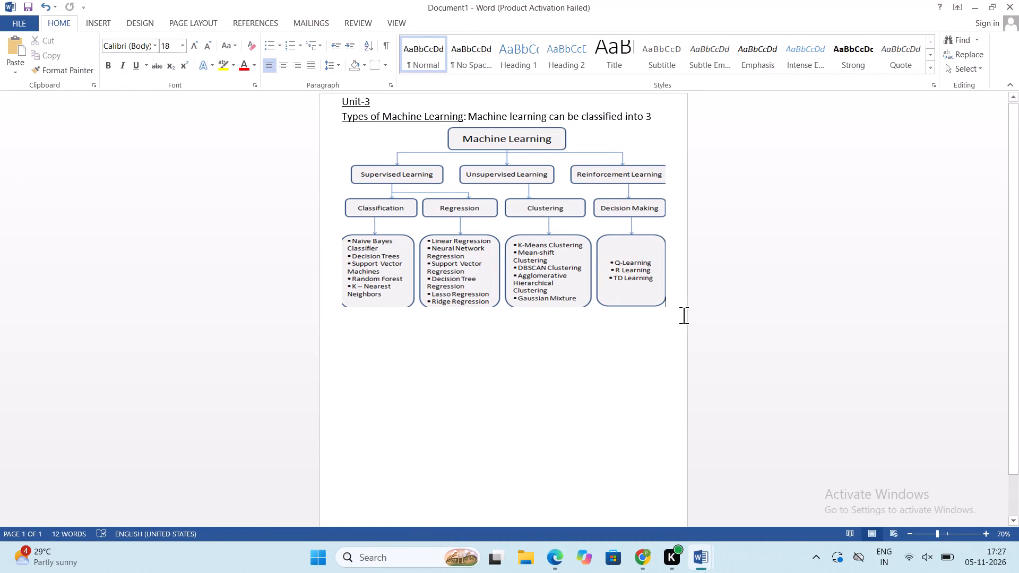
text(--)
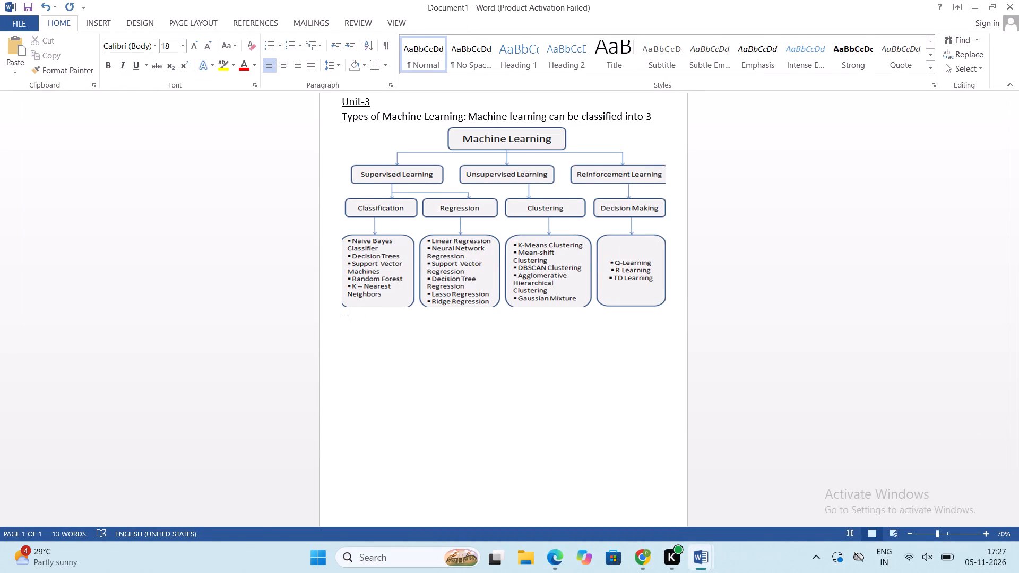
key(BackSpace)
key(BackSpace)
Paste the copied paragraph about simple linear regression on a new line below the machine learning diagram.
key(shift+Return)
key(ctrl+v)
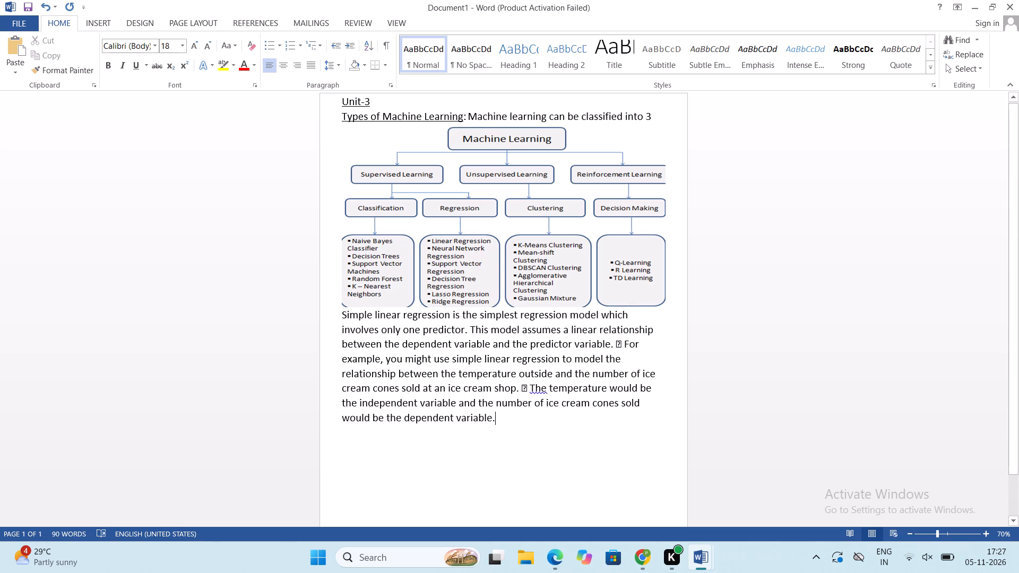
Insert a line between the diagram and the simple linear regression paragraph and enter its heading, beginning "Simple linear regre".
click(340, 314)
key(shift+Return)
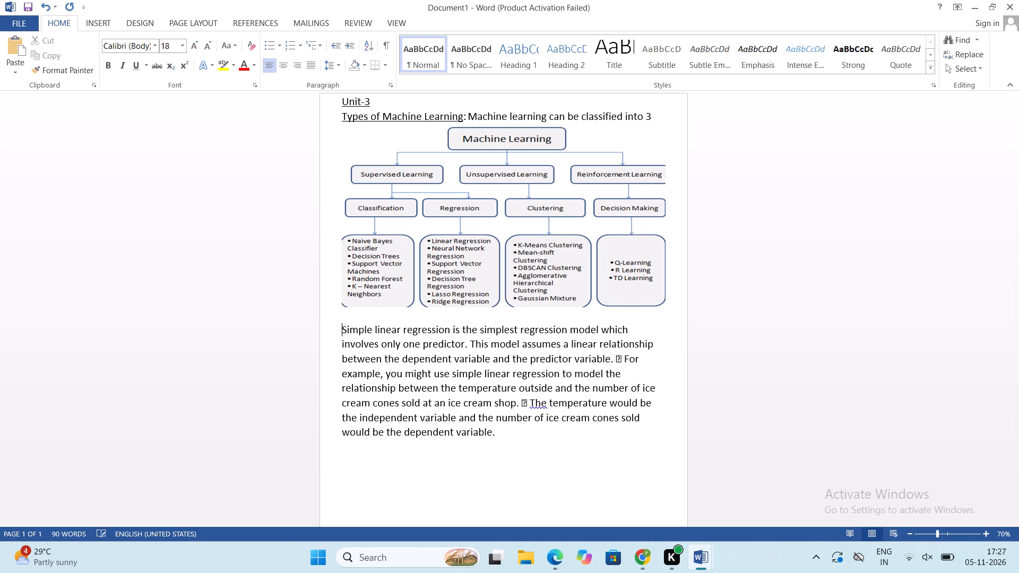
key(Up)
key(shift+s)
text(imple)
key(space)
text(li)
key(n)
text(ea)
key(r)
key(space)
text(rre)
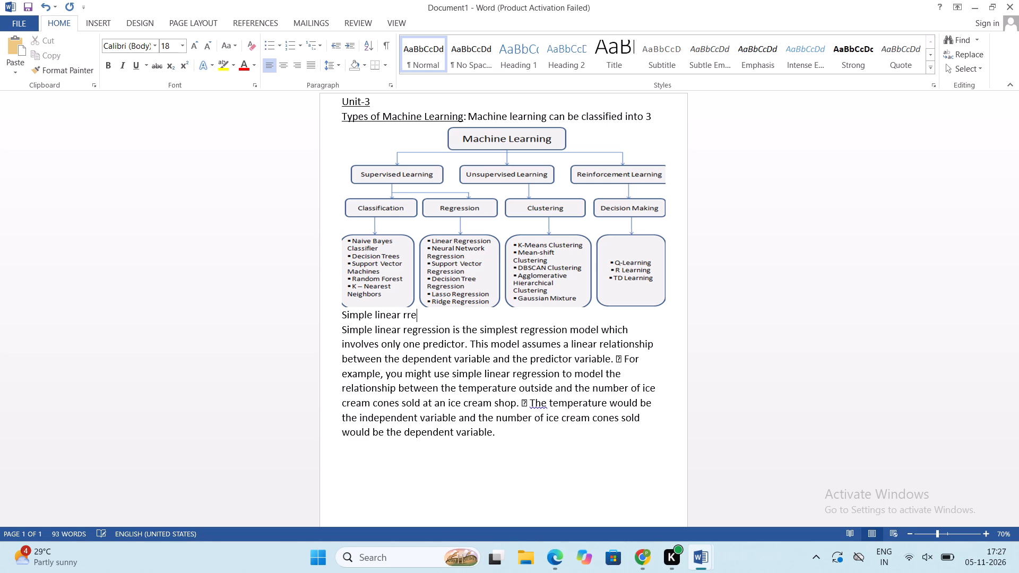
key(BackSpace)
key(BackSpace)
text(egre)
Complete the heading below the machine learning diagram so that it reads "Simple linear regression:".
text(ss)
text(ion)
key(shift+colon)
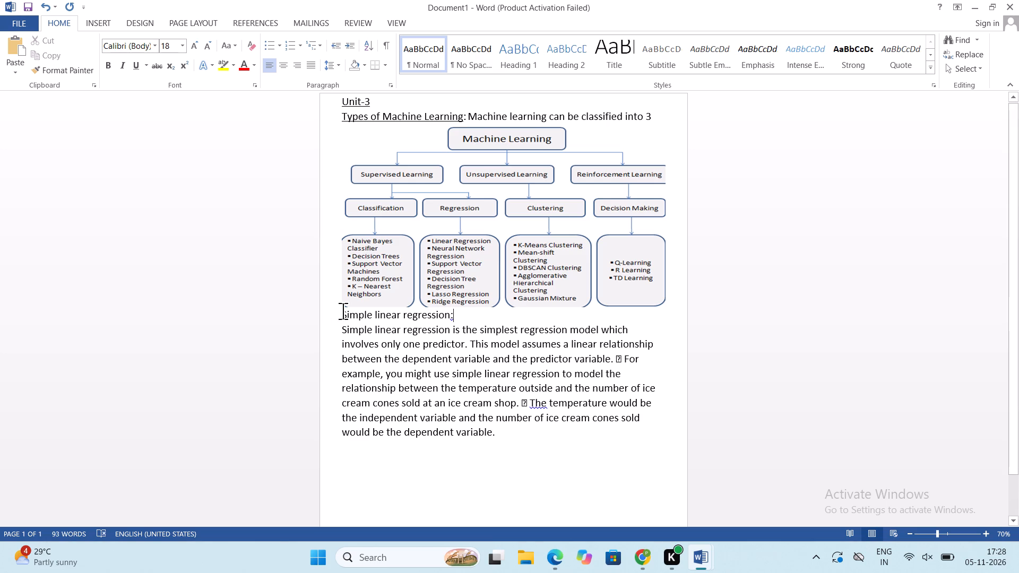
Underline and bold the whole "Simple linear regression:" heading.
click(343, 311)
drag(343, 311, 464, 318)
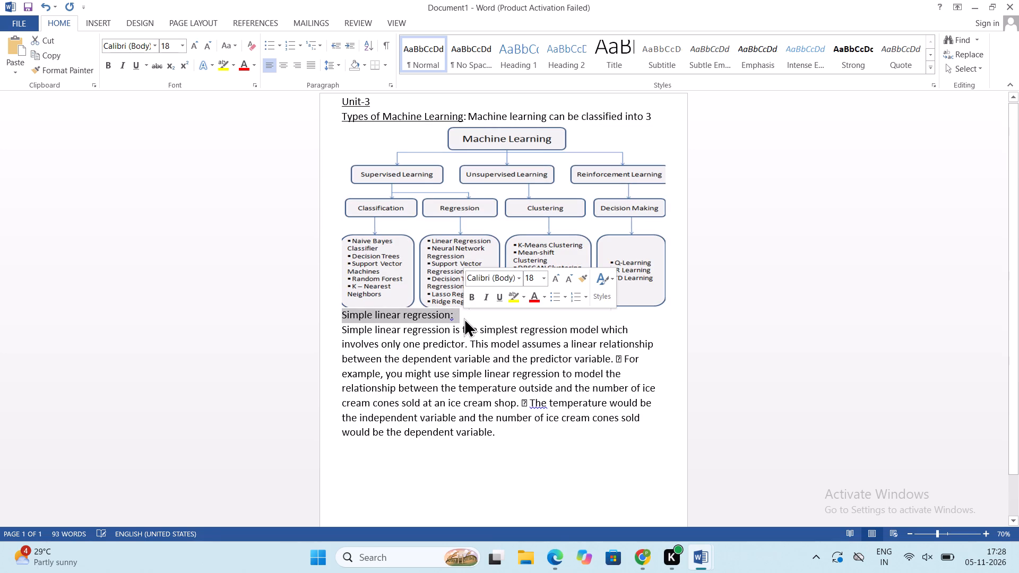
click(499, 299)
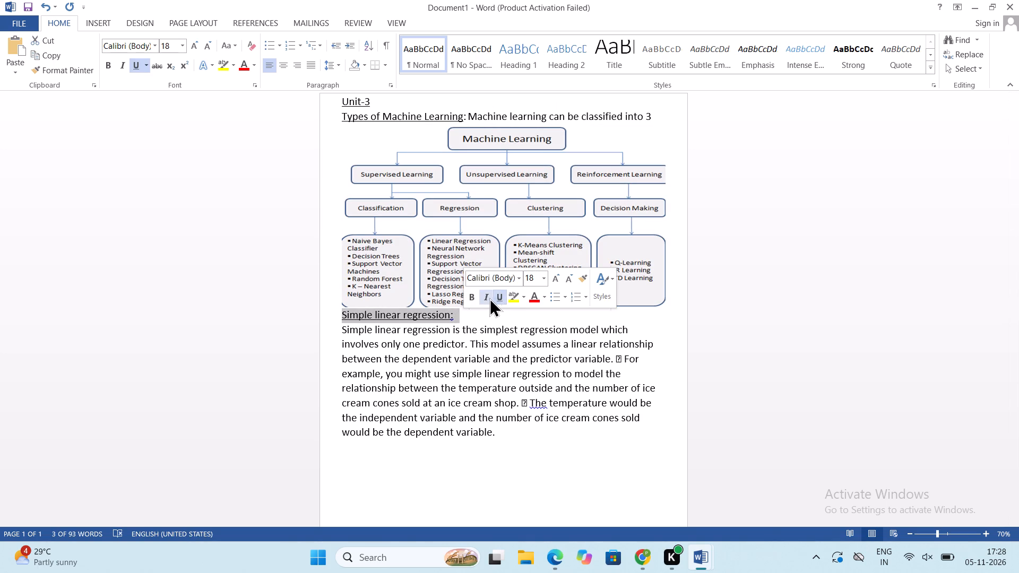
click(478, 295)
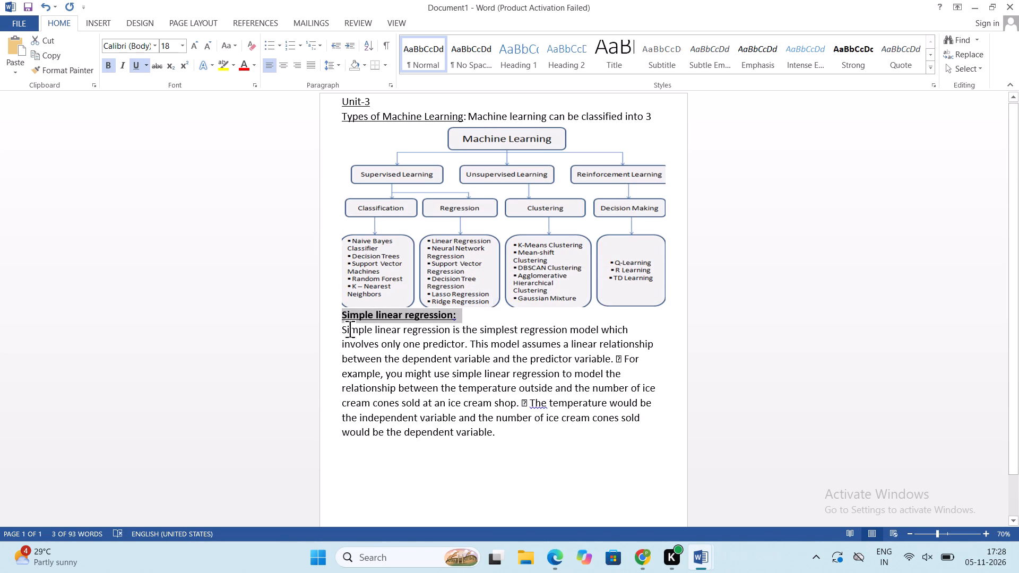
Insert a line break at the start of the paragraph below the "Simple linear regression:" heading.
click(341, 331)
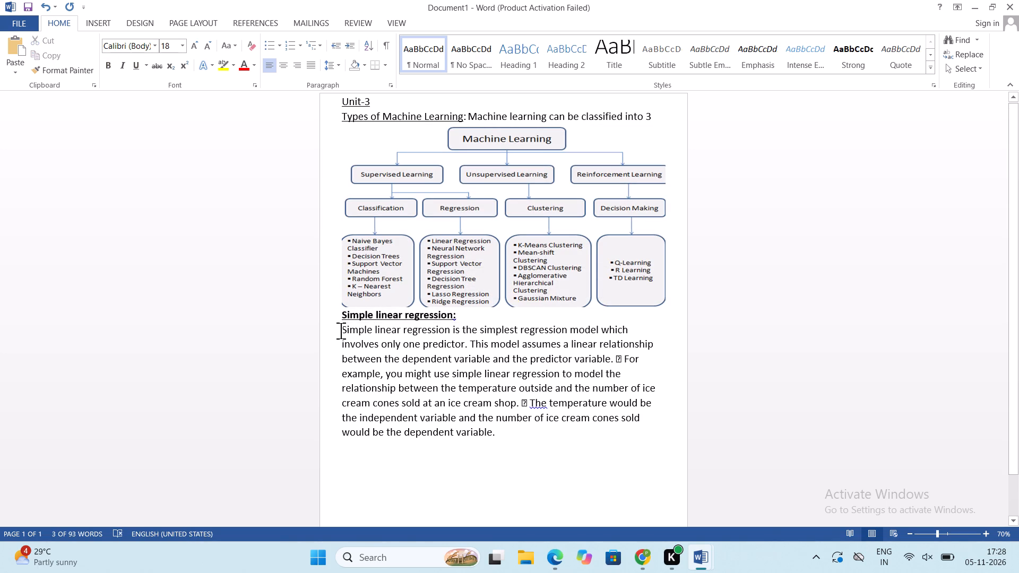
key(shift+Return)
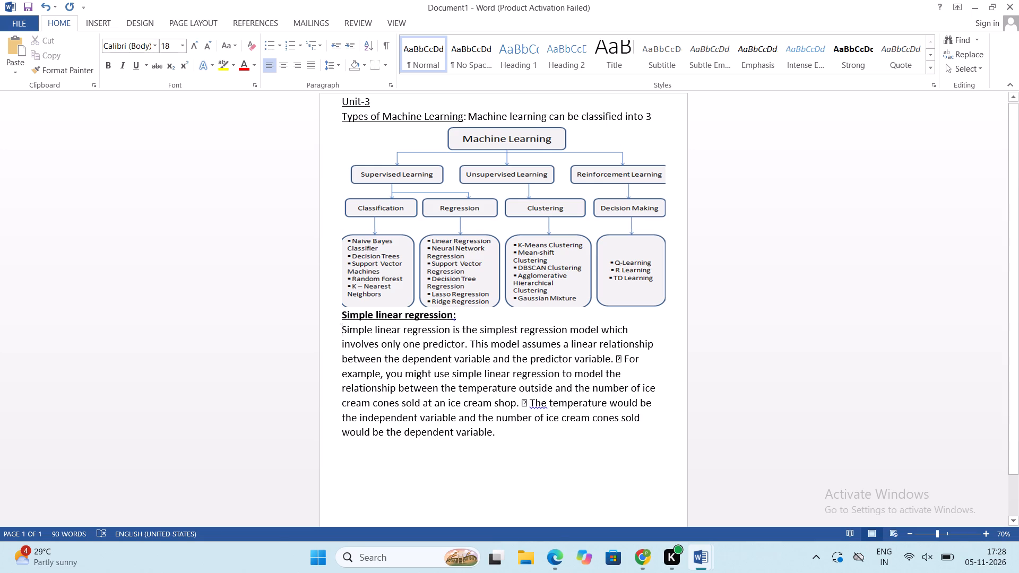
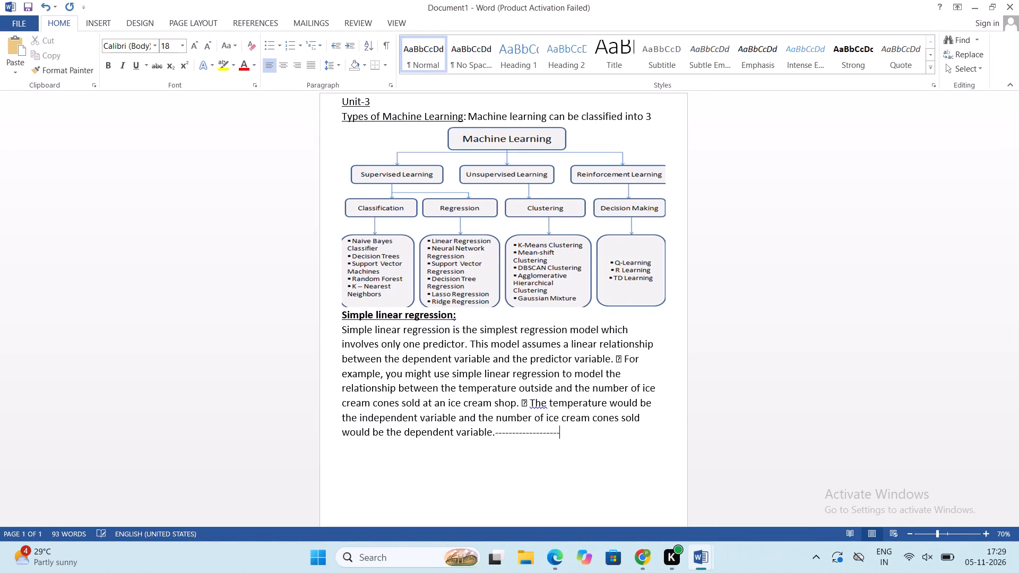
Start a new line below the simple linear regression paragraph and enter the opening word "Multiple" for the next topic.
key(shift+Return)
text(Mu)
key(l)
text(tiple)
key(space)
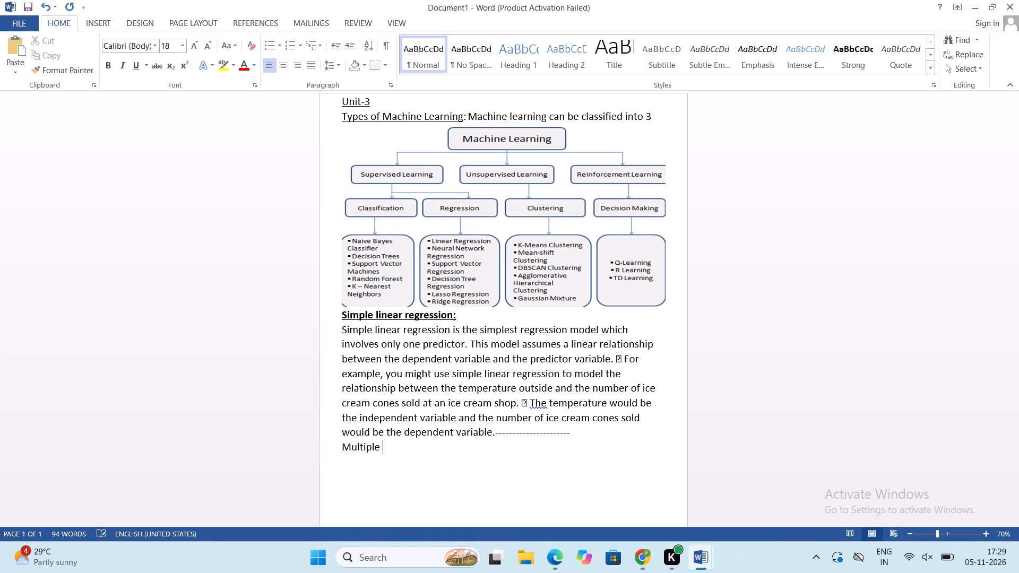
Complete the heading below the simple linear regression paragraph so it reads "Multiple linear regression:".
text(lin)
key(e)
text(ar)
key(space)
text(regr)
key(e)
text(ssion)
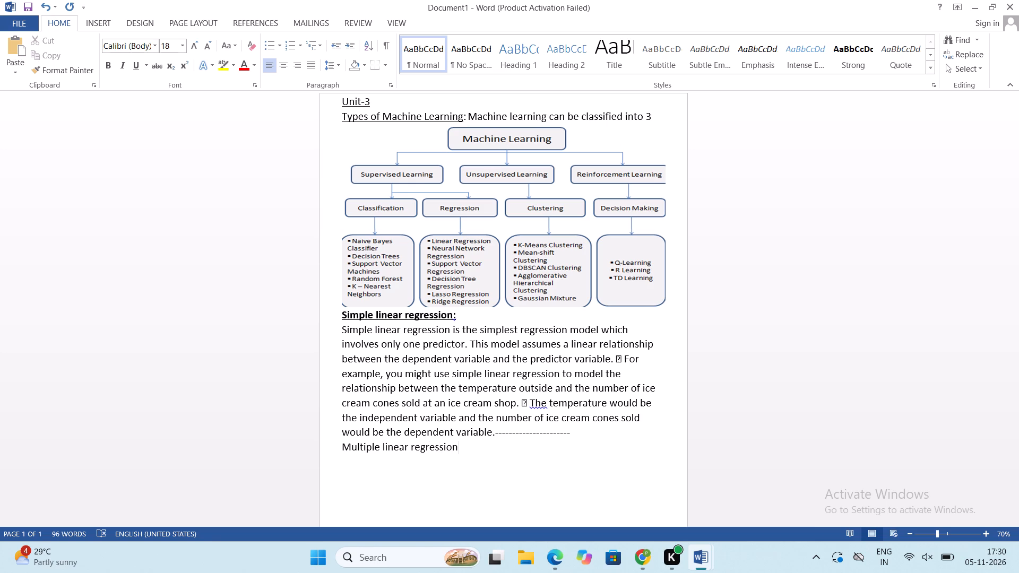
key(shift+colon)
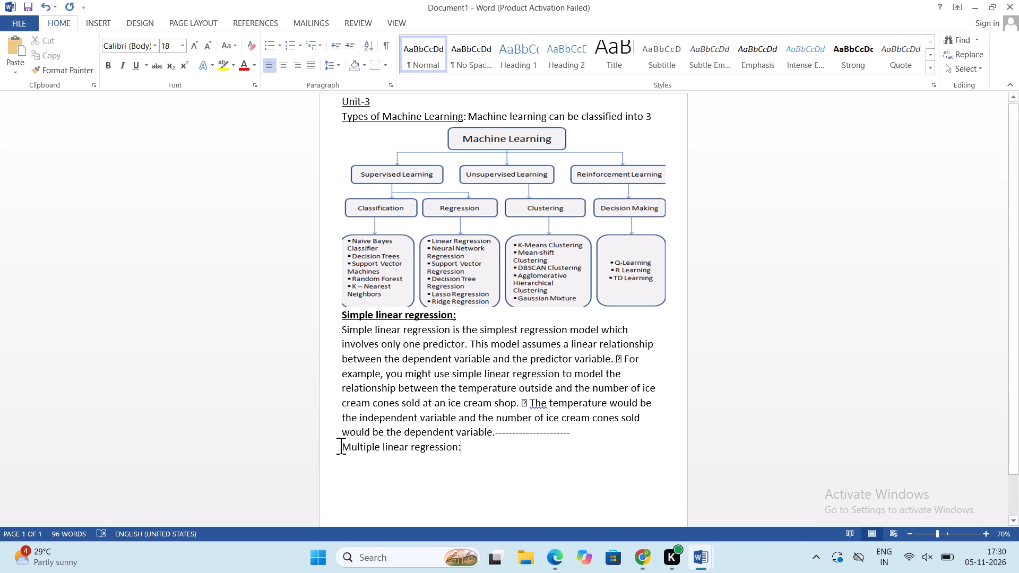
Make the "Multiple linear regression:" heading bold and underlined.
drag(341, 446, 490, 447)
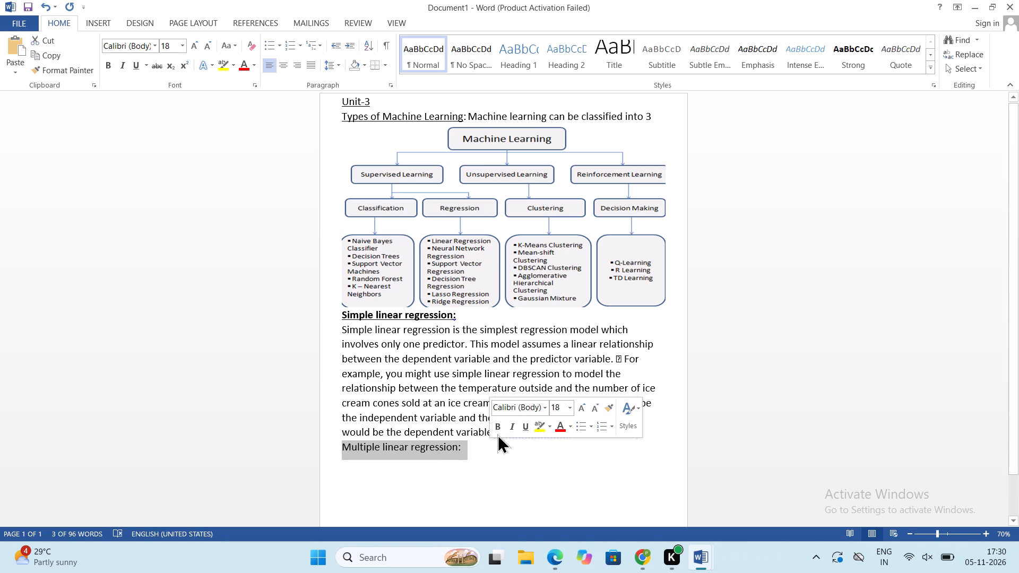
click(497, 433)
click(528, 423)
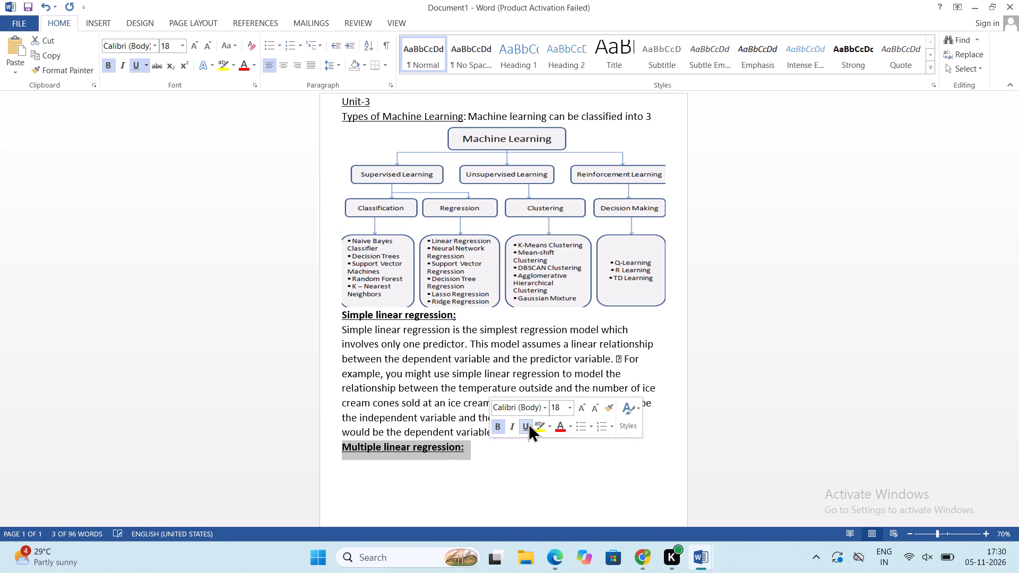
Paste the copied text about the multiple regression model on a new line under the "Multiple linear regression:" heading.
click(476, 446)
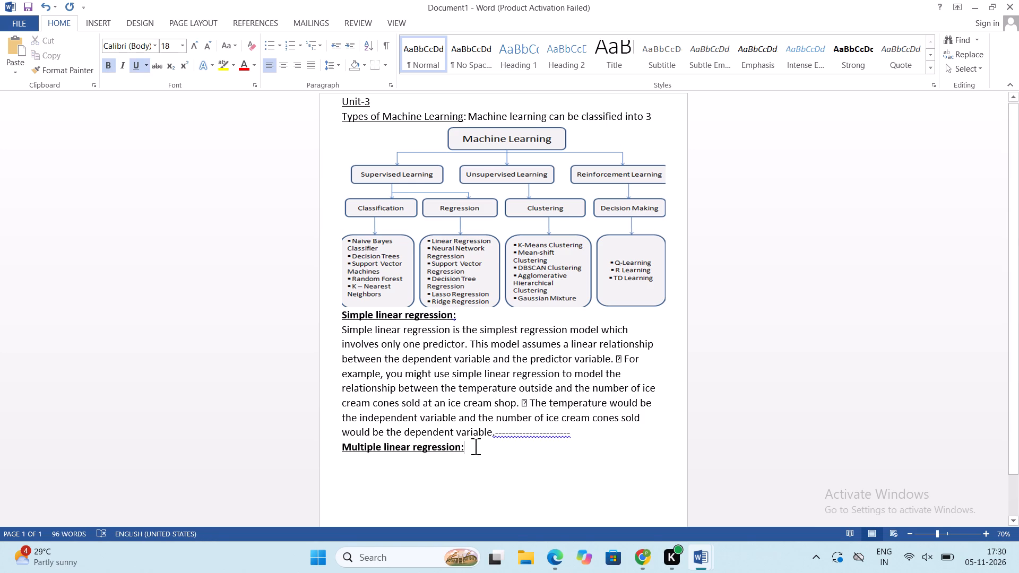
key(shift+Return)
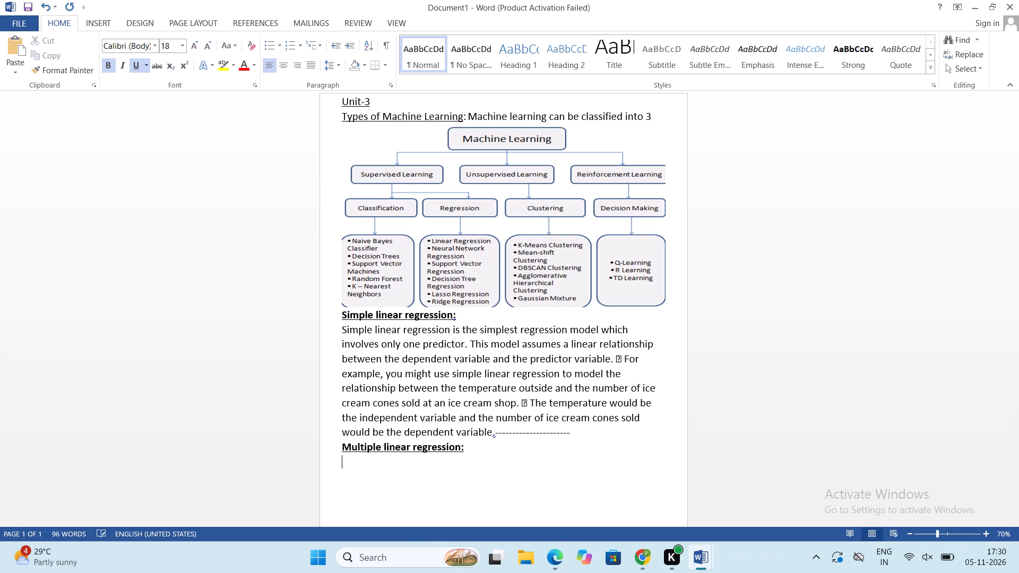
key(ctrl+v)
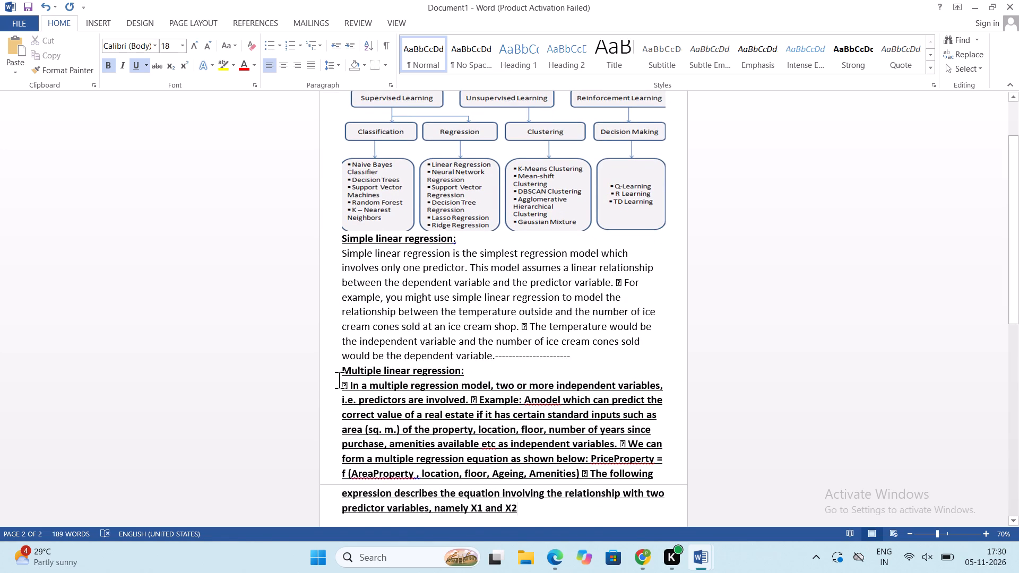
Remove the bold and underline formatting from the pasted paragraph below the "Multiple linear regression:" heading.
drag(342, 384, 571, 407)
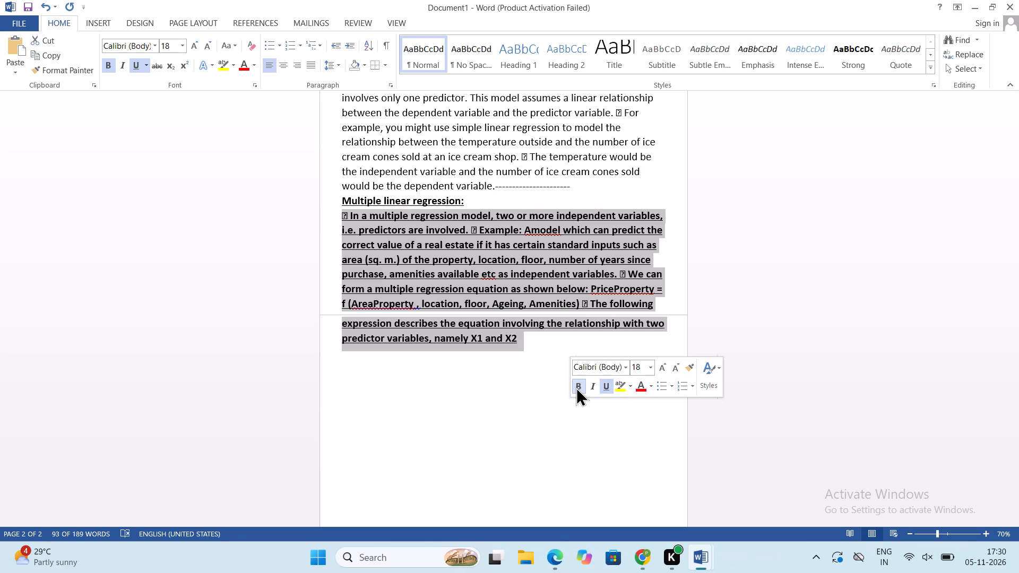
click(576, 387)
click(608, 384)
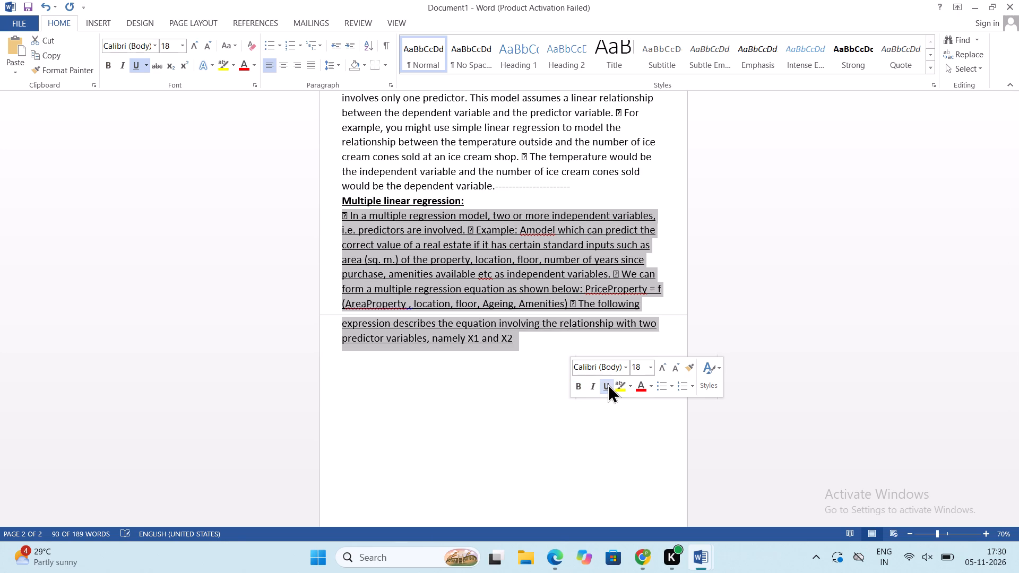
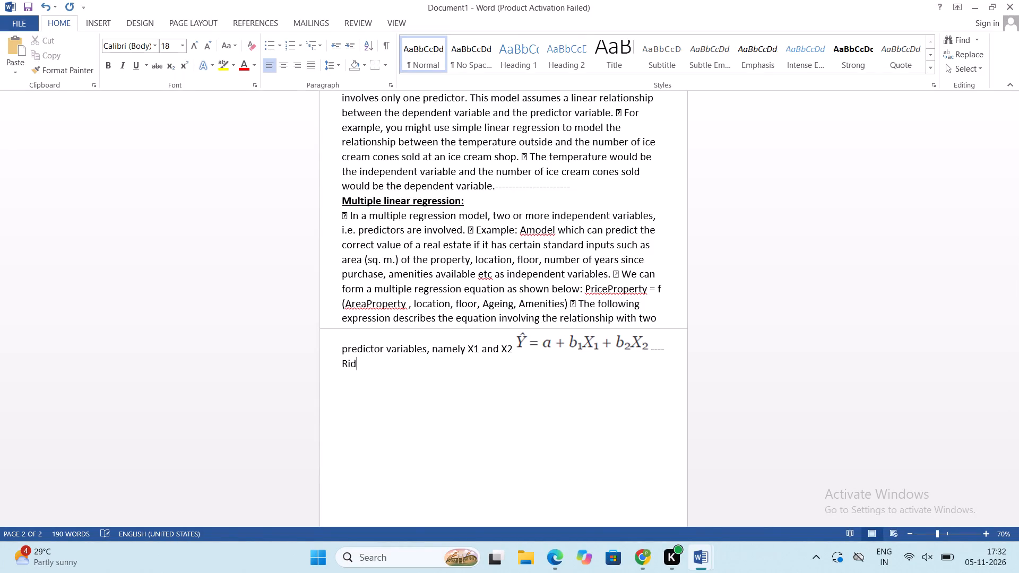
Continue the new heading on the line below the multiple regression equation so it begins "Ridge regressio".
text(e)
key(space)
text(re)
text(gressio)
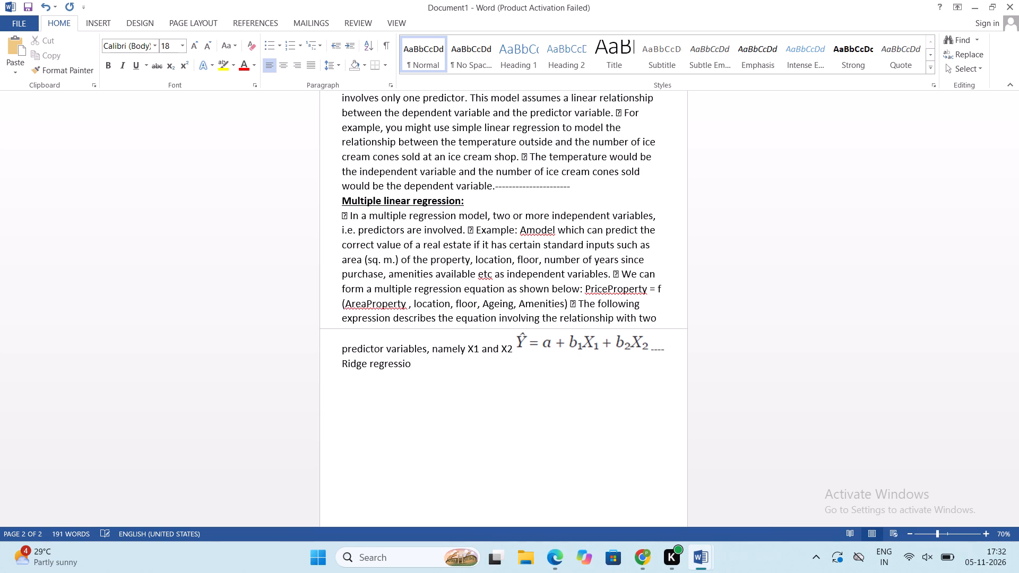
Complete the heading below the multiple regression equation so it reads "Ridge regression:".
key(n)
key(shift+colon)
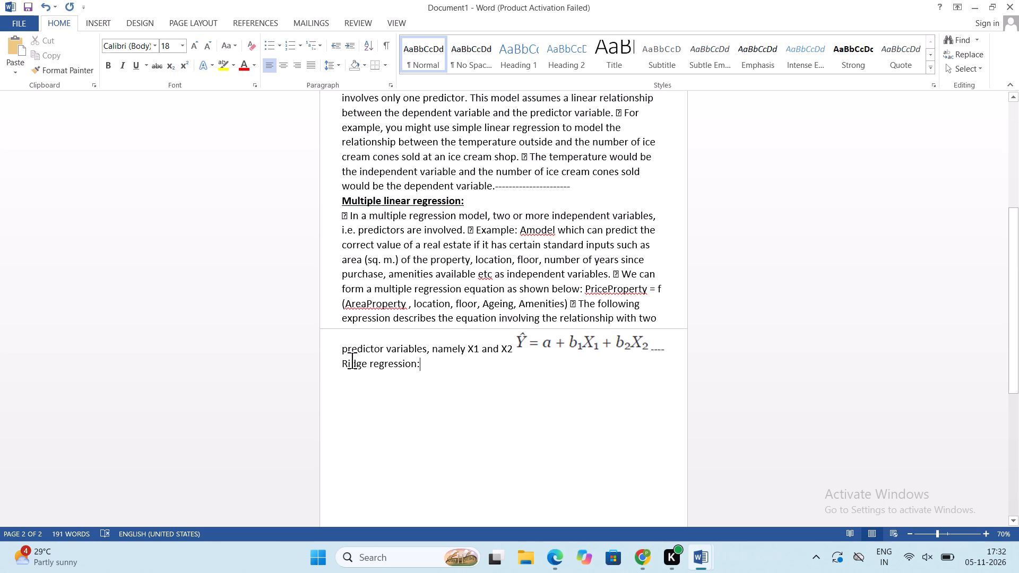
Underline the words "Ridge regression" in the new heading.
drag(340, 359, 409, 363)
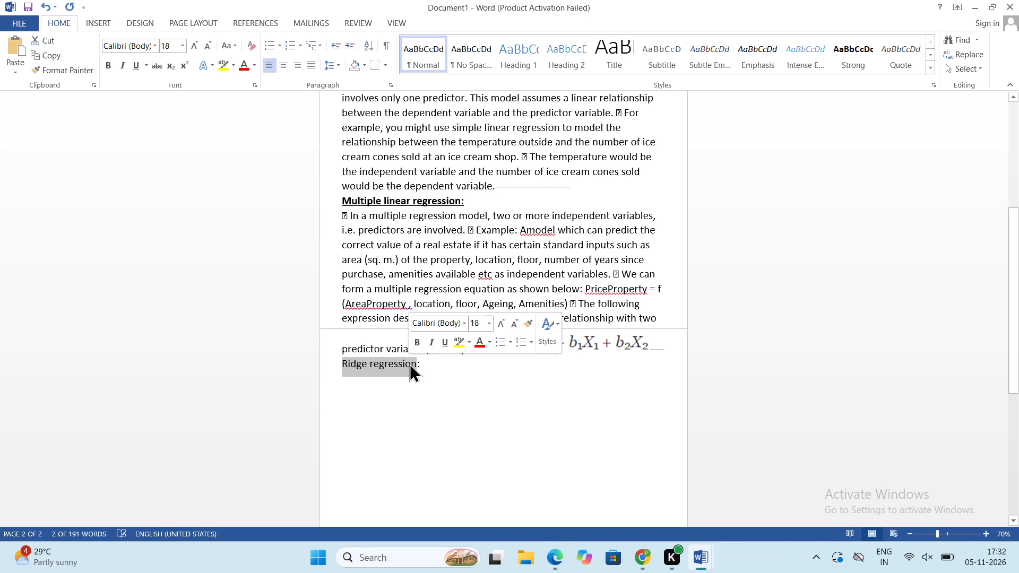
click(443, 342)
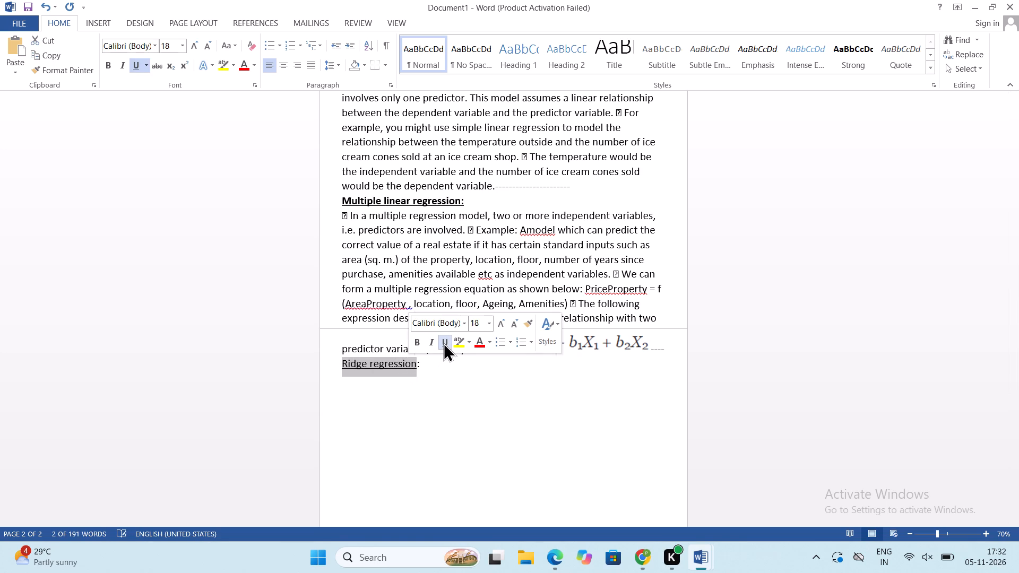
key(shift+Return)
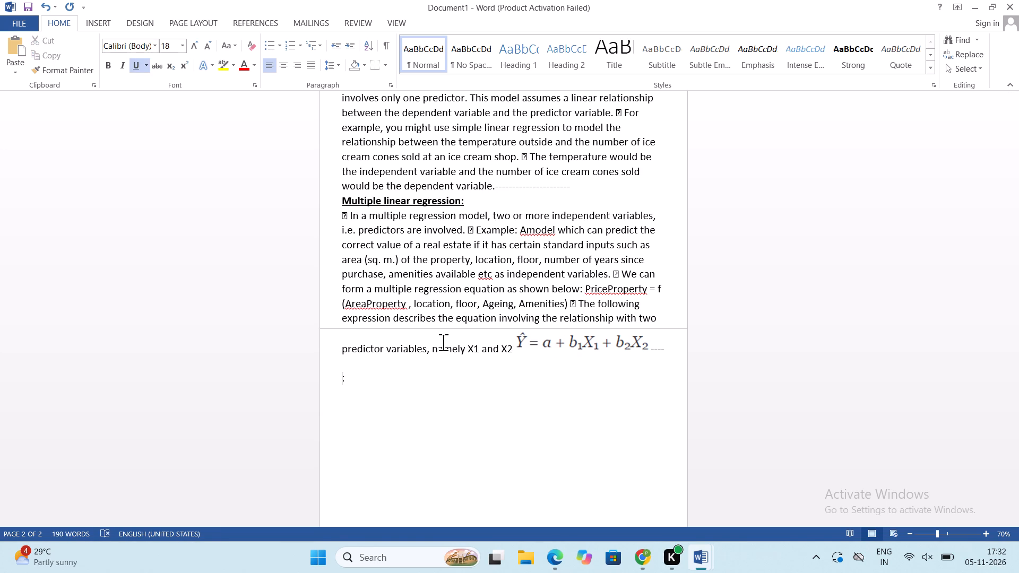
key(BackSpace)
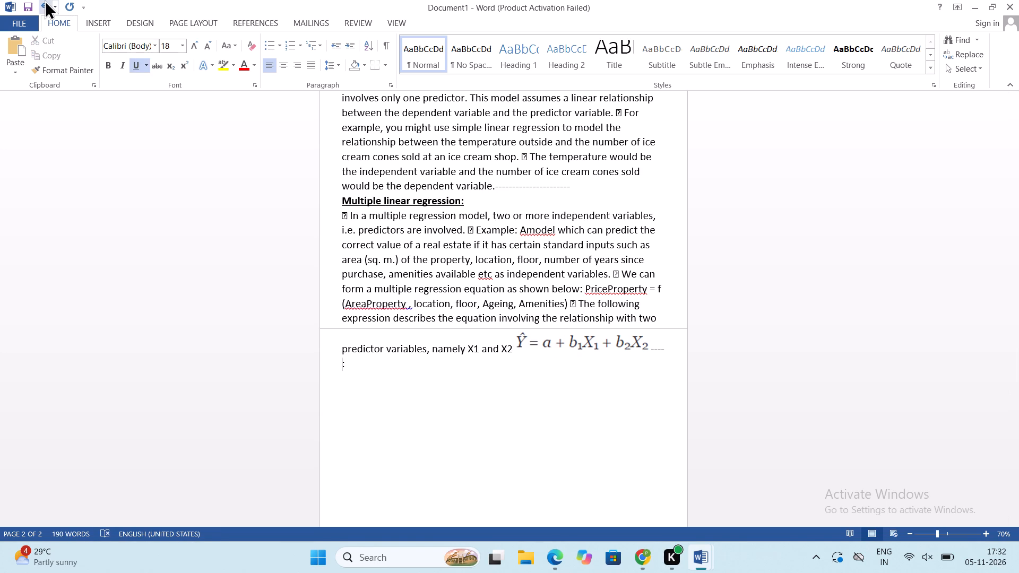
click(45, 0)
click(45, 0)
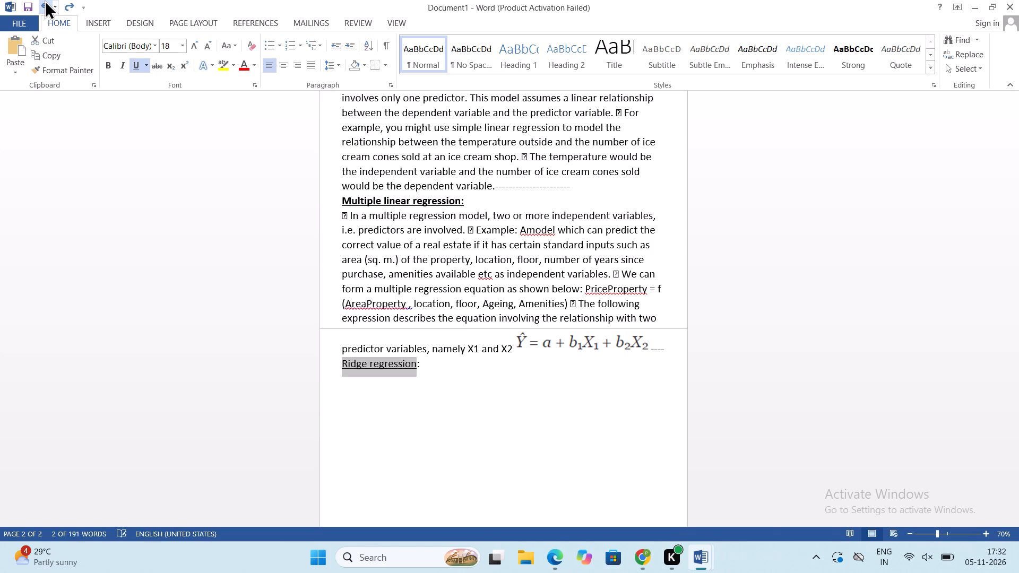
Paste the copied text about the regularization parameter λ on a new line under the "Ridge regression:" heading.
click(448, 378)
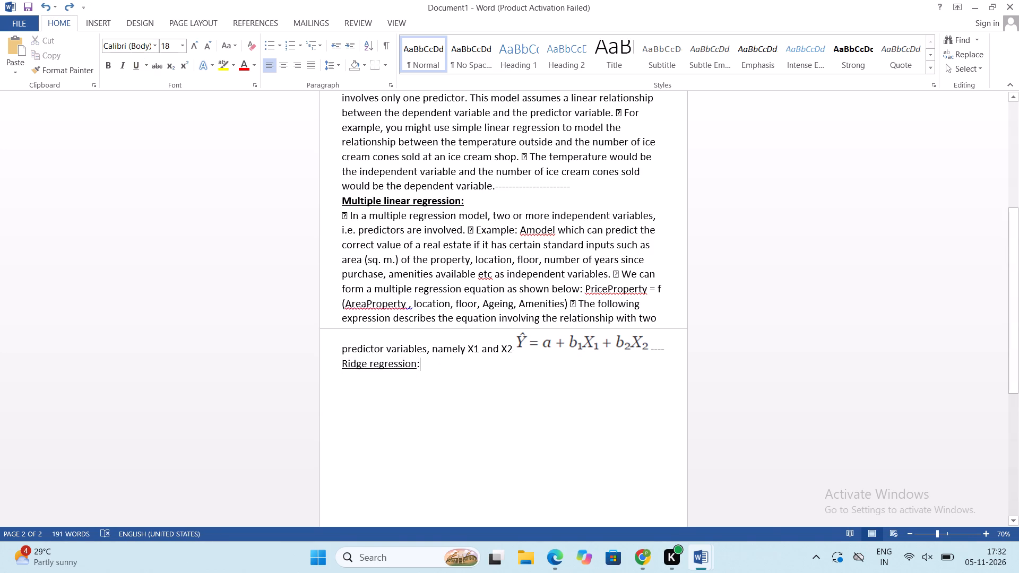
key(shift+Return)
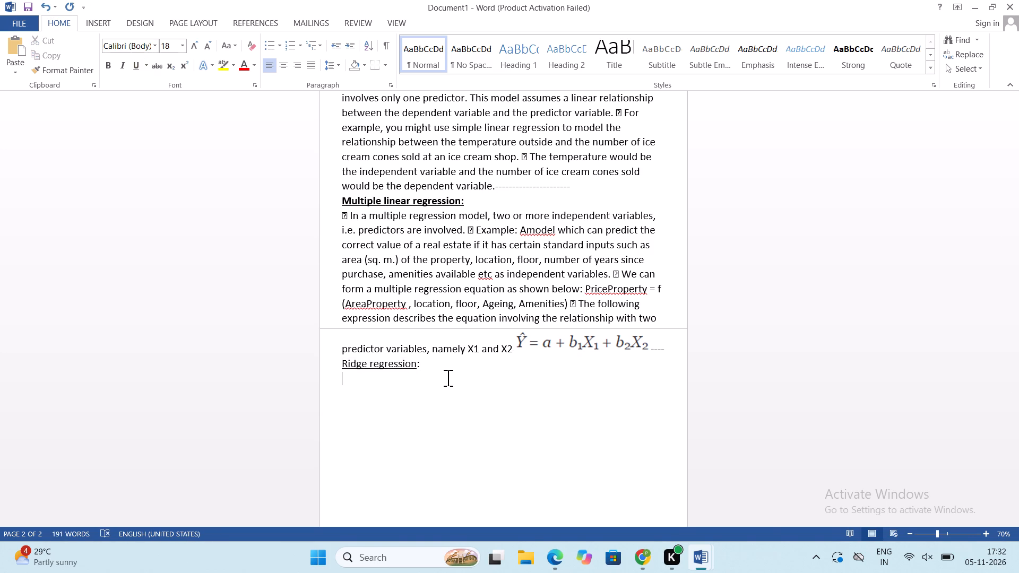
key(ctrl+v)
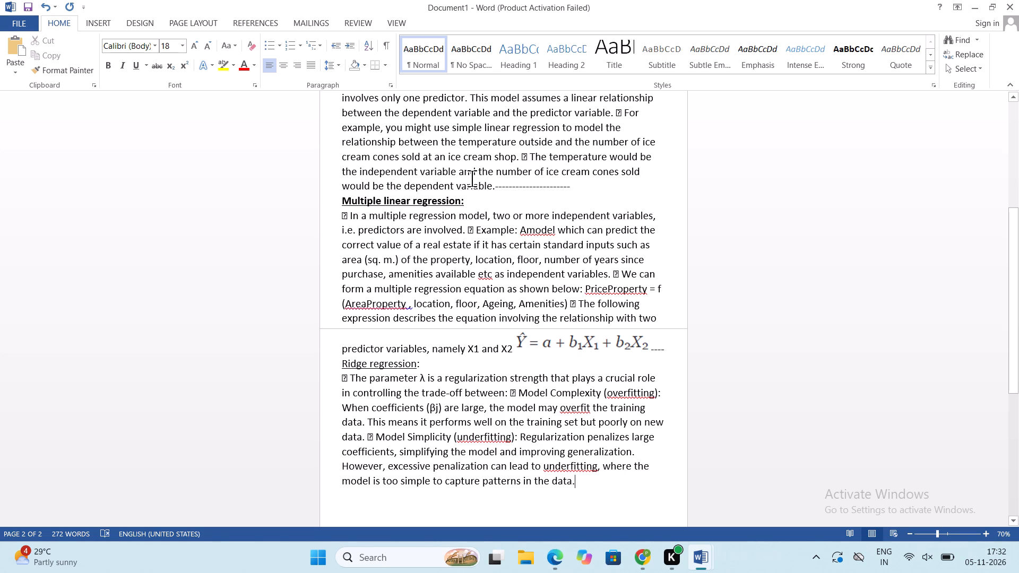
Make the "Ridge regression:" heading bold, including its colon.
scroll(472, 178, up, 1)
scroll(294, 371, up, 1)
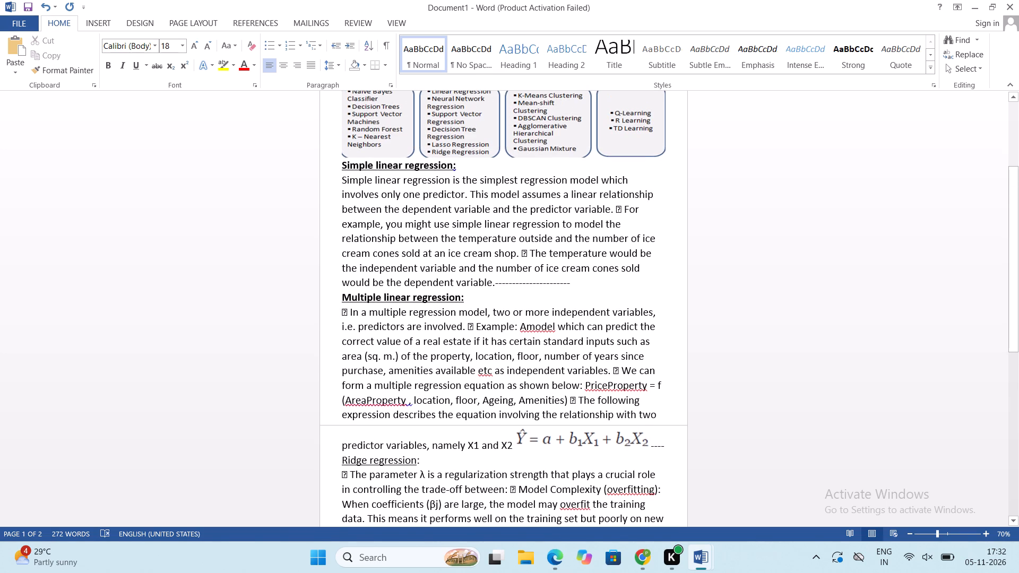
scroll(294, 371, down, 1)
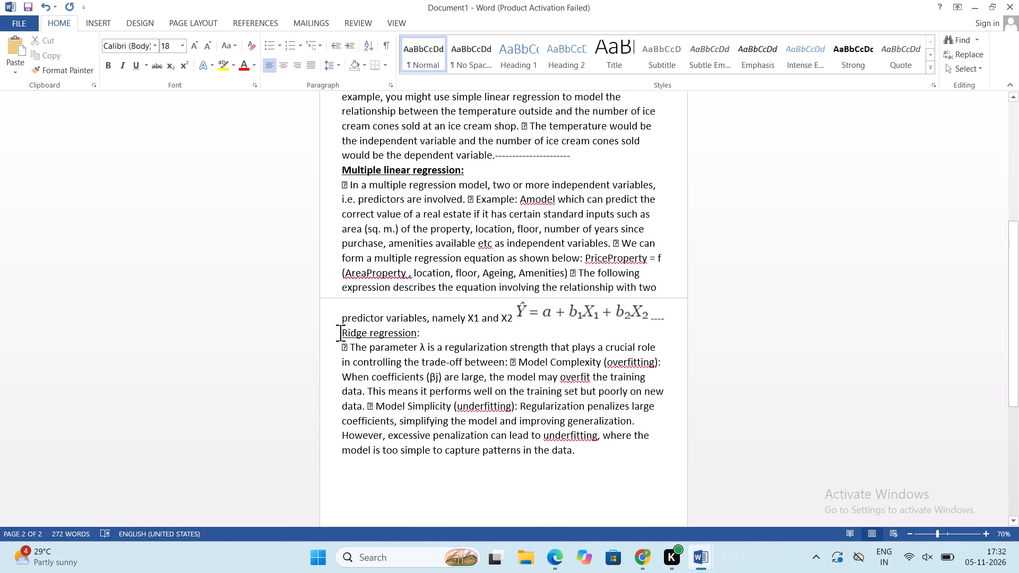
drag(340, 333, 440, 327)
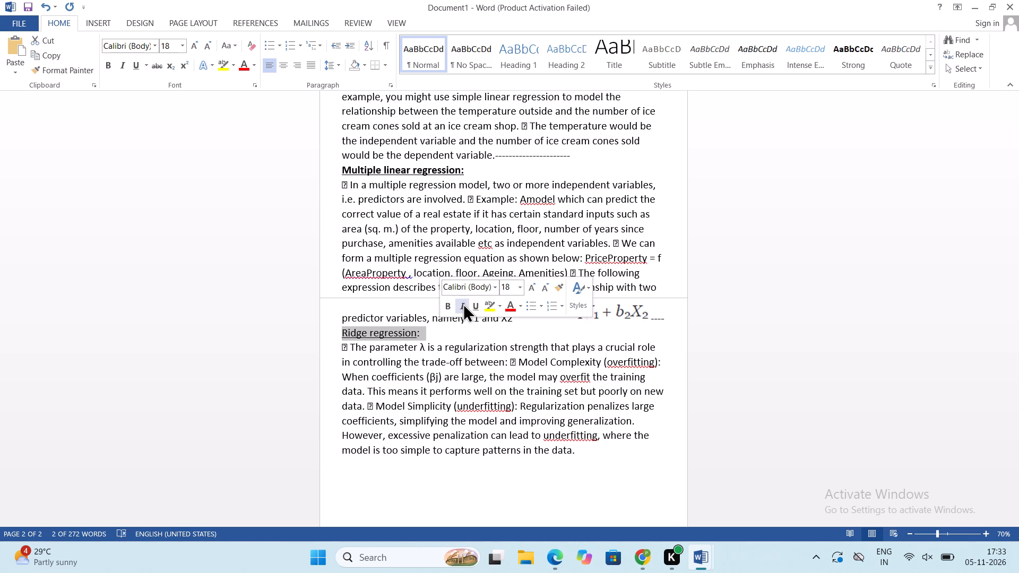
click(446, 303)
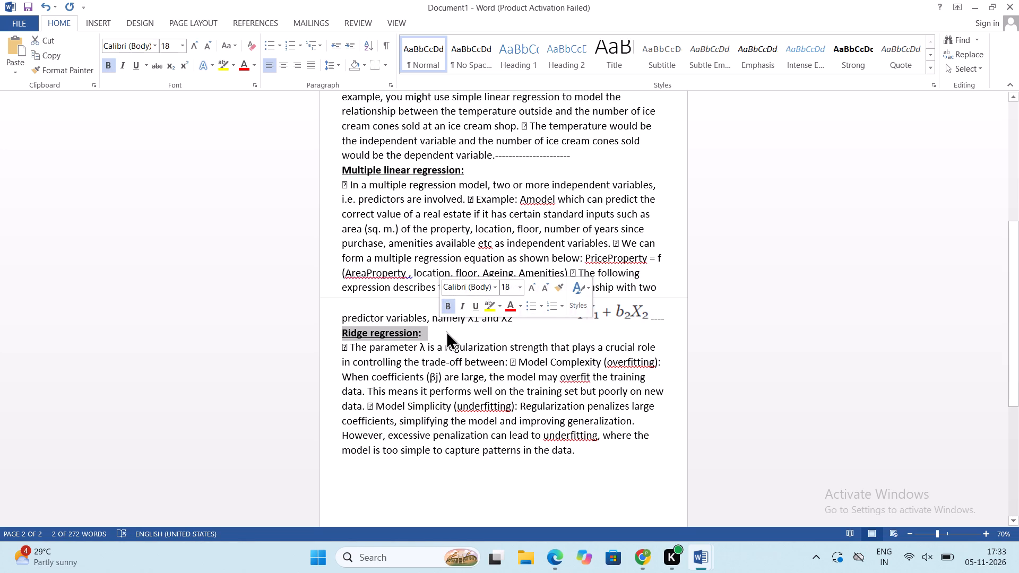
click(446, 331)
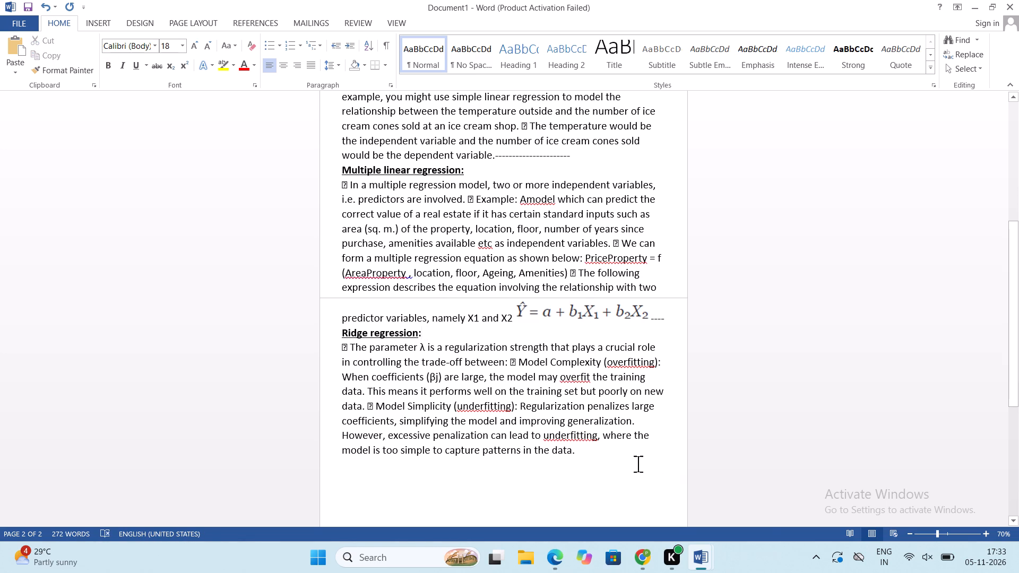
Add a separator of ten hyphens at the end of the ridge regression paragraph and start a new line below it.
click(616, 458)
key(minus)
key(minus)
key(minus)
key(minus)
key(minus)
key(minus)
key(minus)
key(minus)
key(minus)
key(minus)
key(shift+Return)
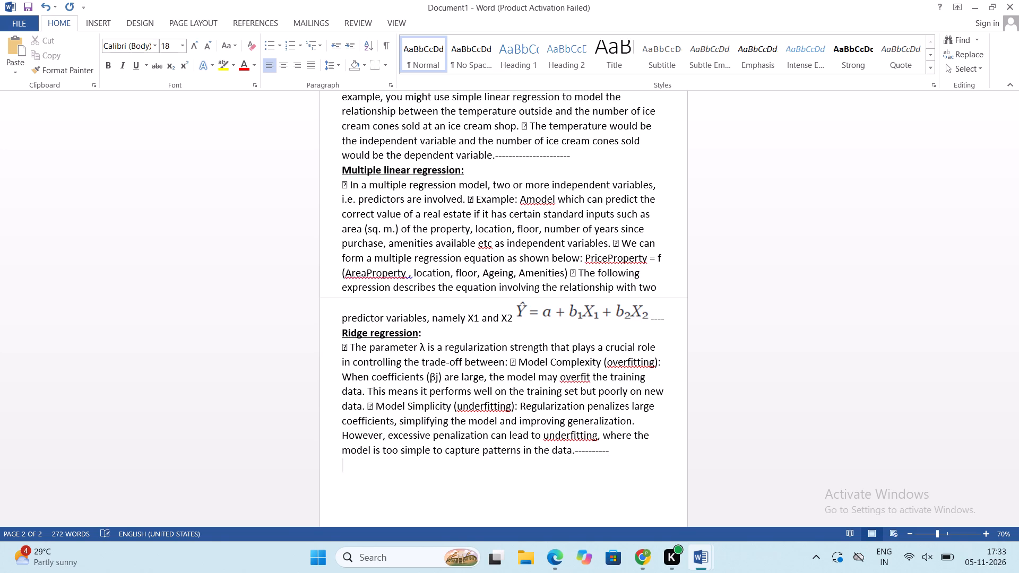
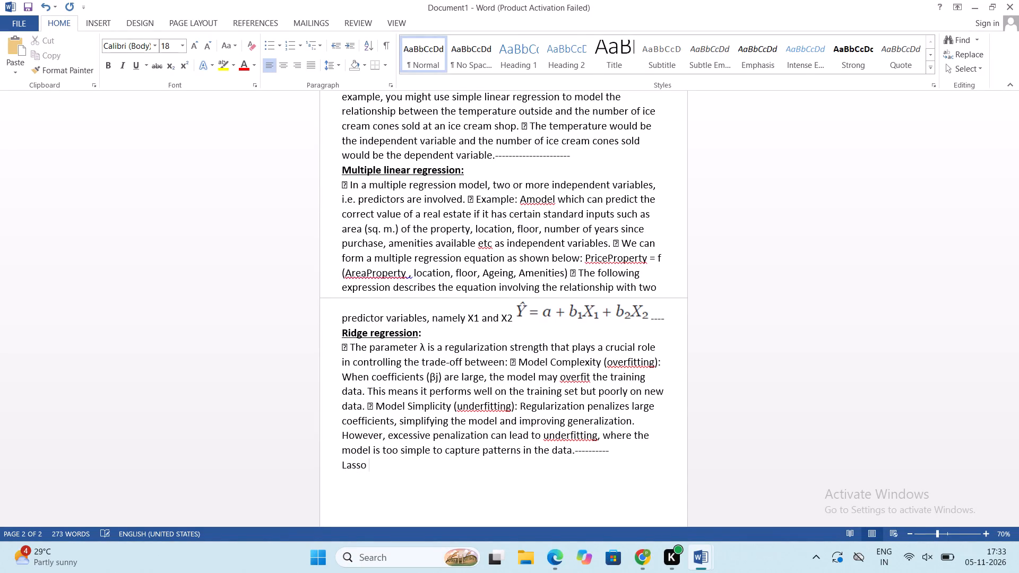
Complete the new heading as "Lasso regression:" and make it bold and underlined.
text(regression)
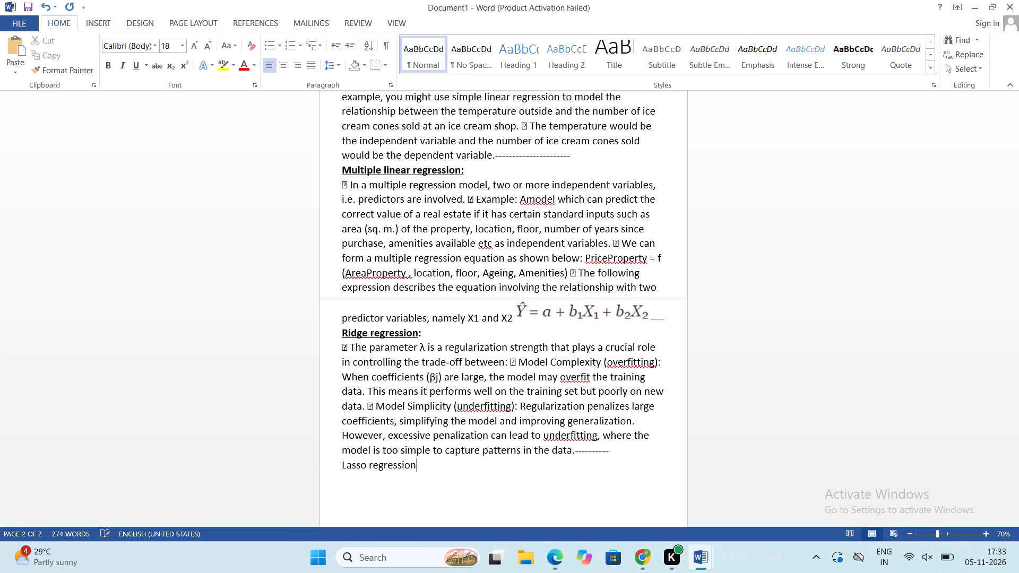
key(shift+colon)
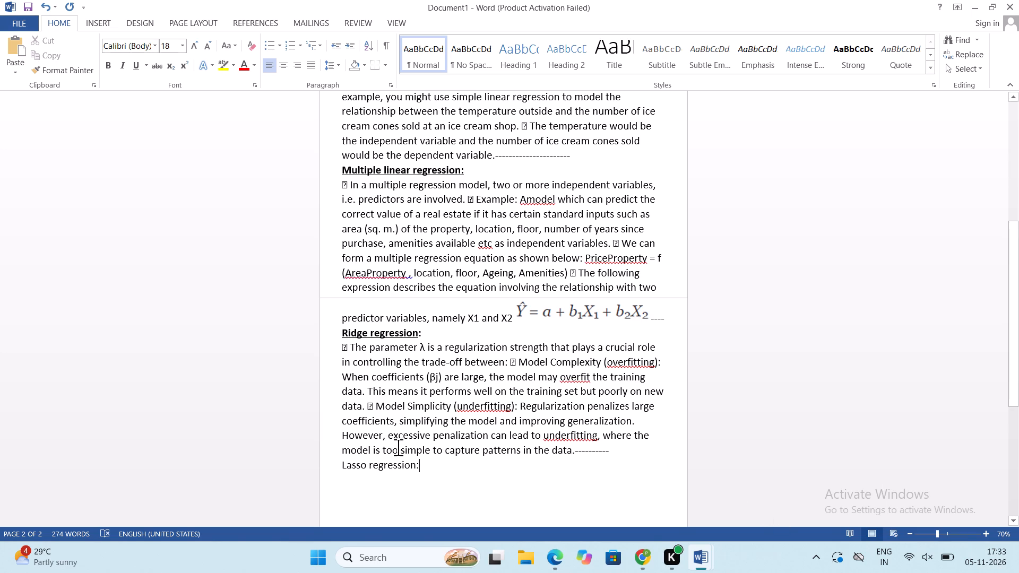
drag(338, 459, 439, 467)
click(445, 445)
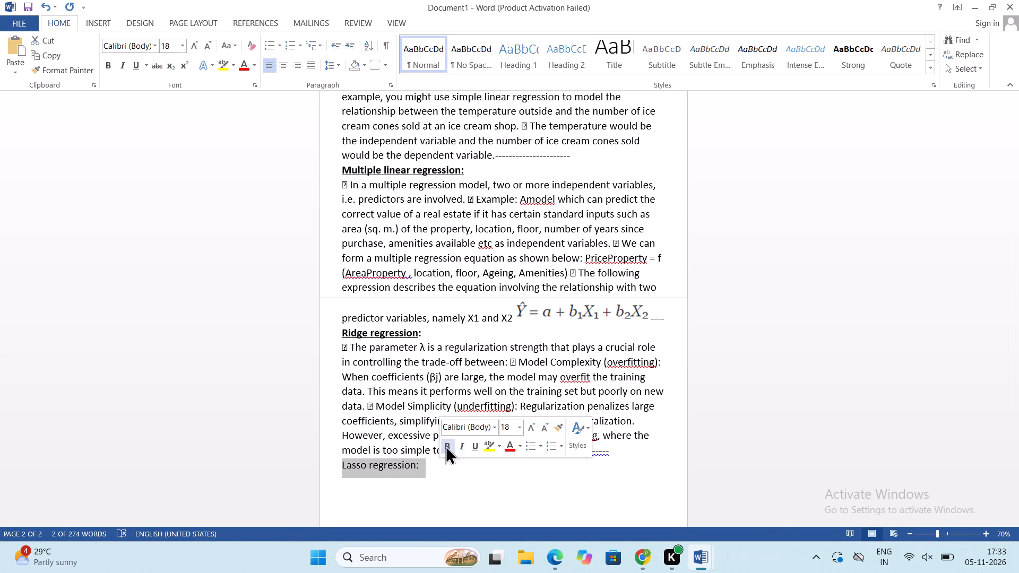
click(476, 445)
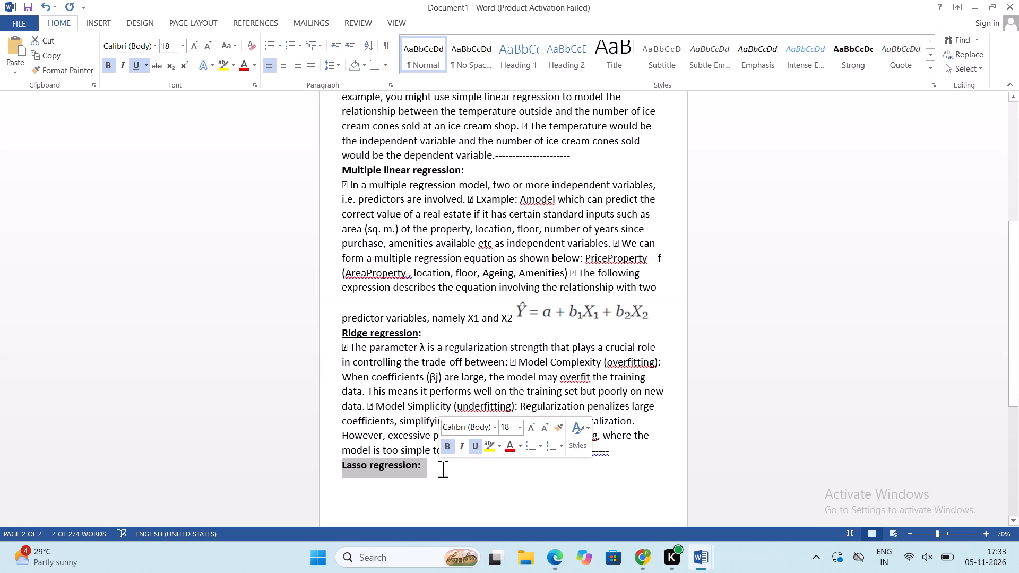
Paste the copied lasso regression text on a new line under the "Lasso regression:" heading.
click(442, 470)
key(shift+Return)
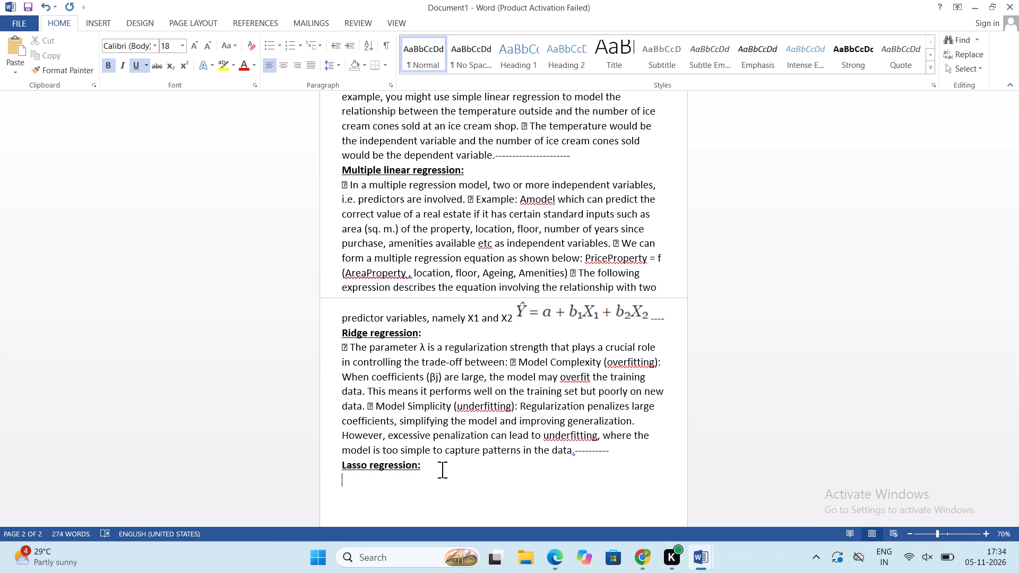
key(ctrl+v)
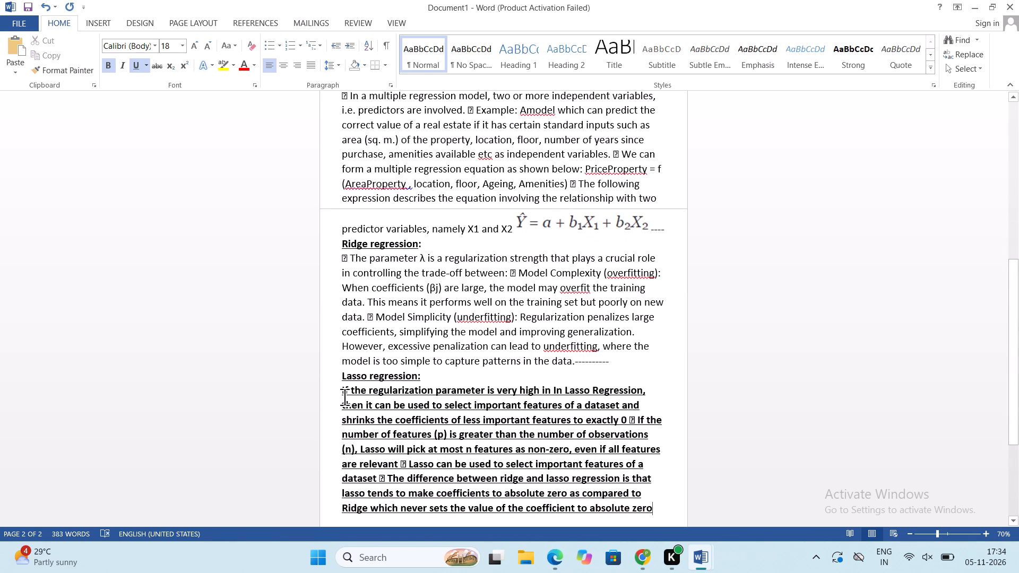
Remove the bold and underline formatting from the pasted lasso regression paragraph.
drag(339, 389, 585, 508)
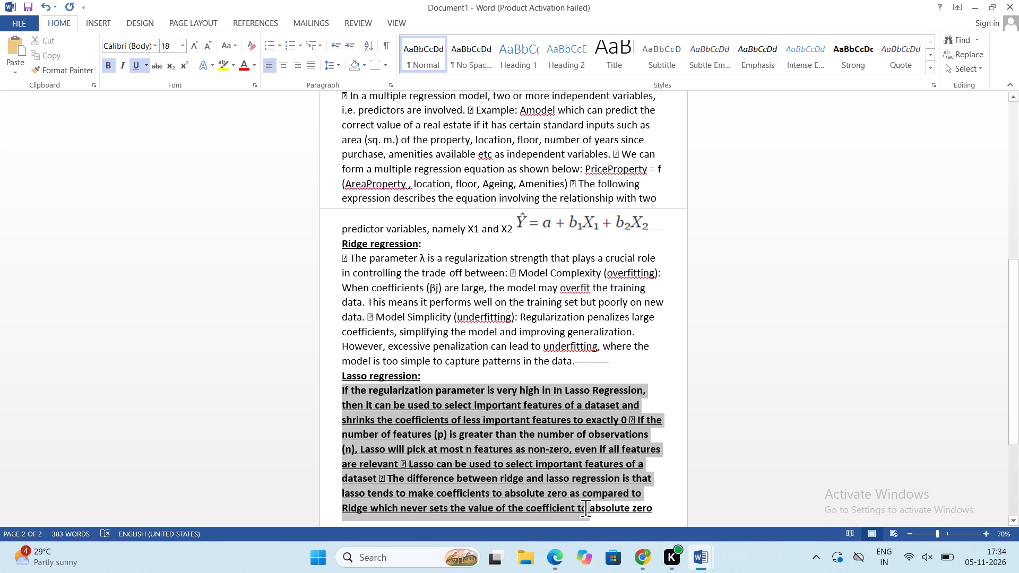
drag(585, 508, 677, 507)
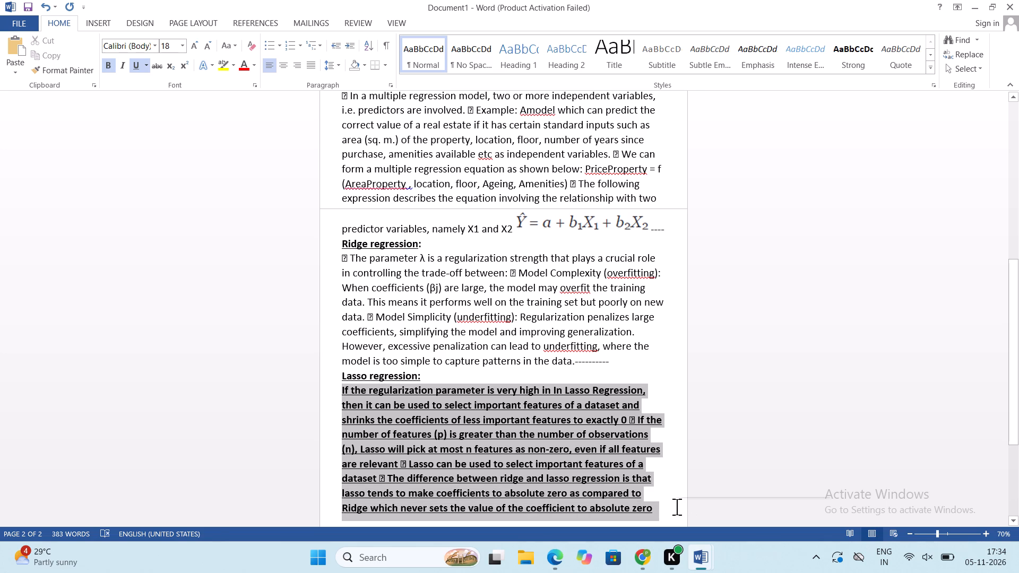
click(688, 485)
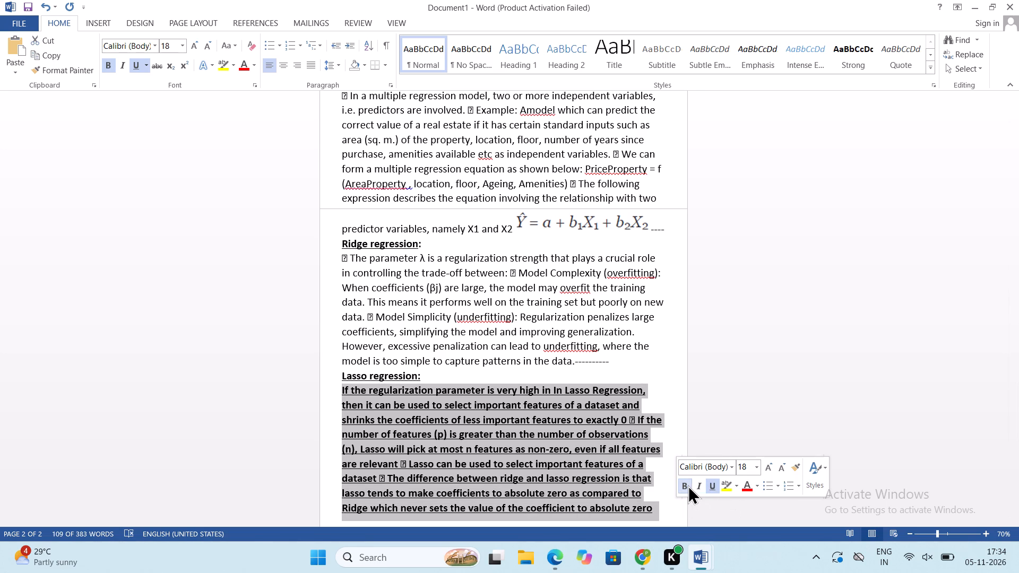
click(708, 485)
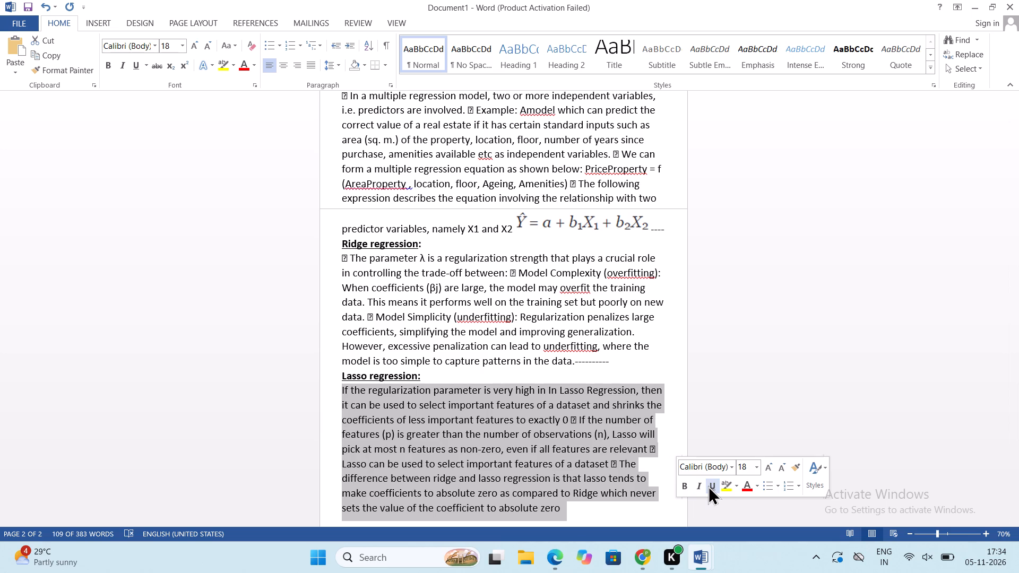
Add a separator row of hyphens at the end of the lasso regression paragraph.
scroll(583, 421, down, 4)
click(593, 360)
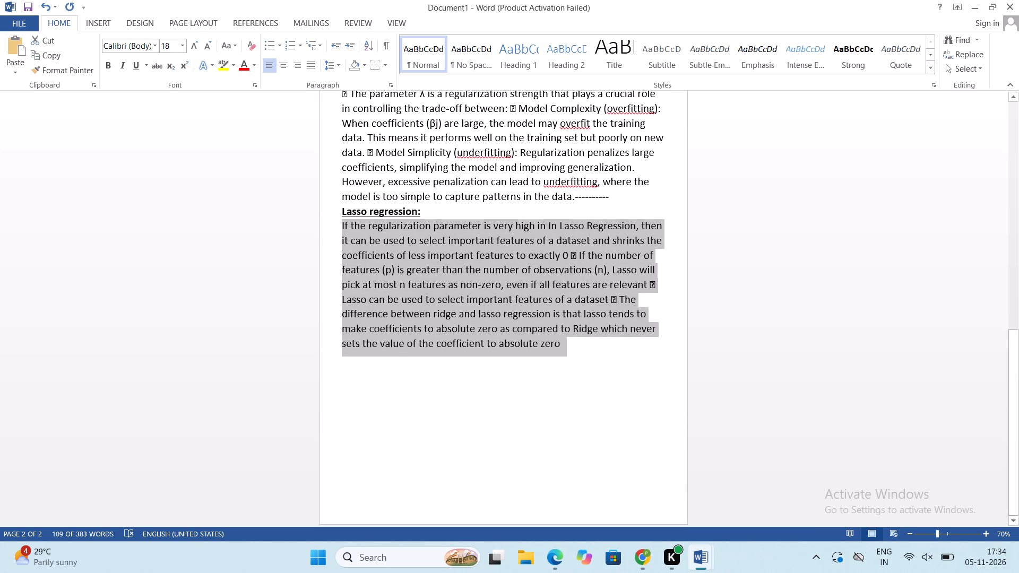
key(minus)
key(minus)
key(minus)
key(minus)
key(minus)
key(minus)
key(minus)
key(minus)
key(minus)
key(minus)
key(minus)
key(minus)
key(minus)
key(minus)
key(minus)
key(minus)
key(minus)
key(minus)
key(minus)
key(minus)
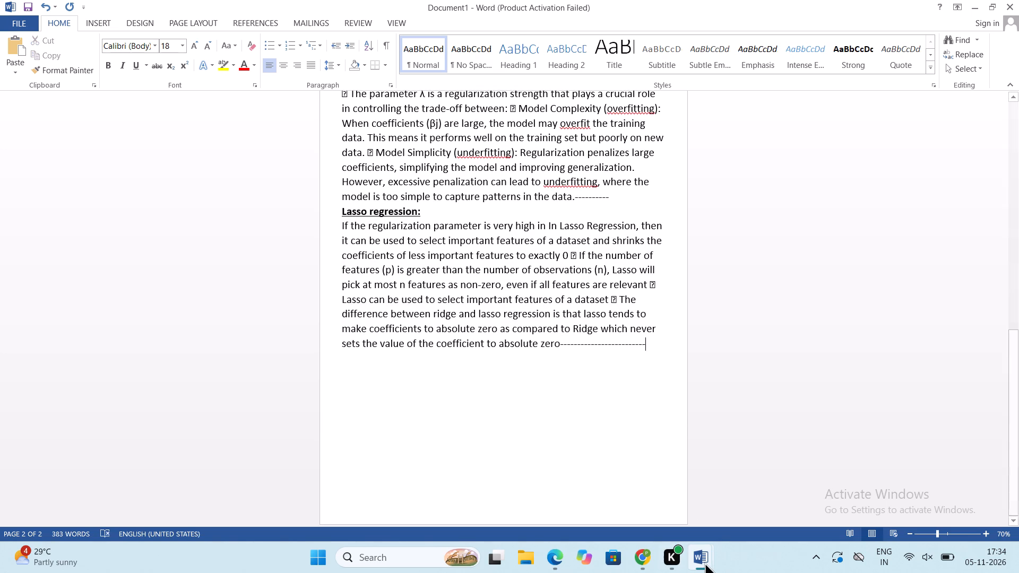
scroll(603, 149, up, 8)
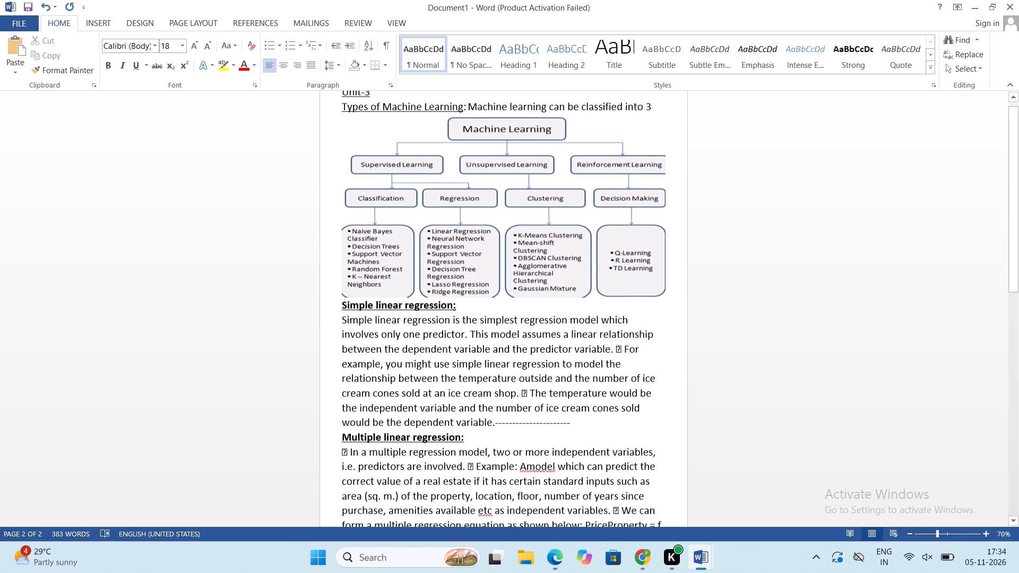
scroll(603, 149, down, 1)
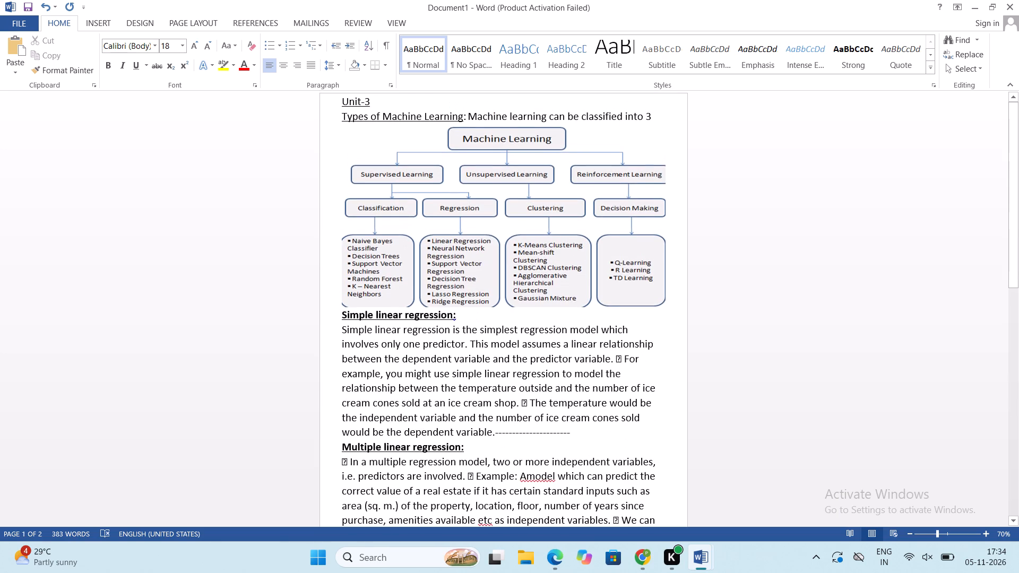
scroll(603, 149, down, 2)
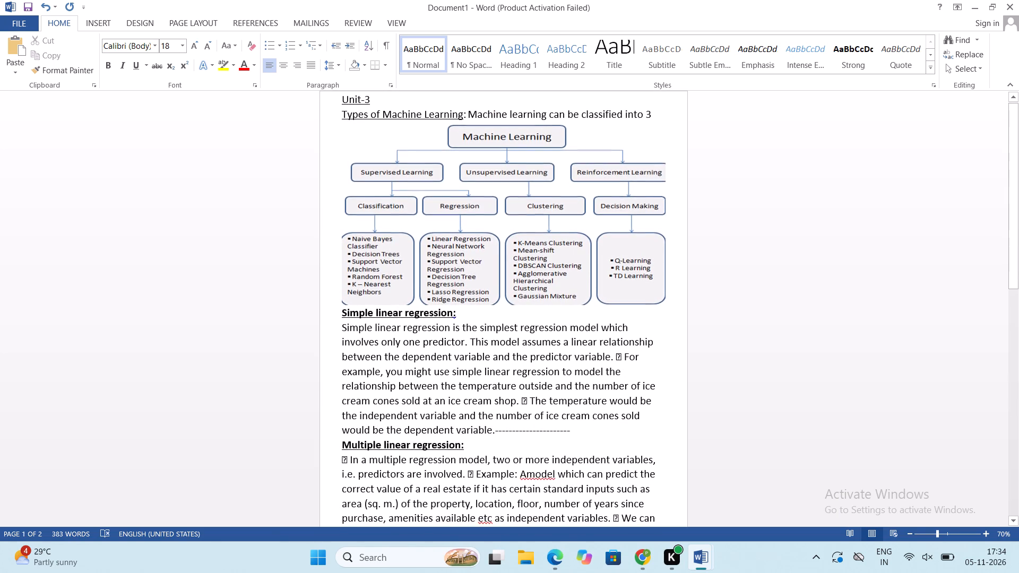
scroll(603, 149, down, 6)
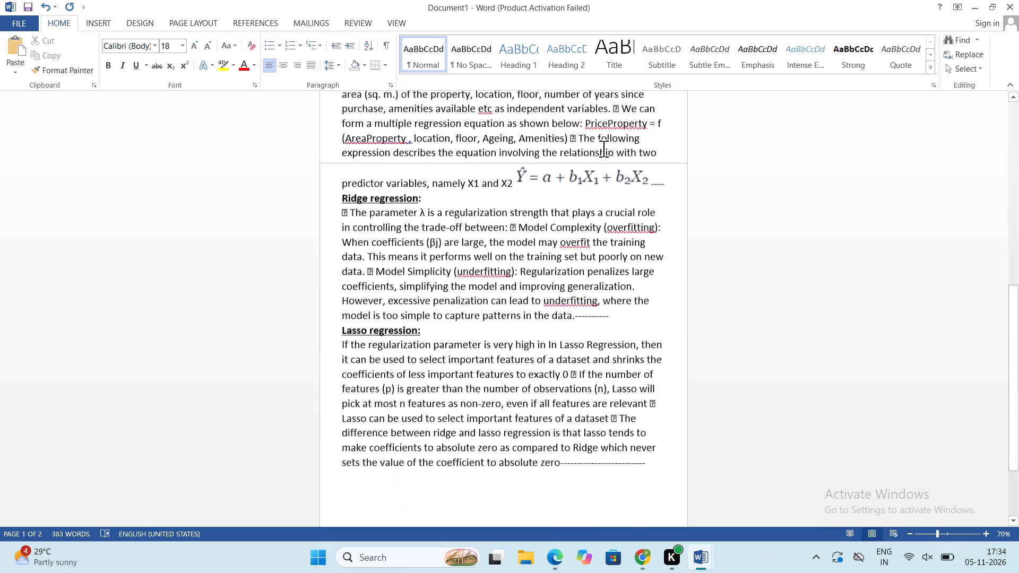
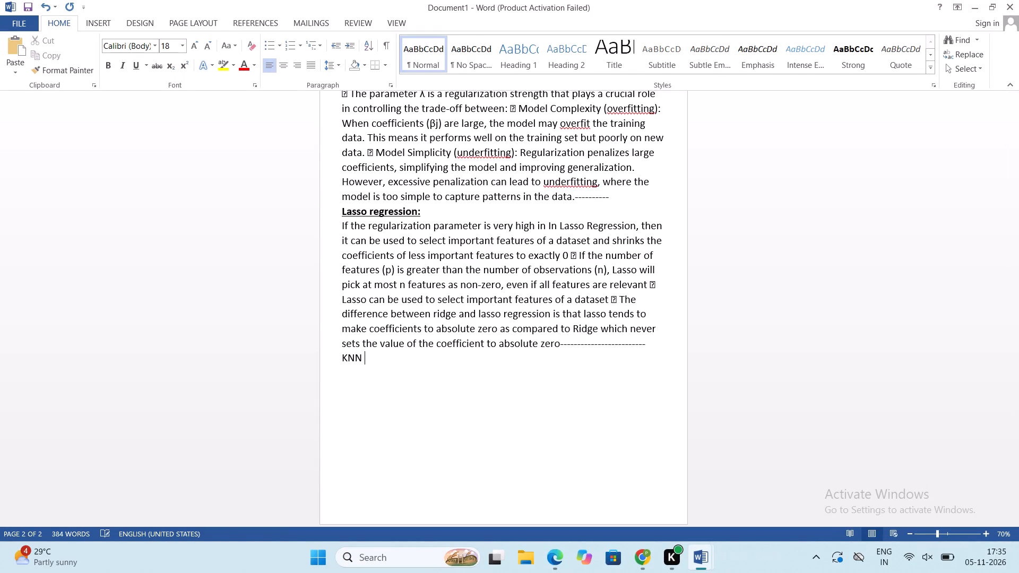
Complete the new heading below the lasso regression section as "KNN Algorithm:".
text(Al)
text(gorit)
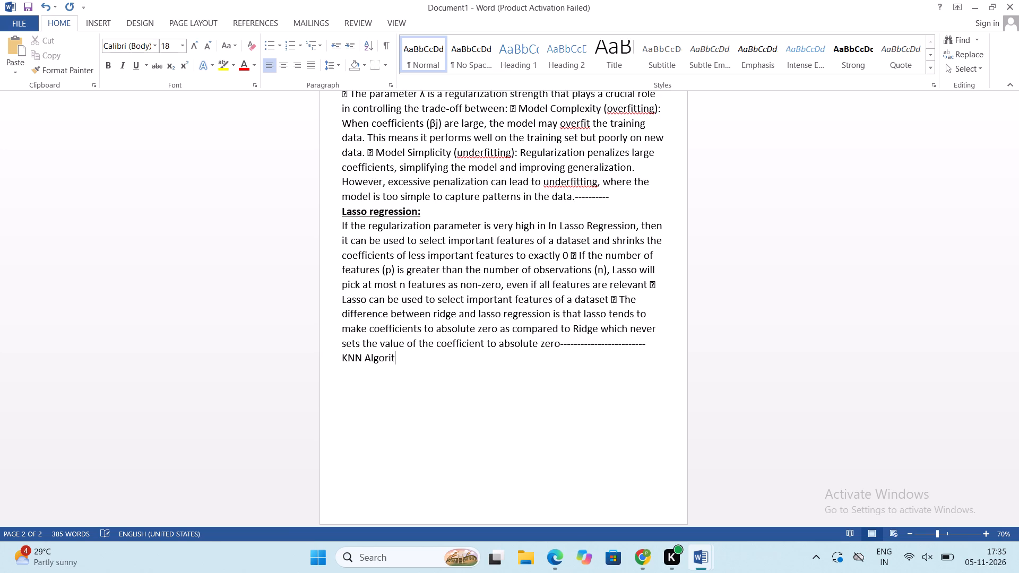
key(h)
key(m)
key(shift+colon)
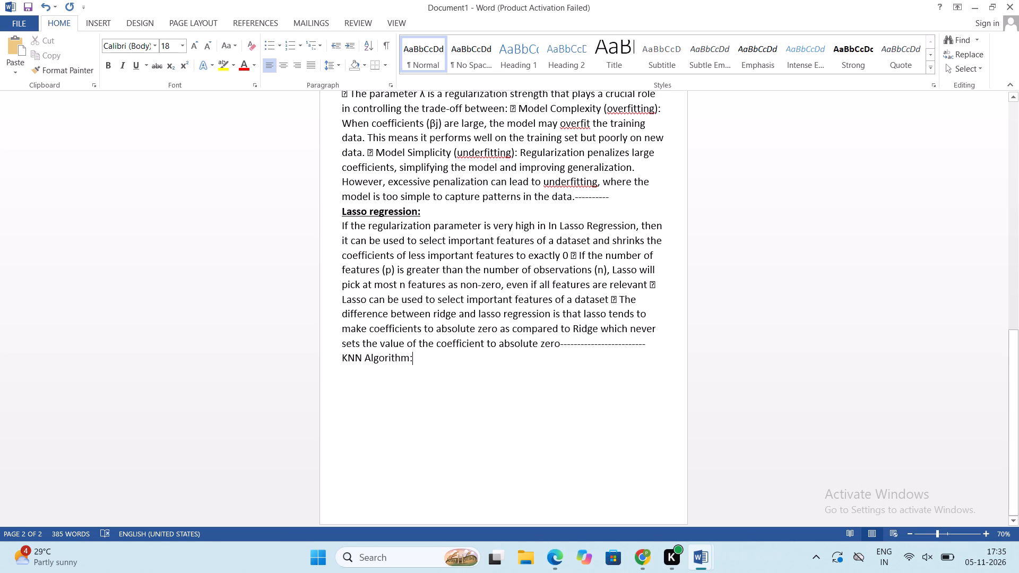
Make the "KNN Algorithm:" heading bold and underlined.
drag(335, 353, 420, 358)
click(433, 337)
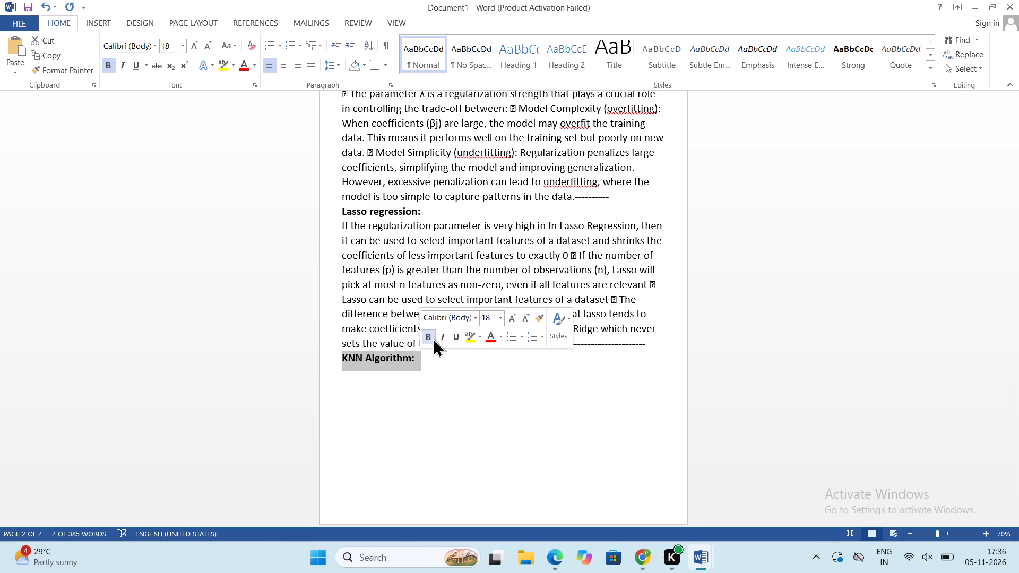
click(453, 328)
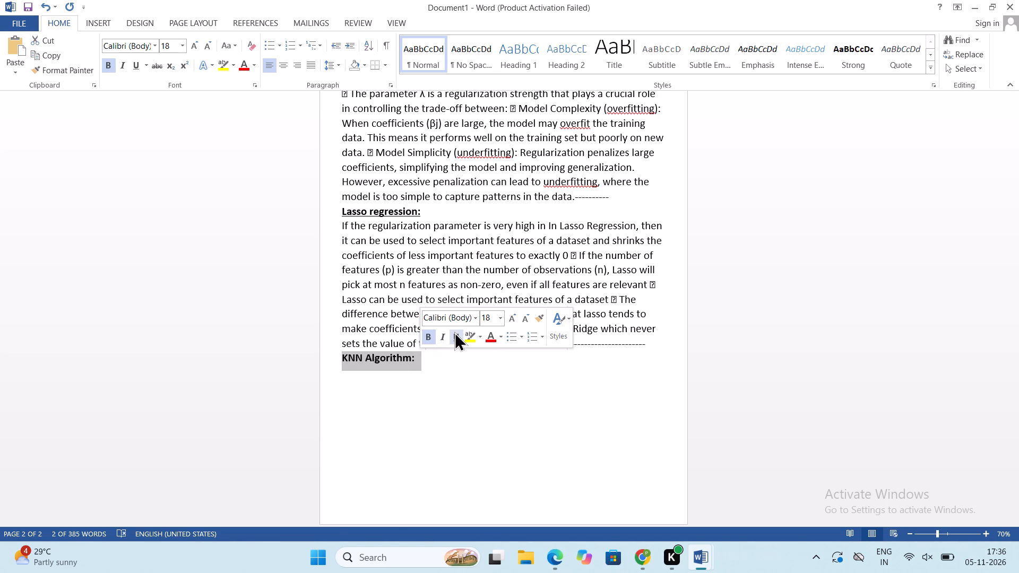
click(454, 332)
click(441, 358)
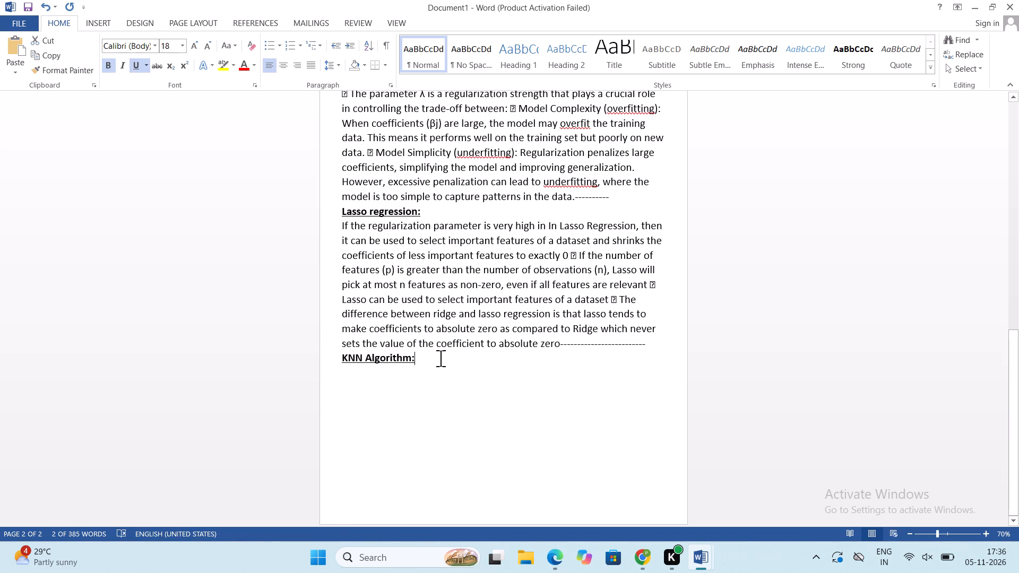
Paste the copied KNN input and steps text on a new line under the "KNN Algorithm:" heading.
key(shift+Return)
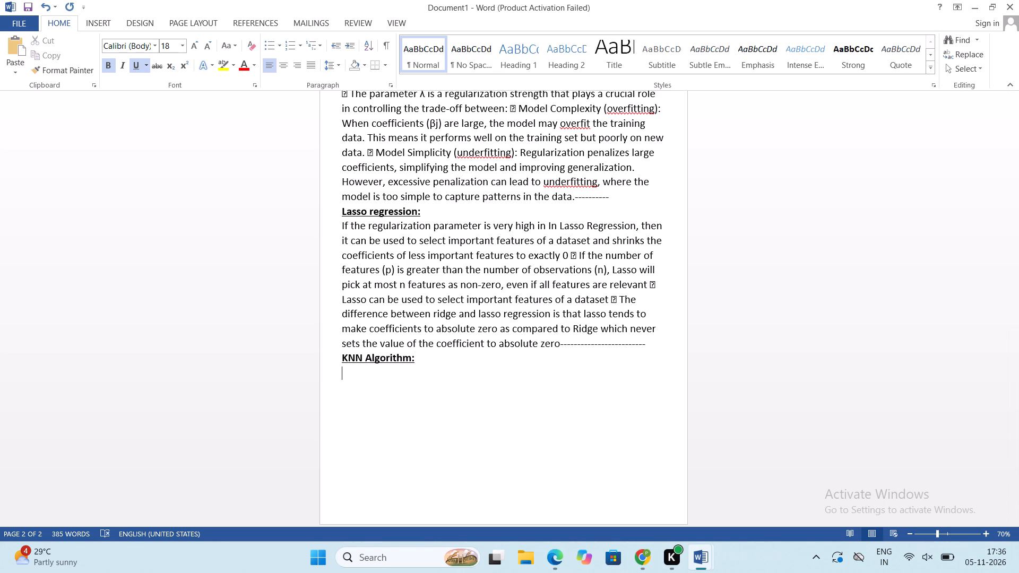
key(ctrl+v)
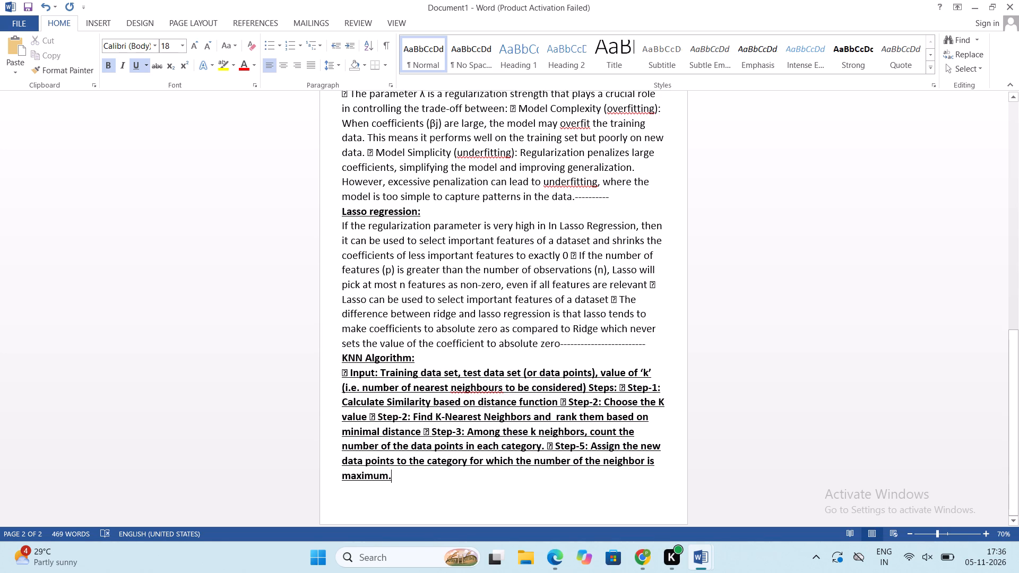
Remove the bold and underline formatting from the pasted KNN algorithm paragraph.
drag(341, 371, 367, 404)
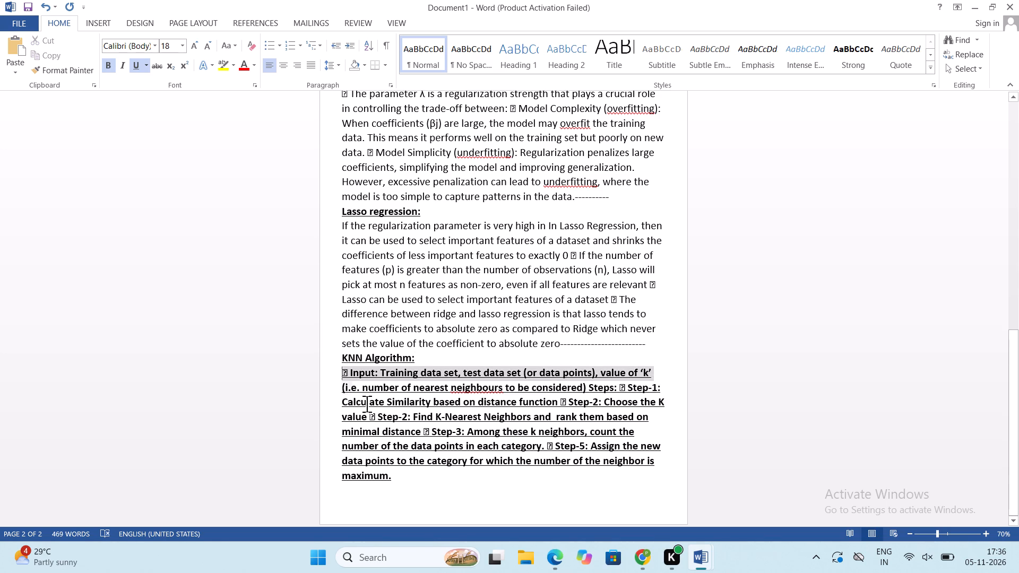
drag(367, 404, 407, 474)
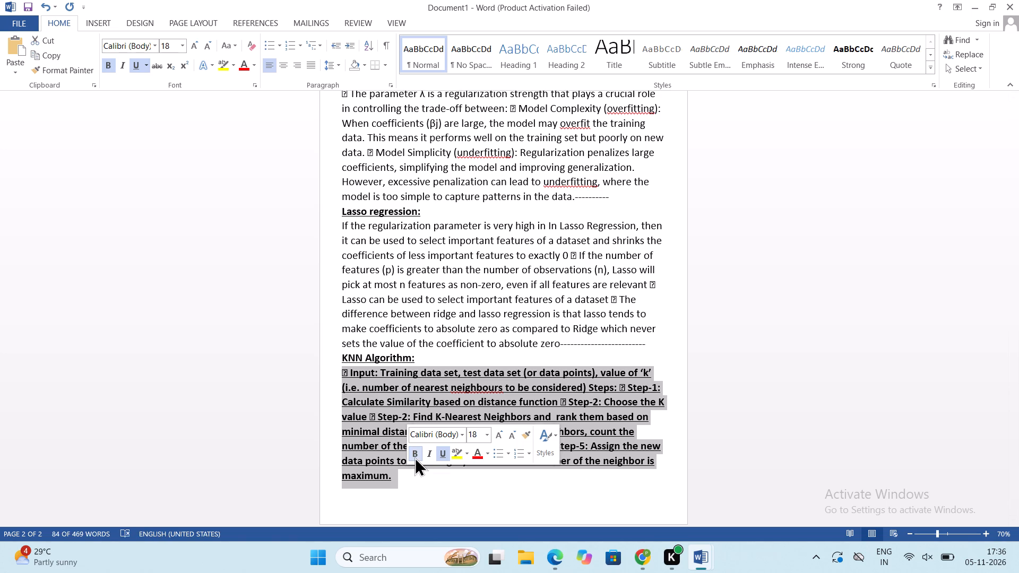
click(414, 457)
click(439, 454)
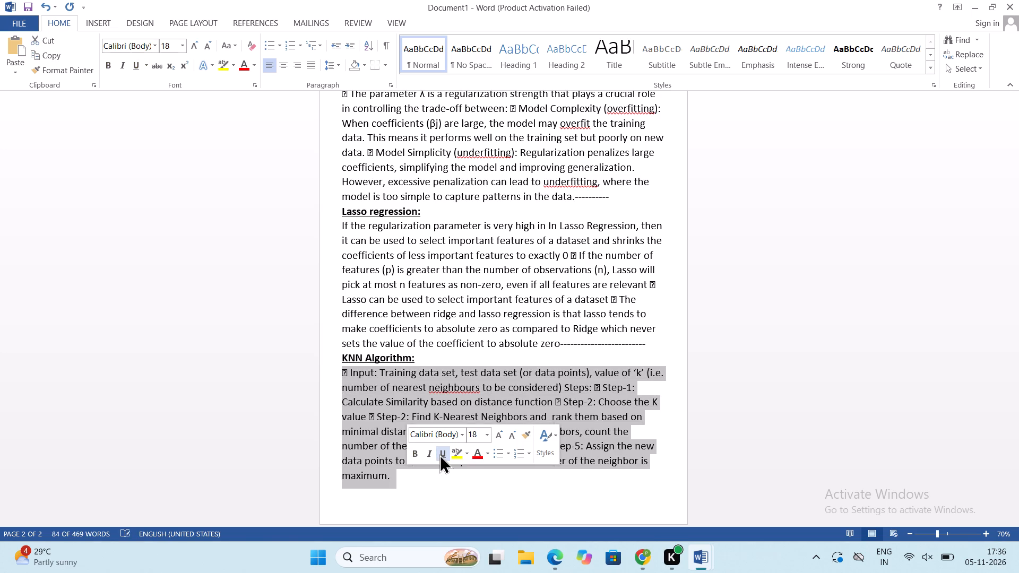
click(408, 497)
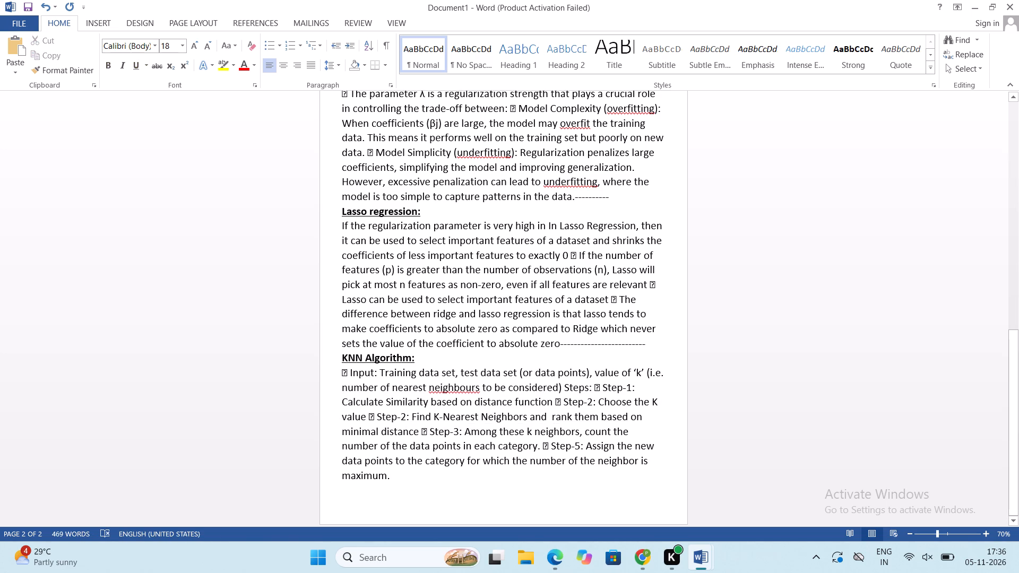
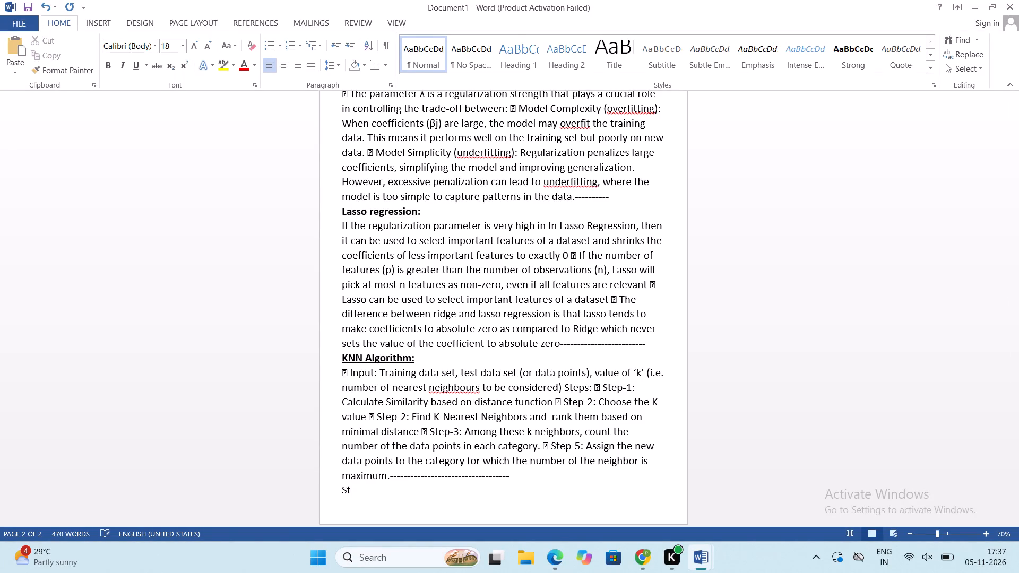
Complete the new heading below the KNN algorithm paragraph as "Strengths of Decision Tree:".
text(r)
text(en)
text(gth)
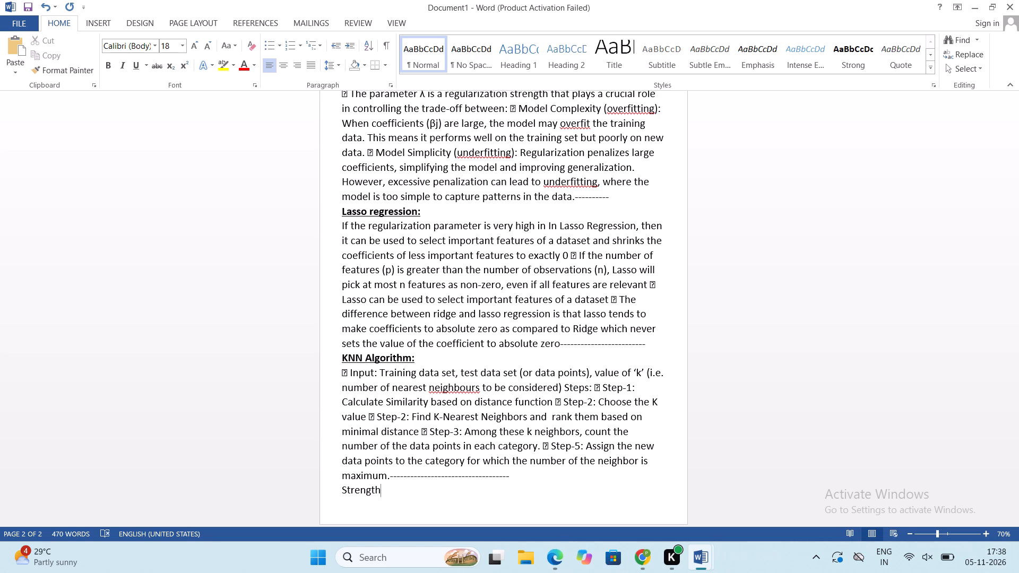
key(s)
key(space)
key(o)
text(f)
key(space)
text(De)
text(cision)
key(space)
text(Tree)
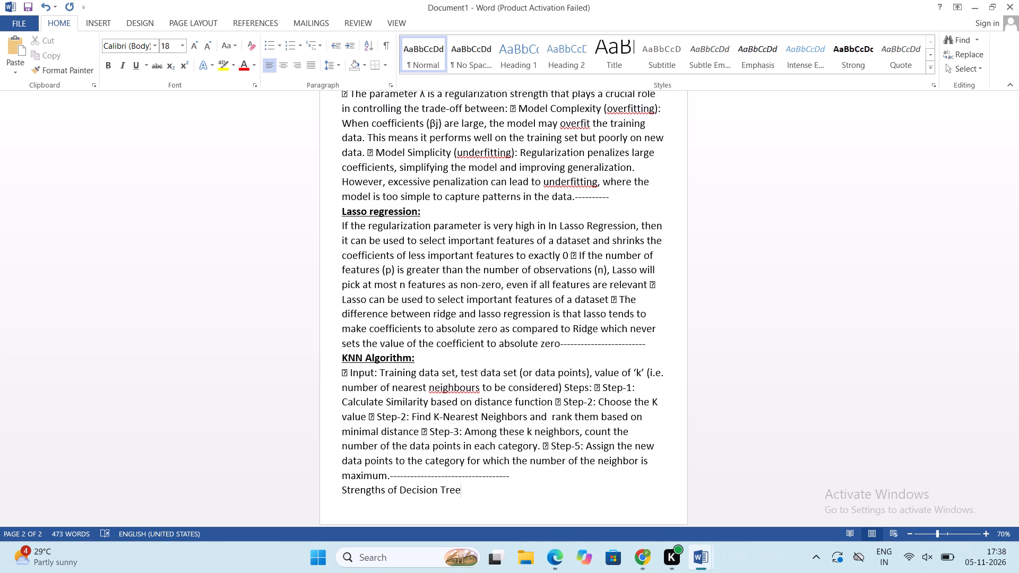
key(shift+colon)
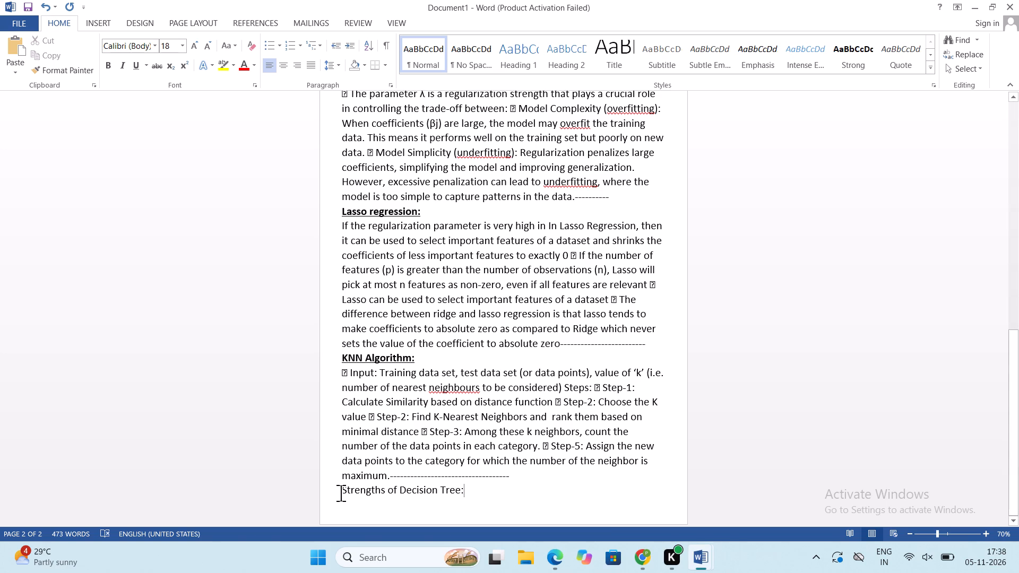
Make the "Strengths of Decision Tree:" heading underlined and bold.
drag(341, 493, 464, 491)
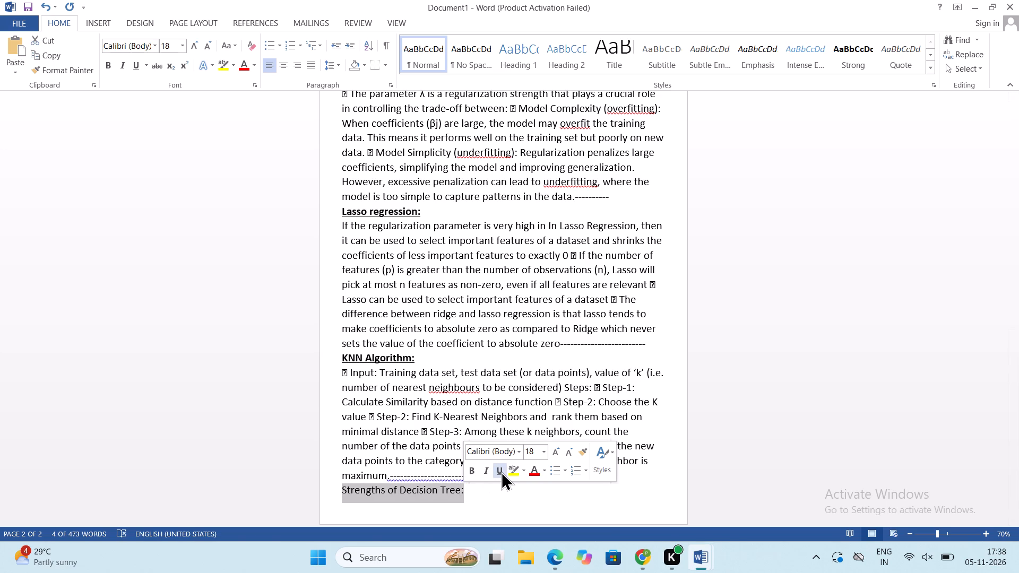
click(501, 471)
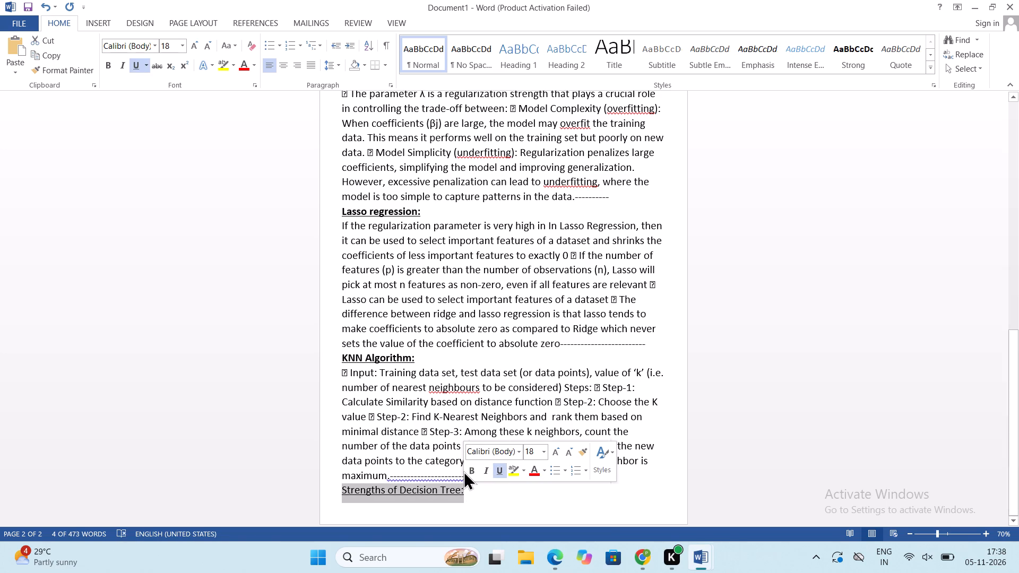
click(470, 471)
Paste the copied numbered list of decision tree strengths directly after the "Strengths of Decision Tree:" heading.
click(479, 487)
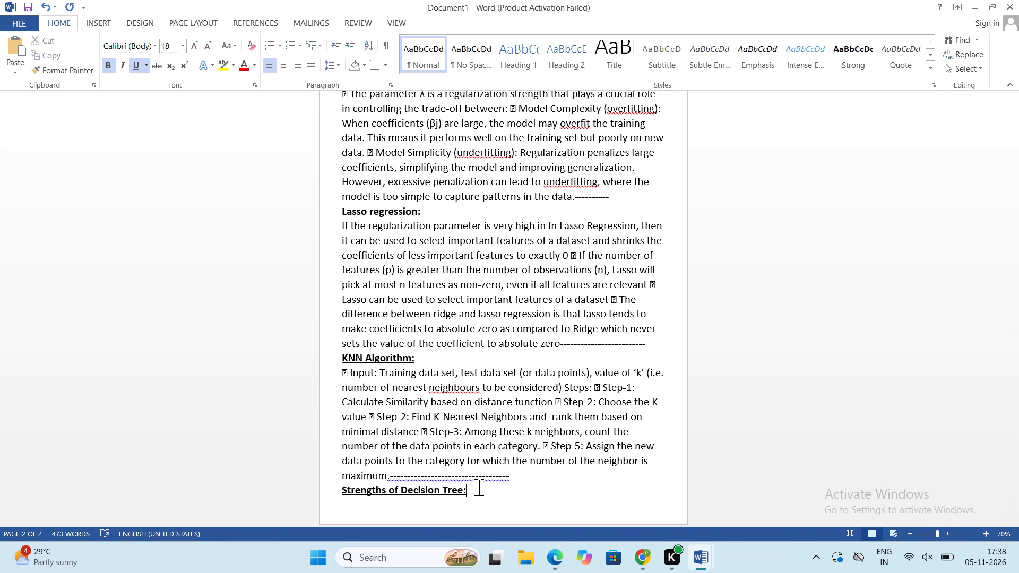
key(ctrl+v)
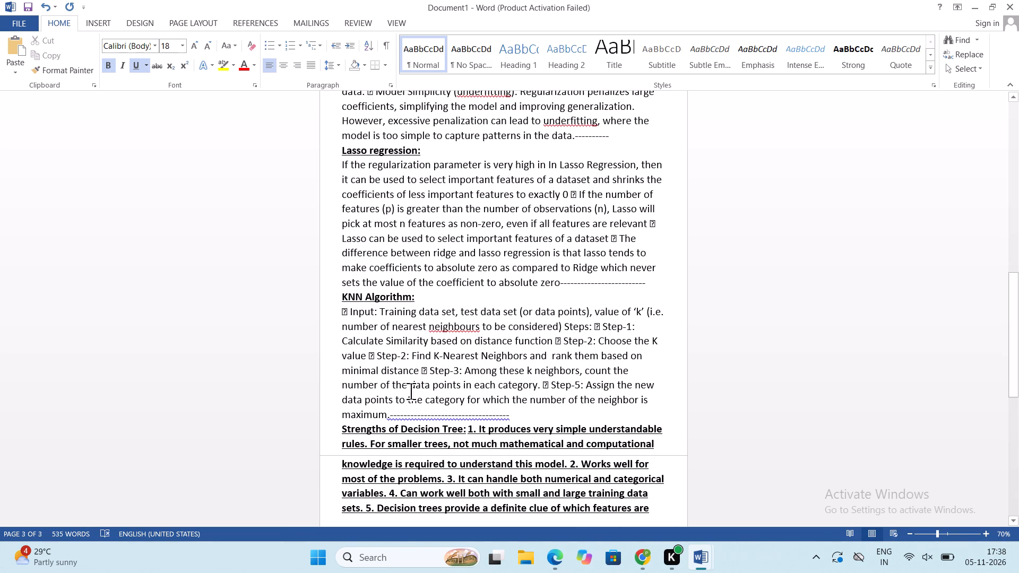
Join the KNN algorithm and lasso regression paragraphs onto the same lines as their headings.
click(341, 309)
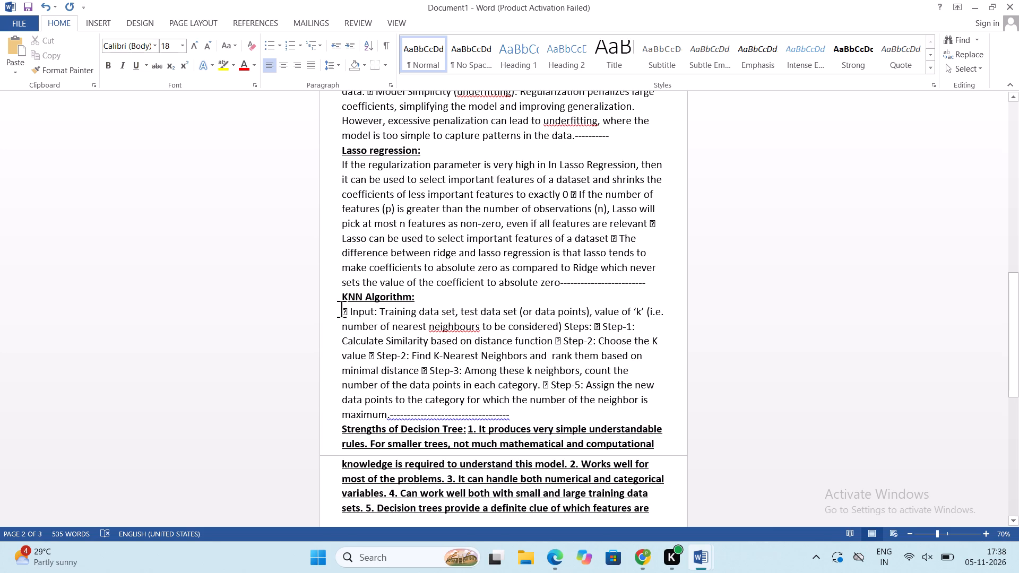
key(BackSpace)
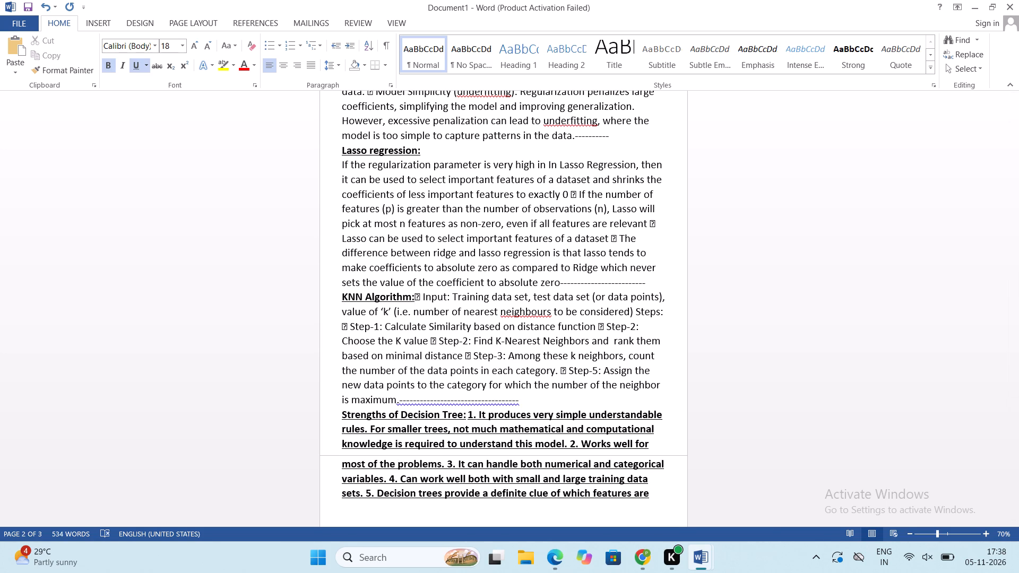
click(341, 165)
key(BackSpace)
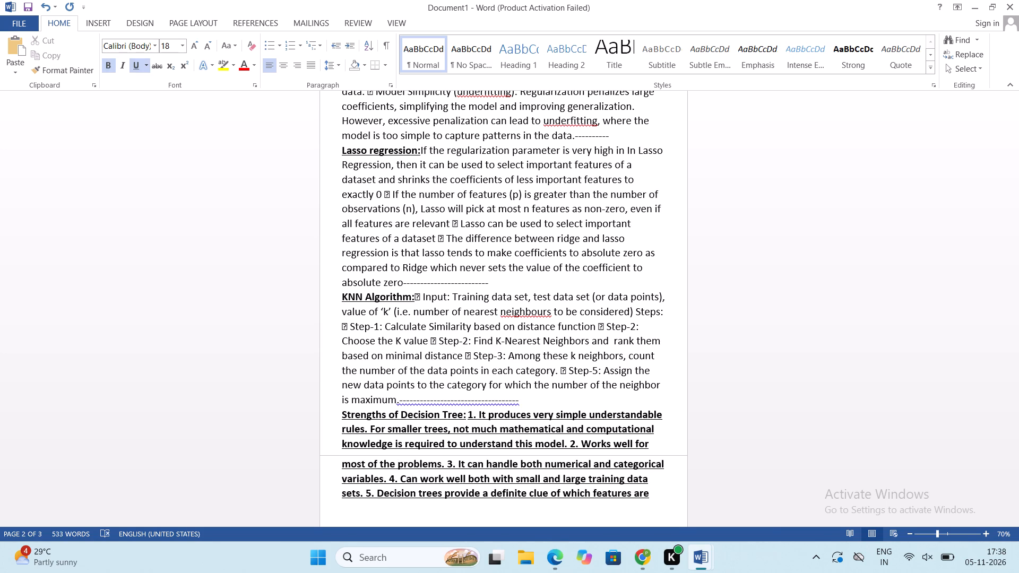
Join the ridge regression and multiple linear regression paragraphs onto the same lines as their headings.
scroll(341, 165, up, 3)
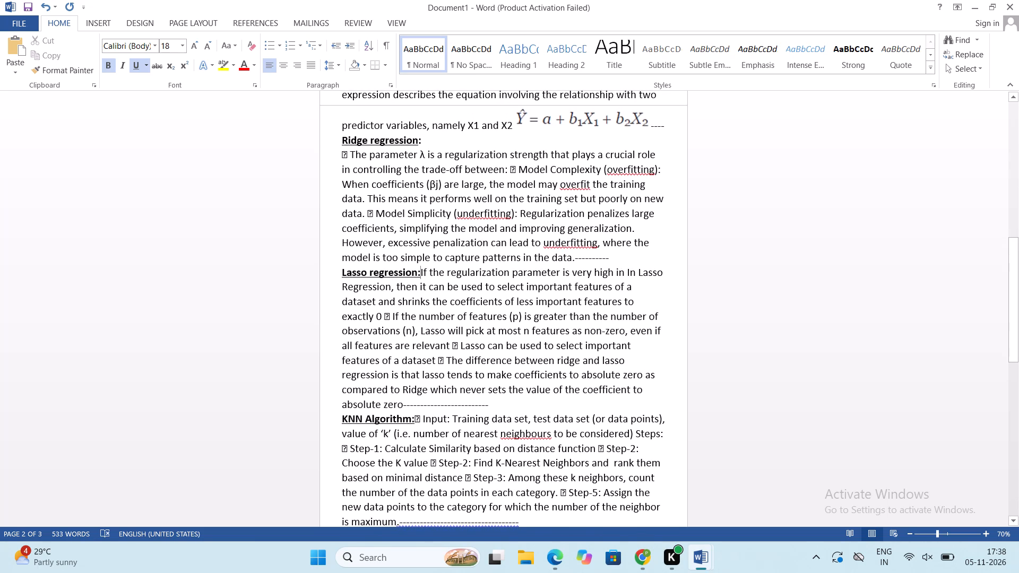
click(339, 150)
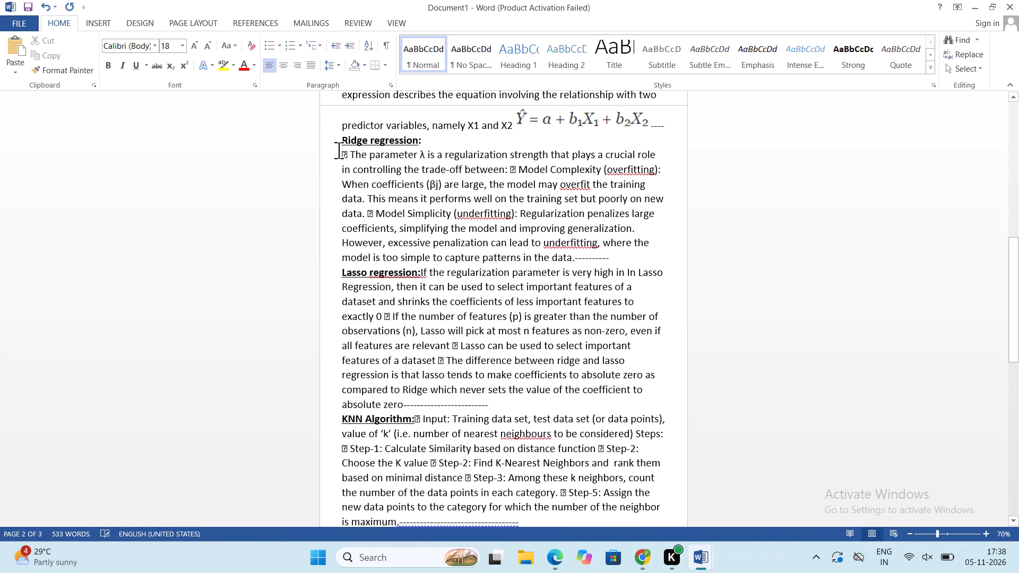
key(BackSpace)
scroll(339, 150, up, 3)
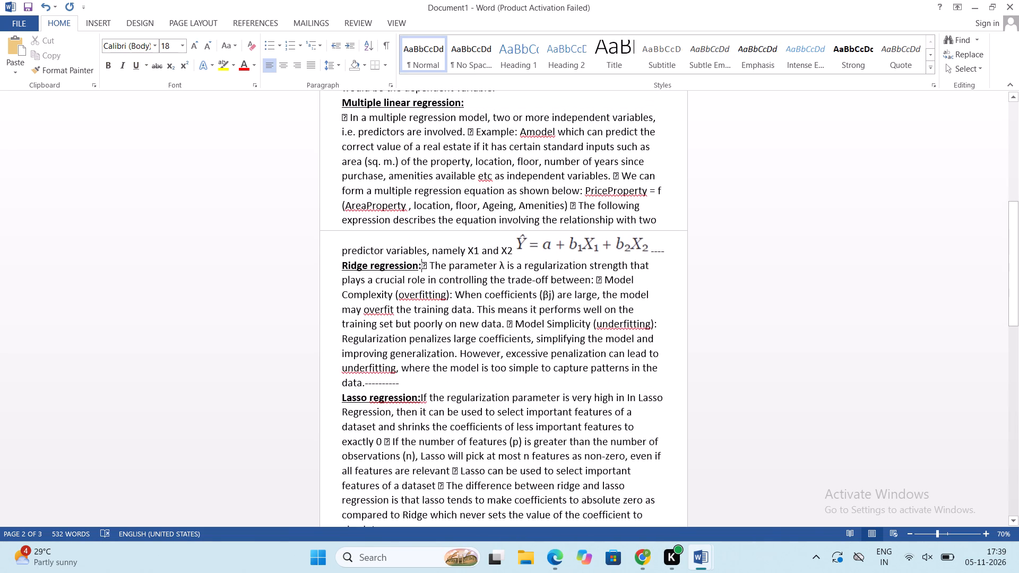
scroll(339, 150, up, 1)
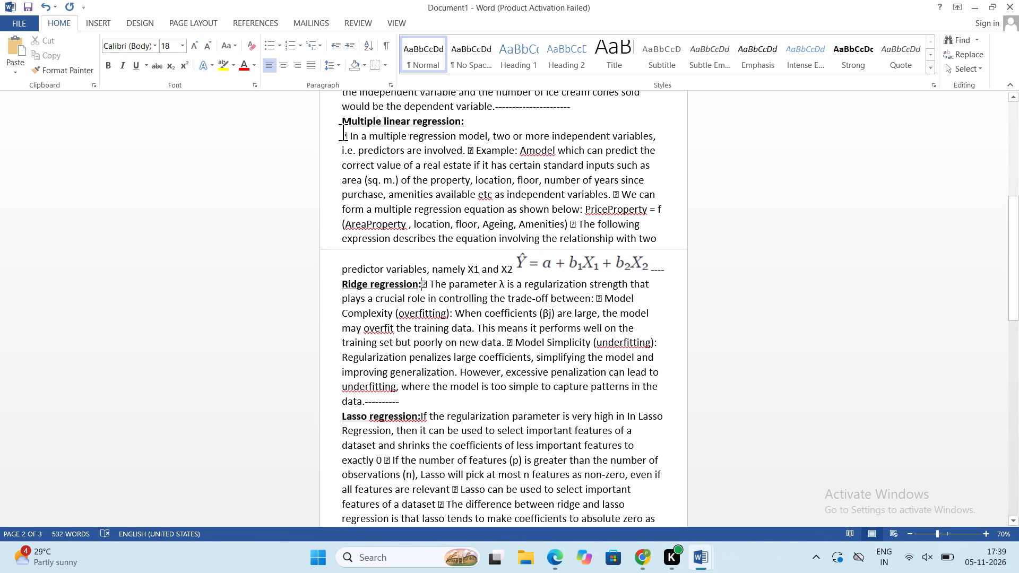
click(343, 132)
key(BackSpace)
right_click(343, 132)
scroll(343, 132, down, 2)
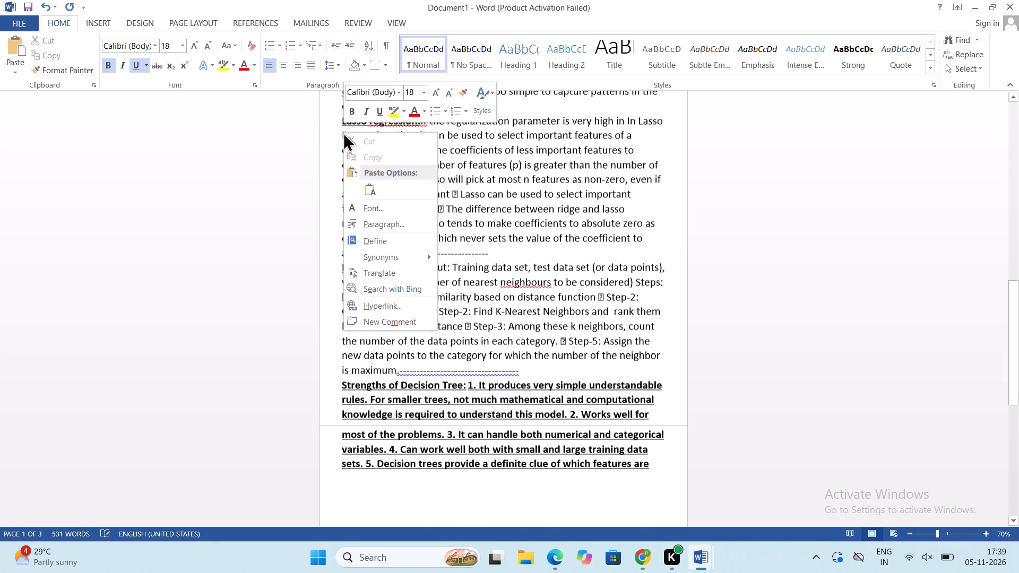
click(249, 224)
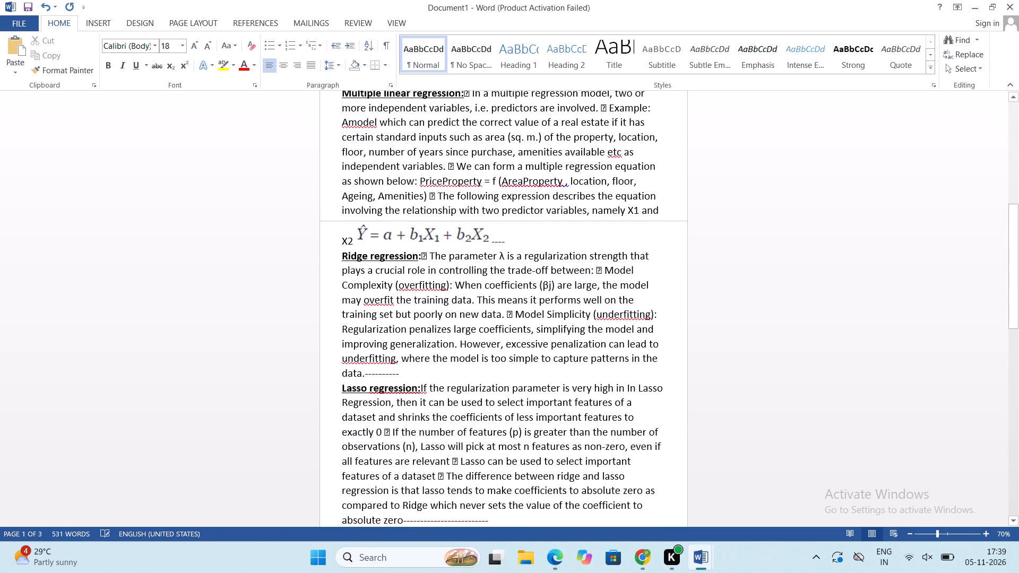
Remove the bold and underline formatting from the pasted decision tree strengths, from "It produces very simple" through "which features are".
scroll(249, 224, down, 2)
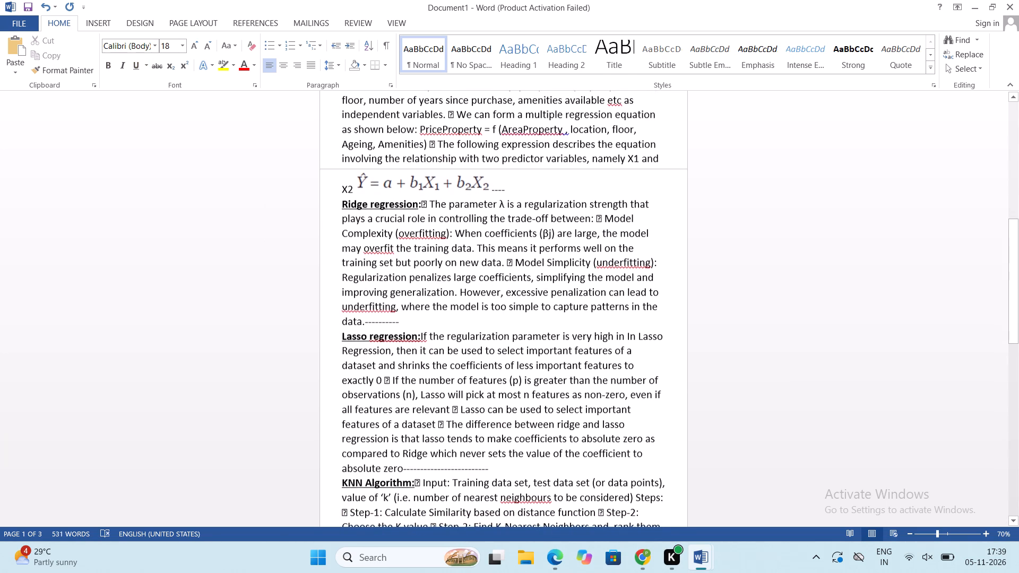
scroll(249, 224, down, 2)
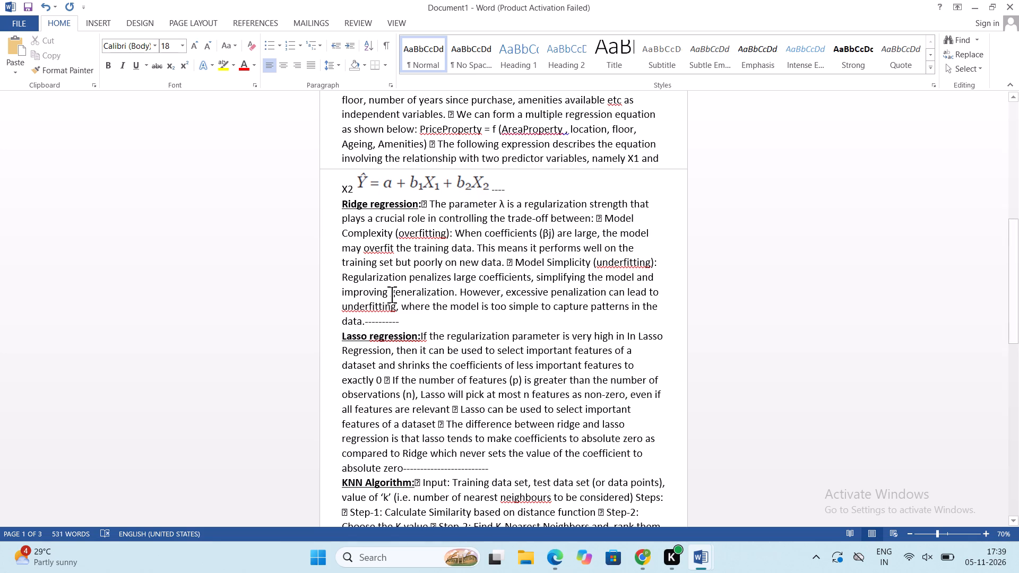
scroll(392, 294, down, 3)
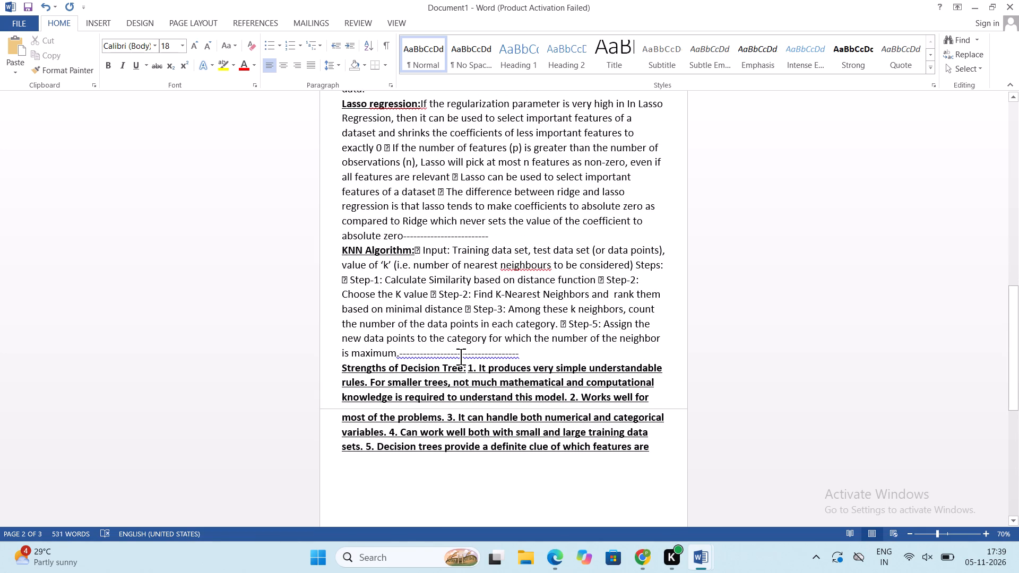
drag(471, 371, 577, 452)
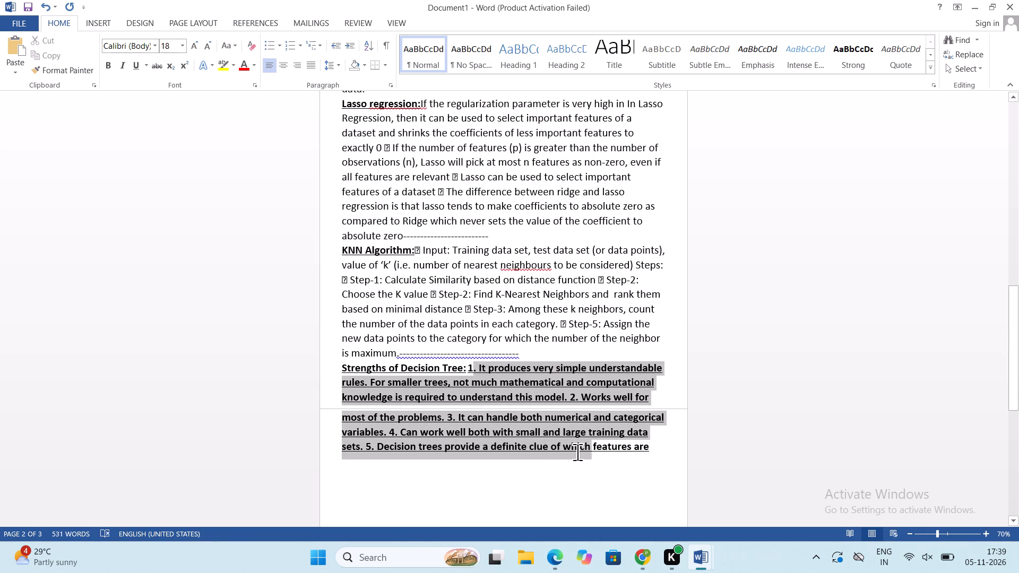
drag(577, 452, 676, 449)
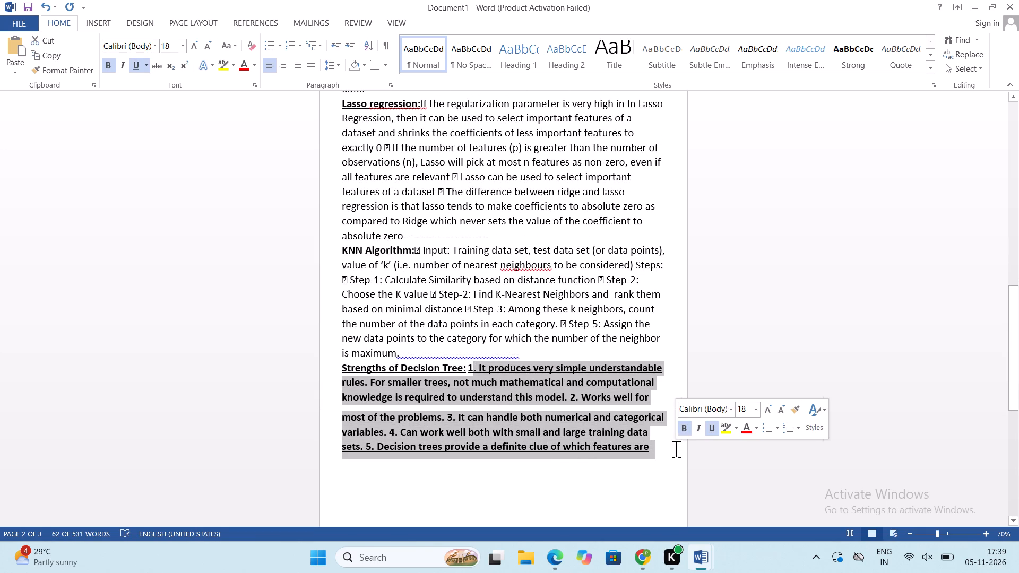
click(683, 430)
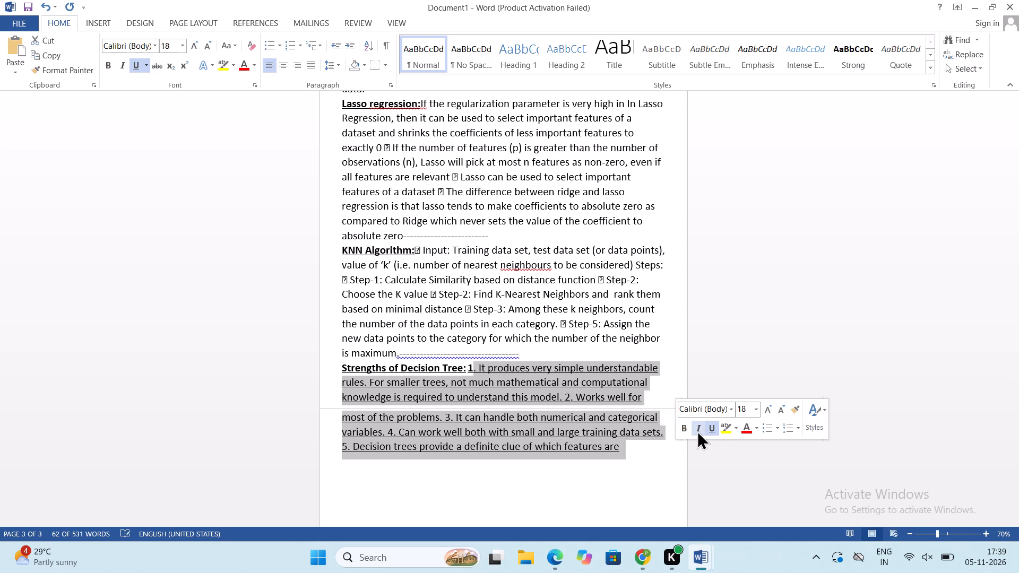
click(709, 428)
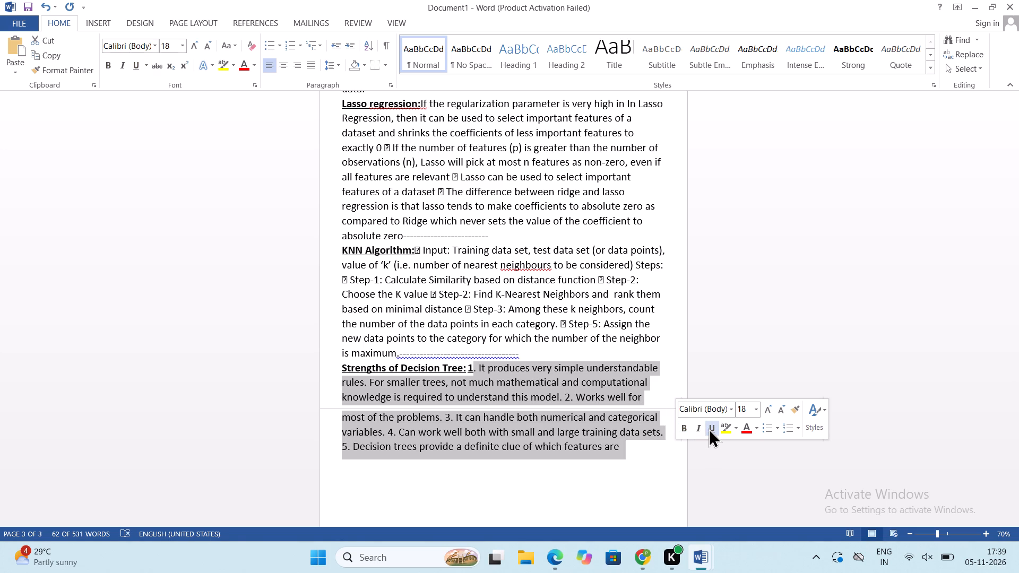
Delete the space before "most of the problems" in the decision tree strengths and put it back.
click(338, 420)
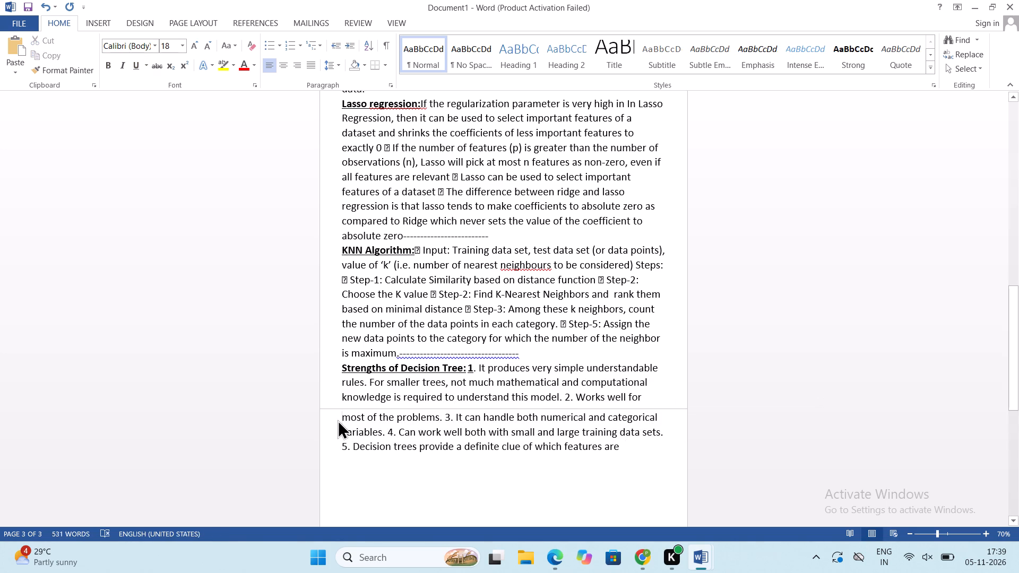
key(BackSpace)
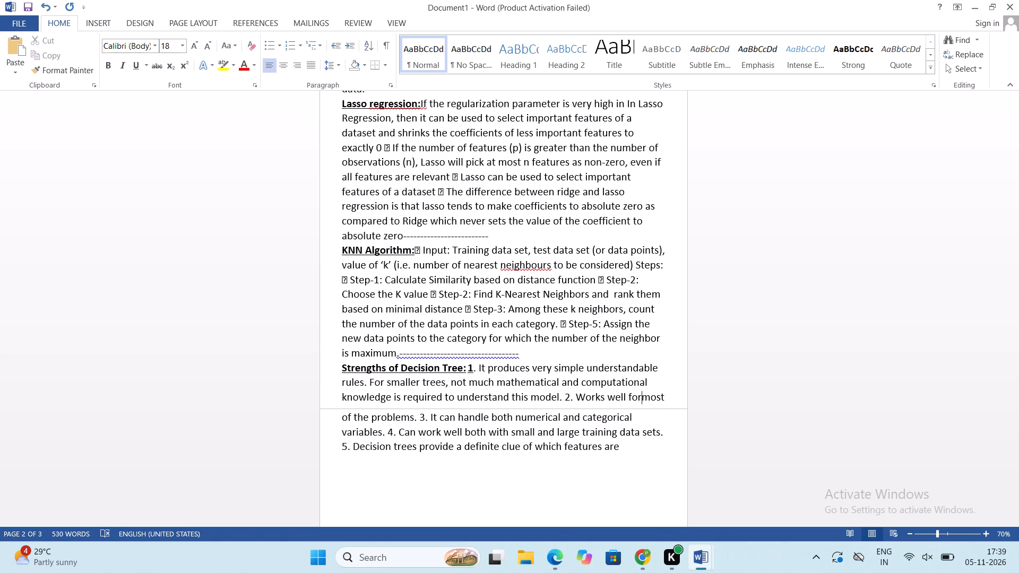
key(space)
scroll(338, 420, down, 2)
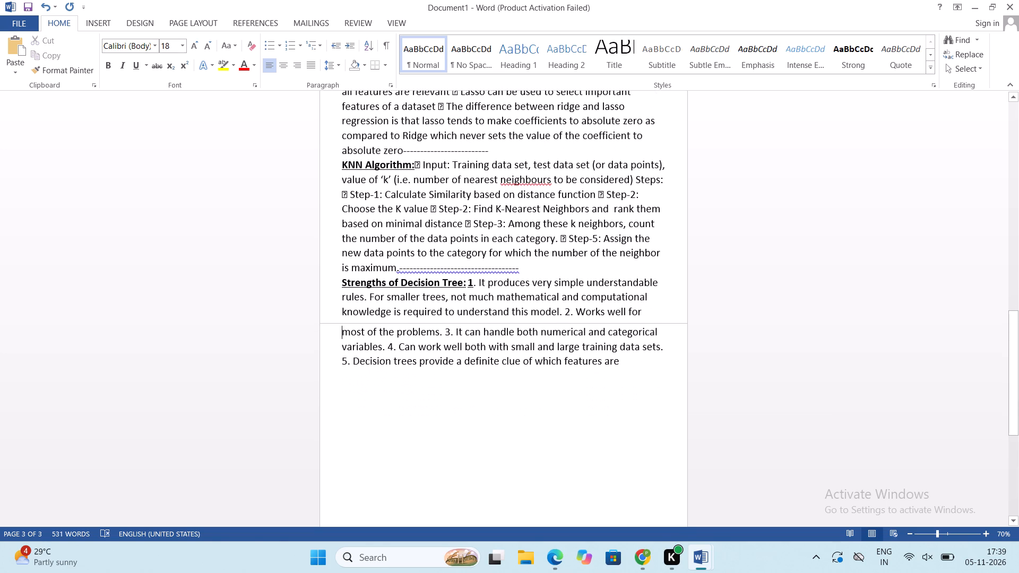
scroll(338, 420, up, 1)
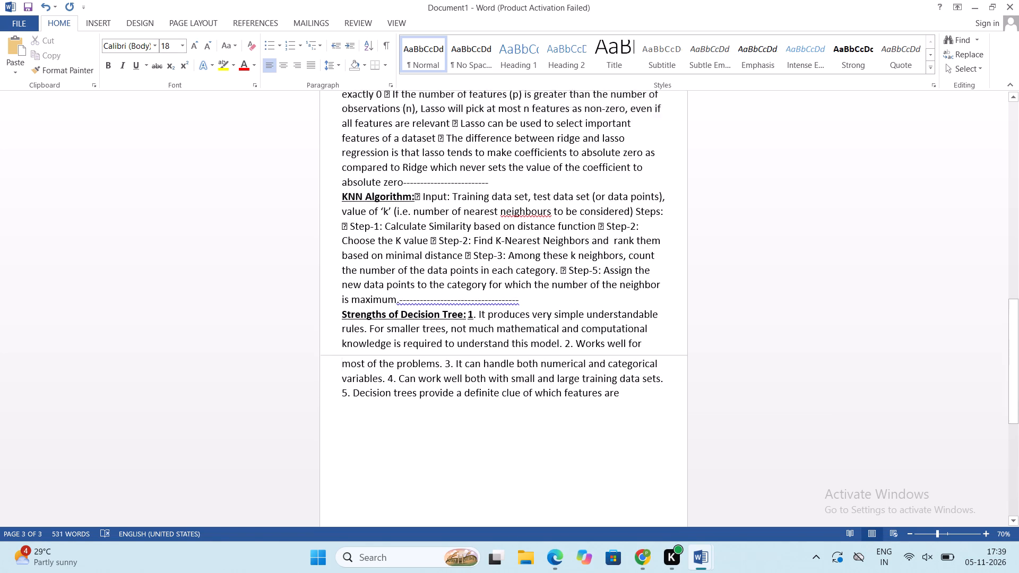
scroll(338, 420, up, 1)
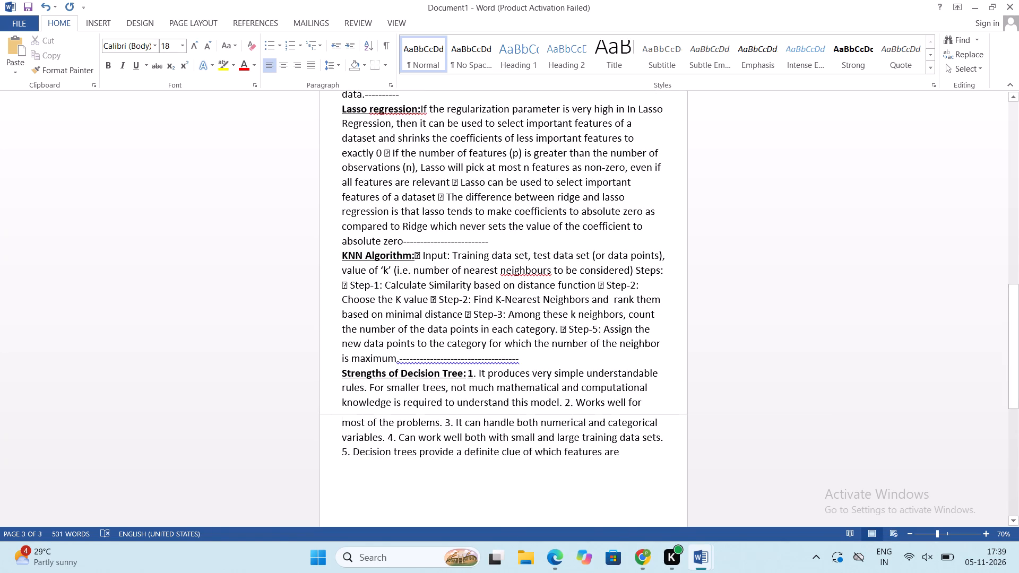
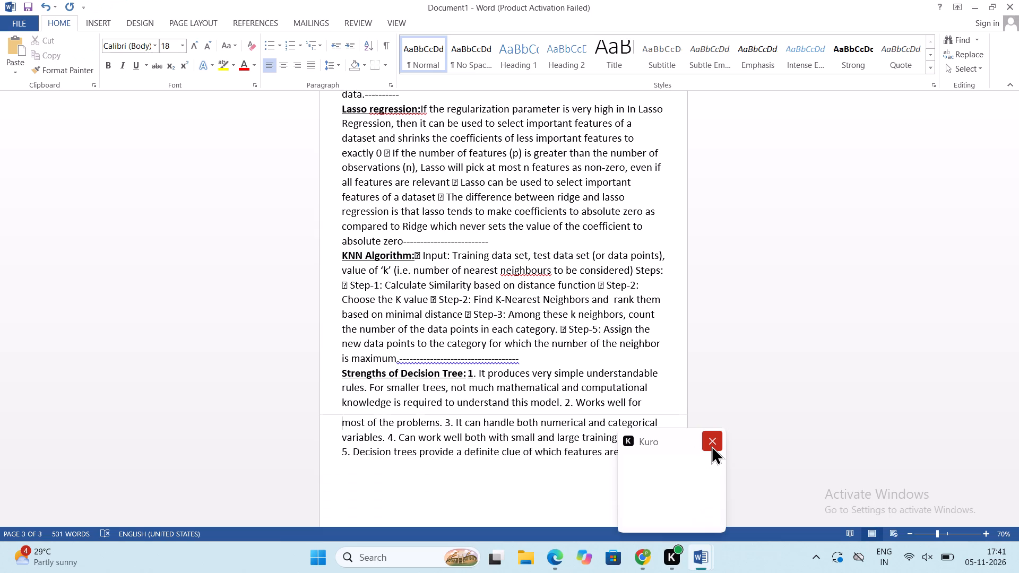
Close the Kuro application window that is running alongside the Word document.
click(711, 445)
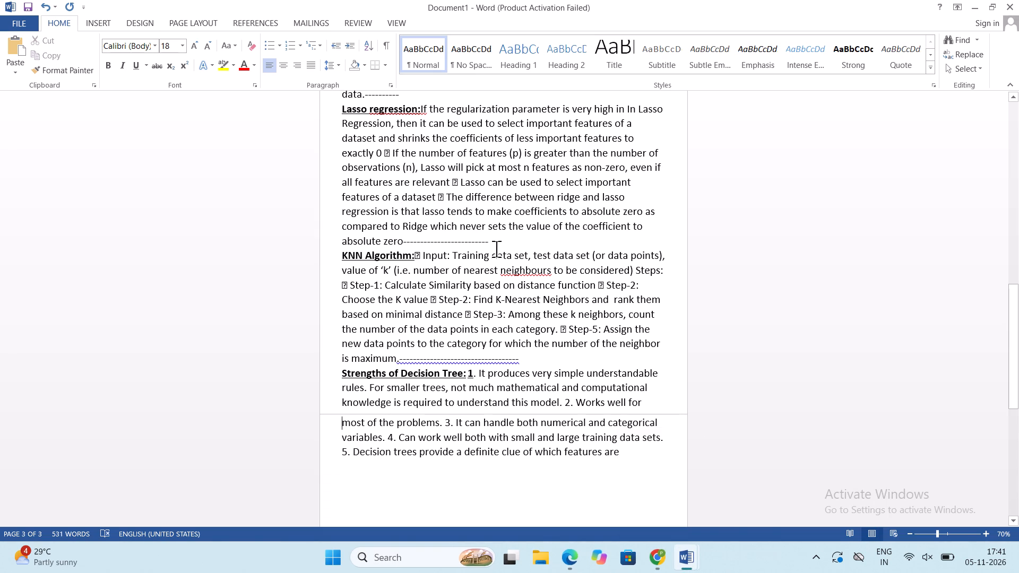
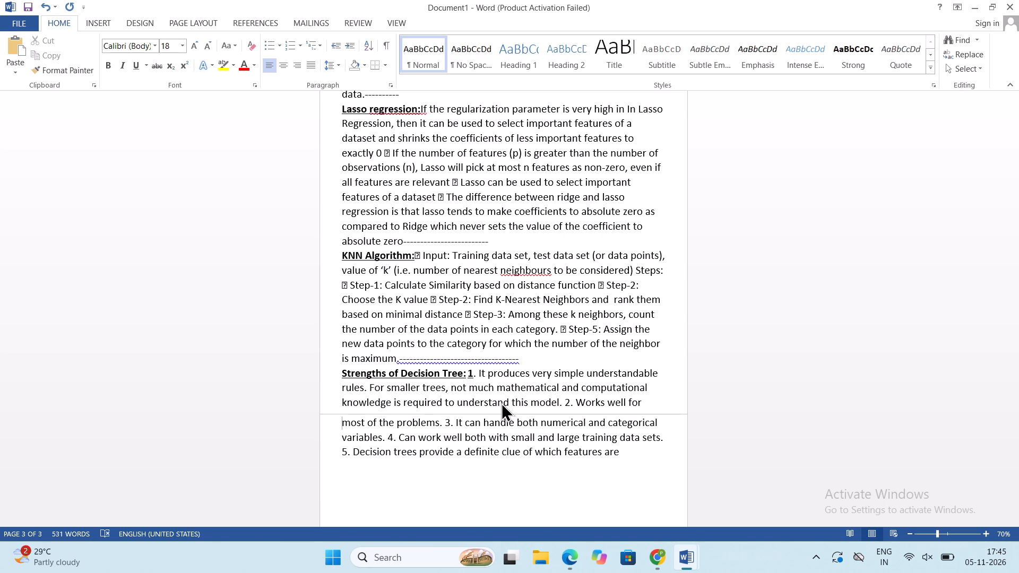
Review the Lasso regression, KNN Algorithm and Strengths of Decision Tree text towards the end of the document.
scroll(501, 402, down, 1)
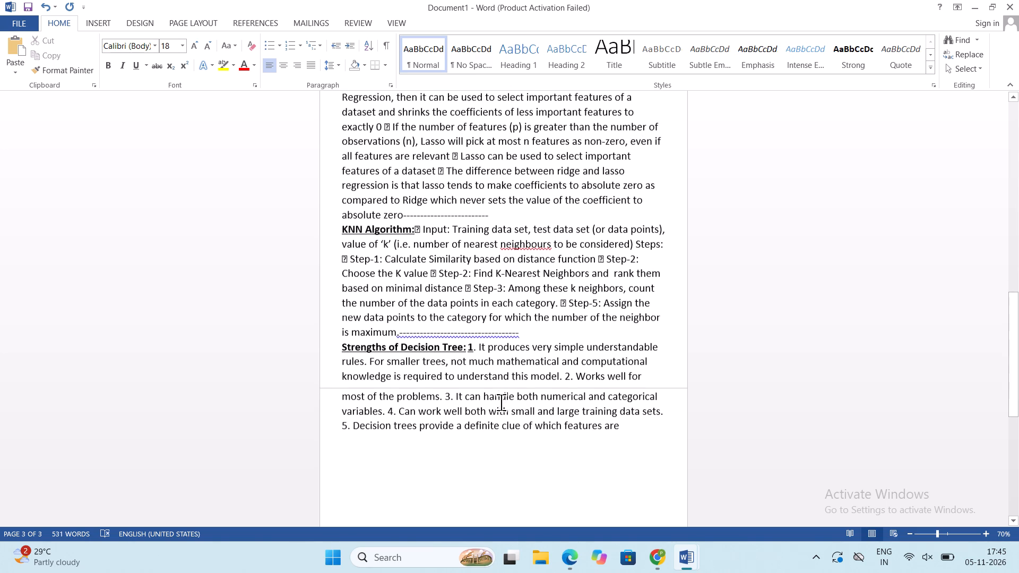
scroll(501, 402, down, 2)
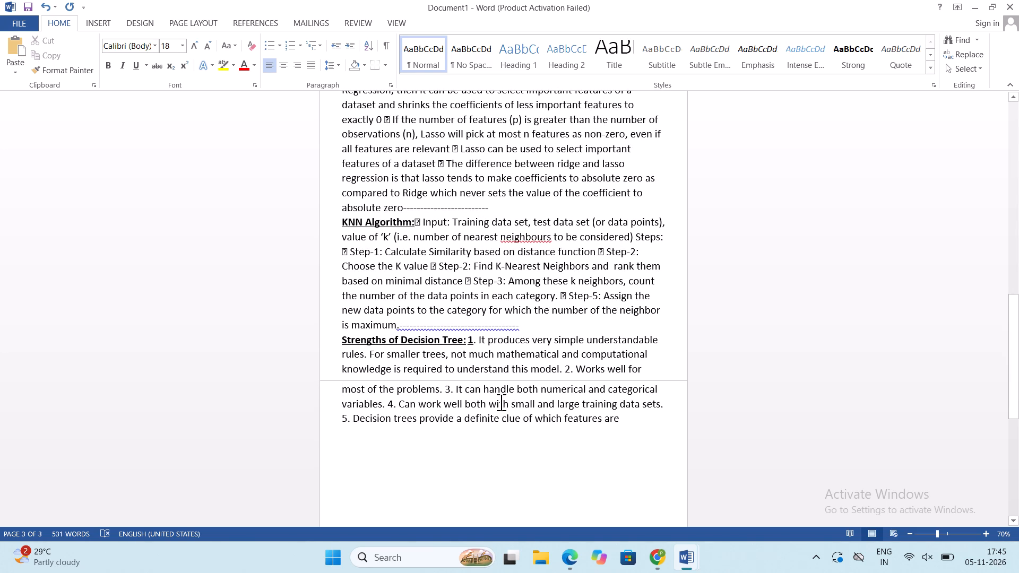
scroll(501, 402, down, 4)
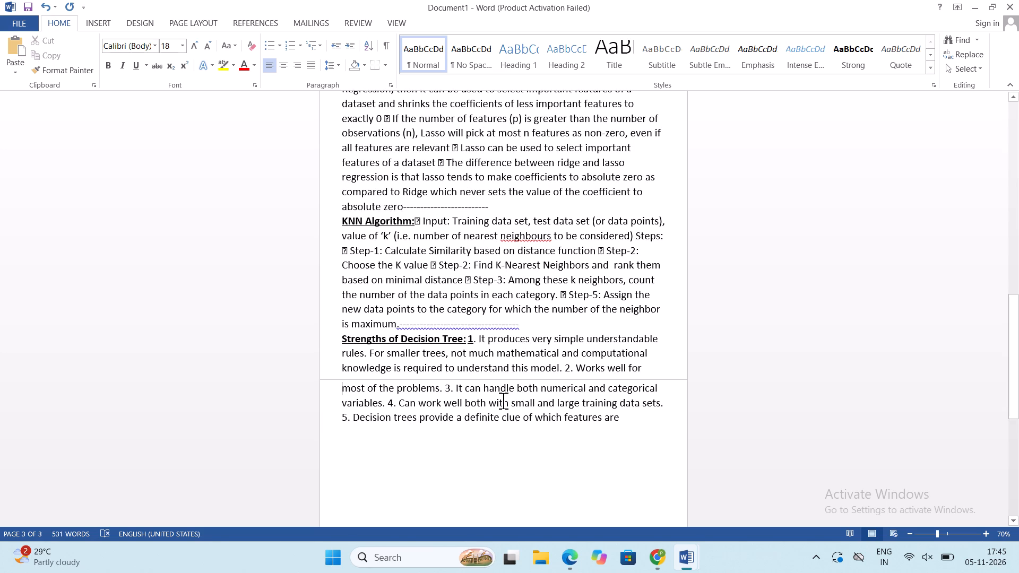
scroll(476, 256, up, 3)
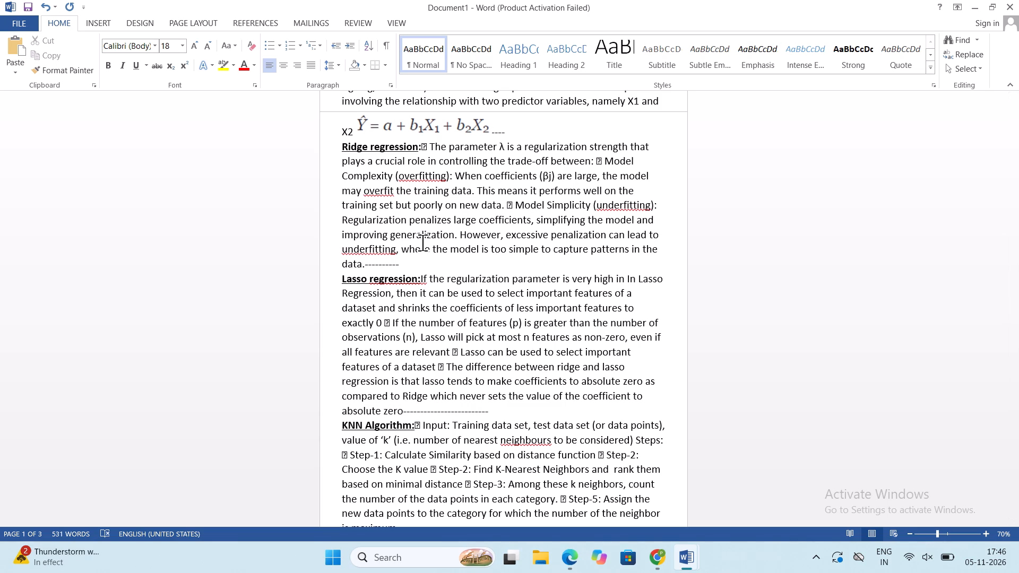
Delete the word "patterns" from the last sentence of the Ridge regression section.
click(628, 248)
click(628, 248)
key(BackSpace)
key(BackSpace)
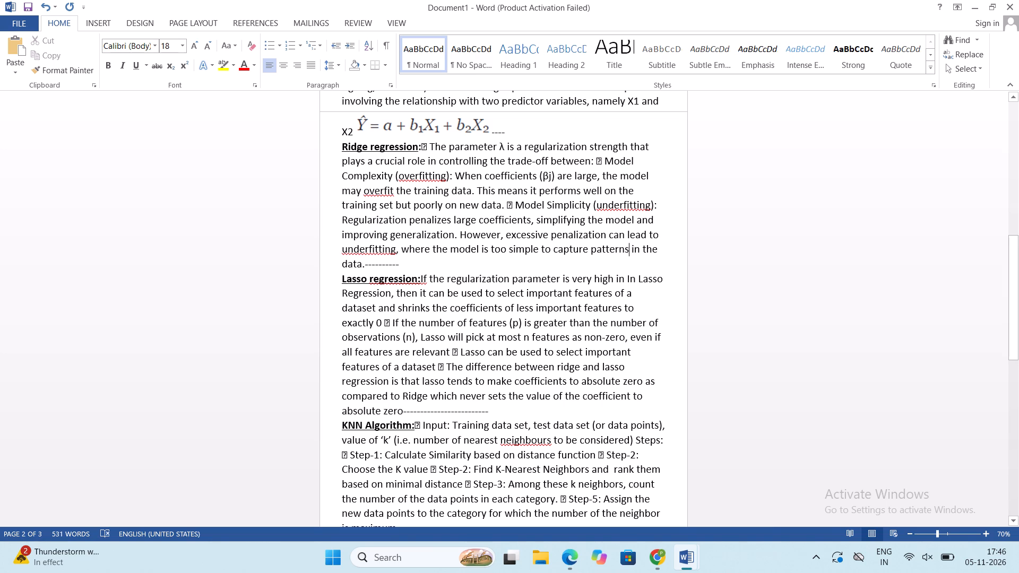
key(BackSpace)
key(BackSpace)
key(BackSpace)
key(BackSpace)
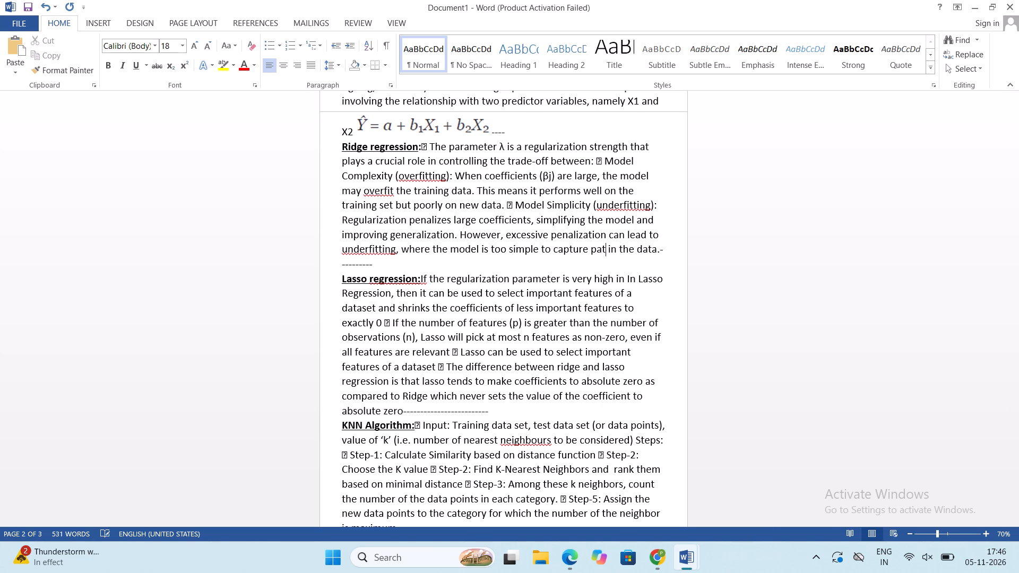
key(BackSpace)
key(BackSpace)
key(BackSpace)
Trim the dashes after "in the data." in the Ridge regression section so none wrap onto an extra line.
click(396, 275)
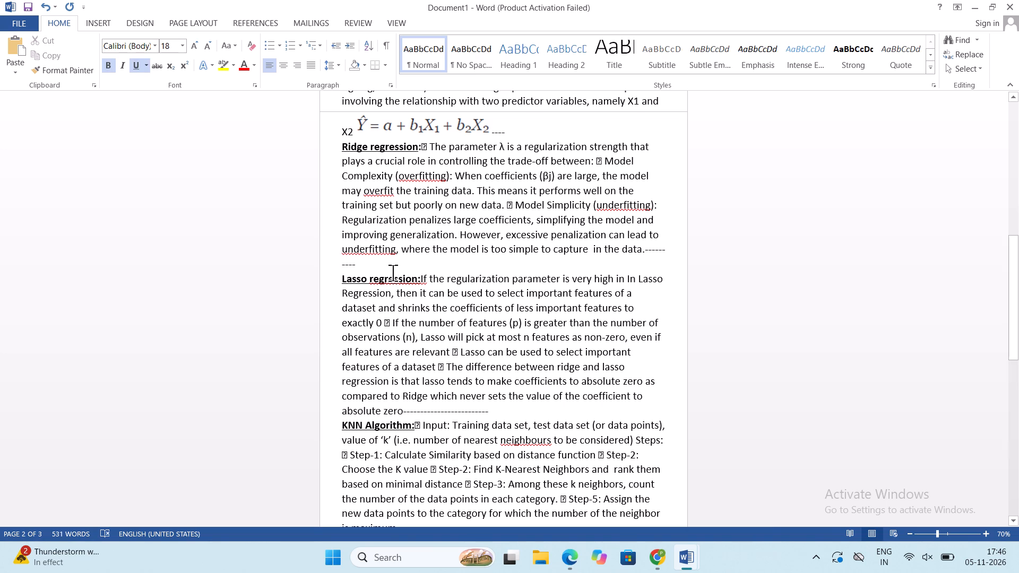
click(377, 272)
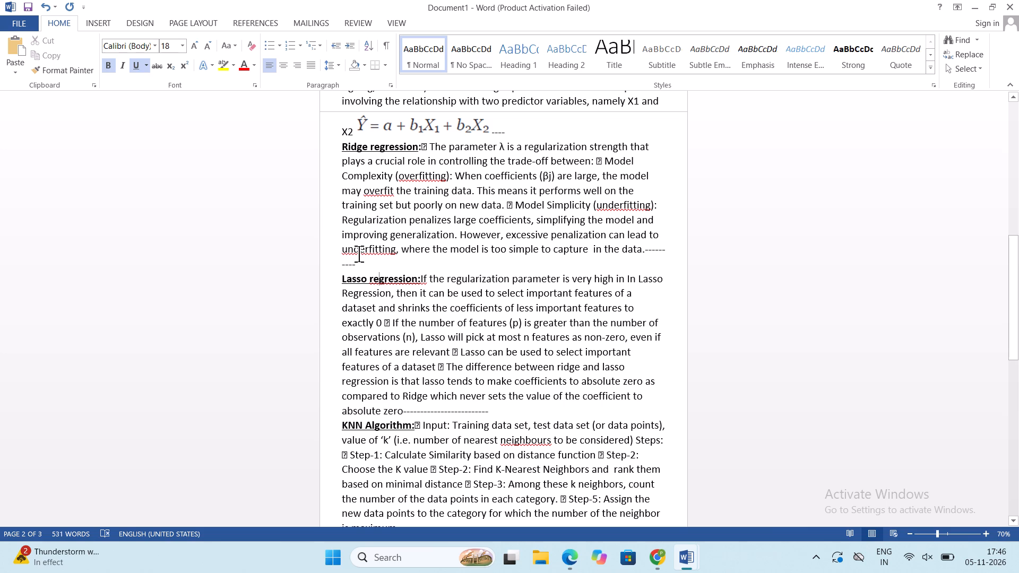
double_click(361, 260)
key(BackSpace)
key(BackSpace)
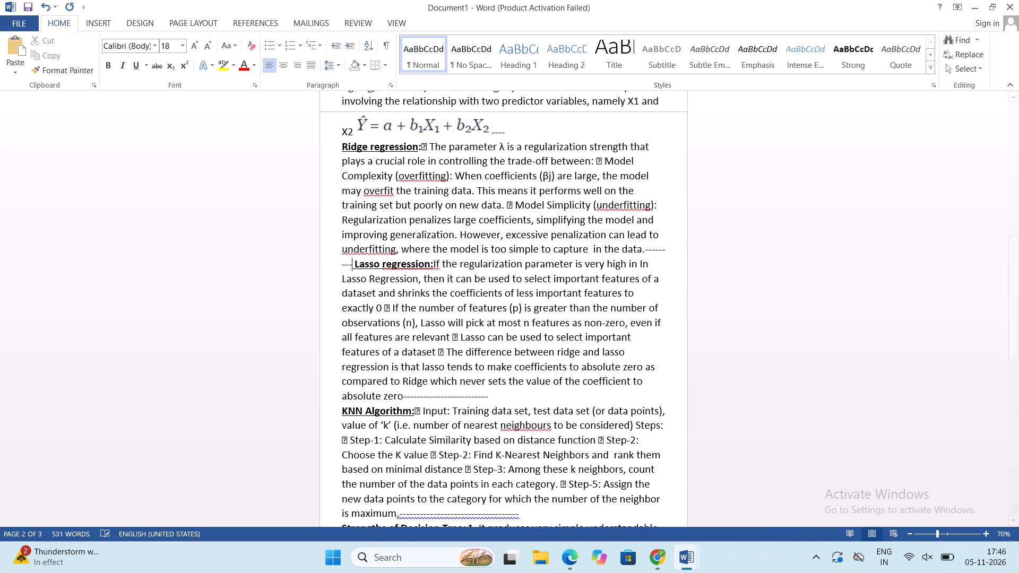
key(BackSpace)
key(BackSpace)
key(BackSpace)
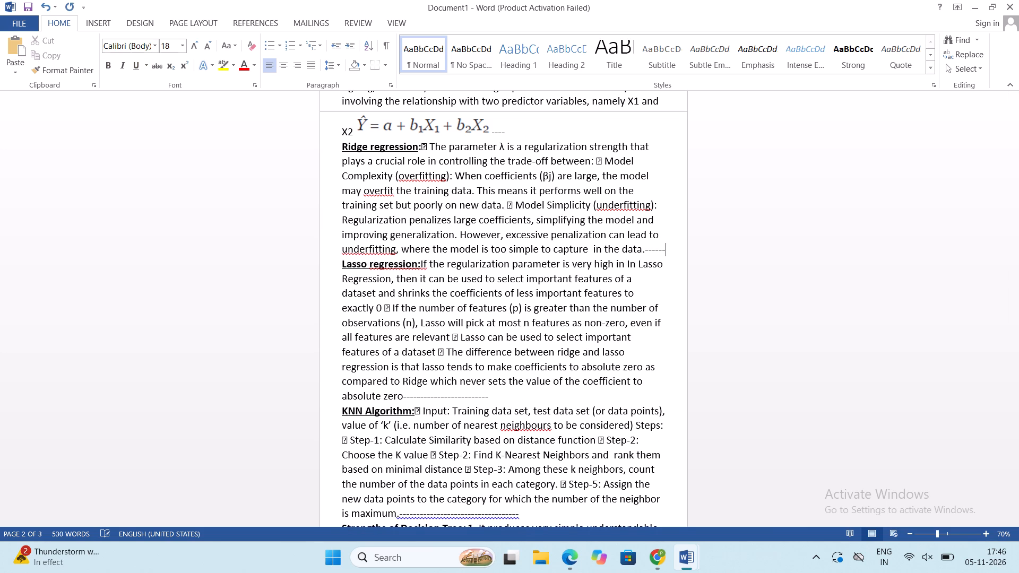
Review the layout of the text from Lasso regression to Strengths of Decision Tree across the page break.
scroll(361, 260, down, 2)
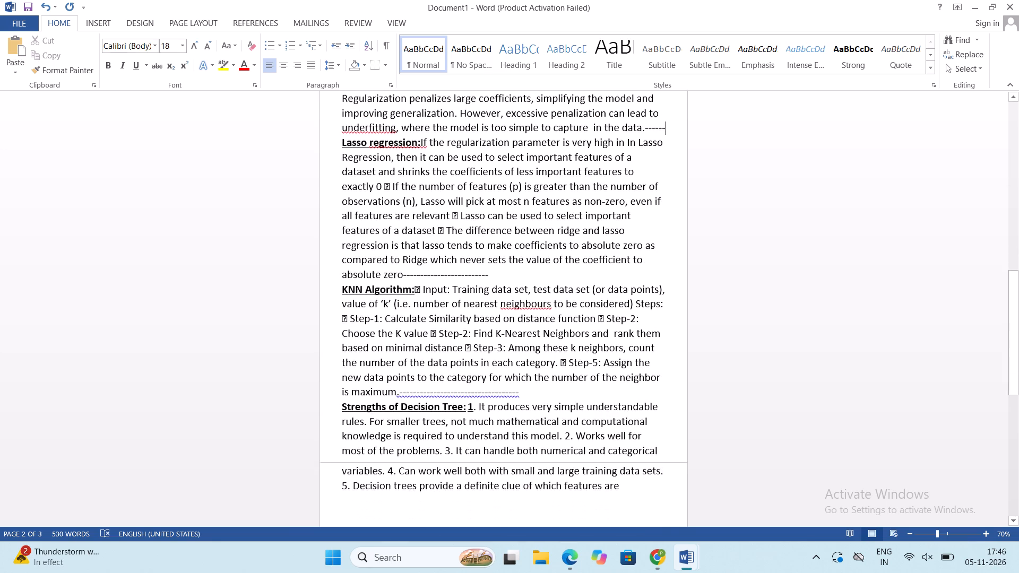
scroll(361, 260, down, 1)
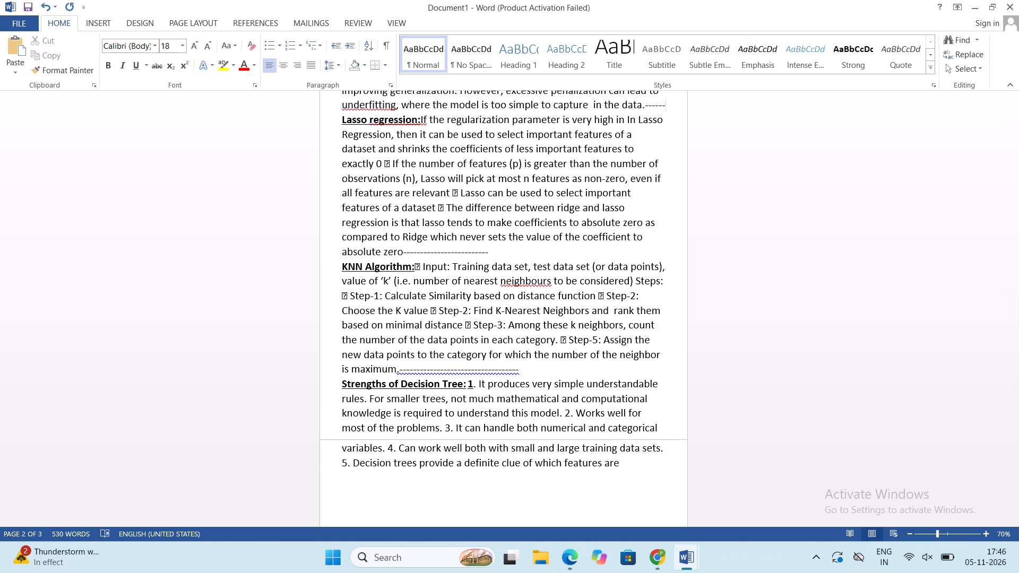
scroll(361, 260, down, 1)
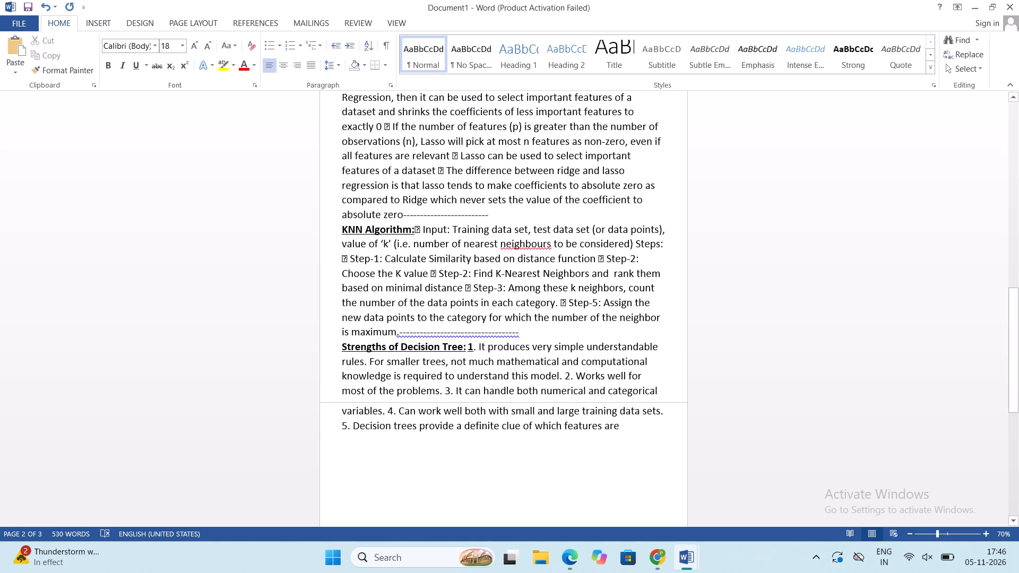
scroll(361, 260, up, 1)
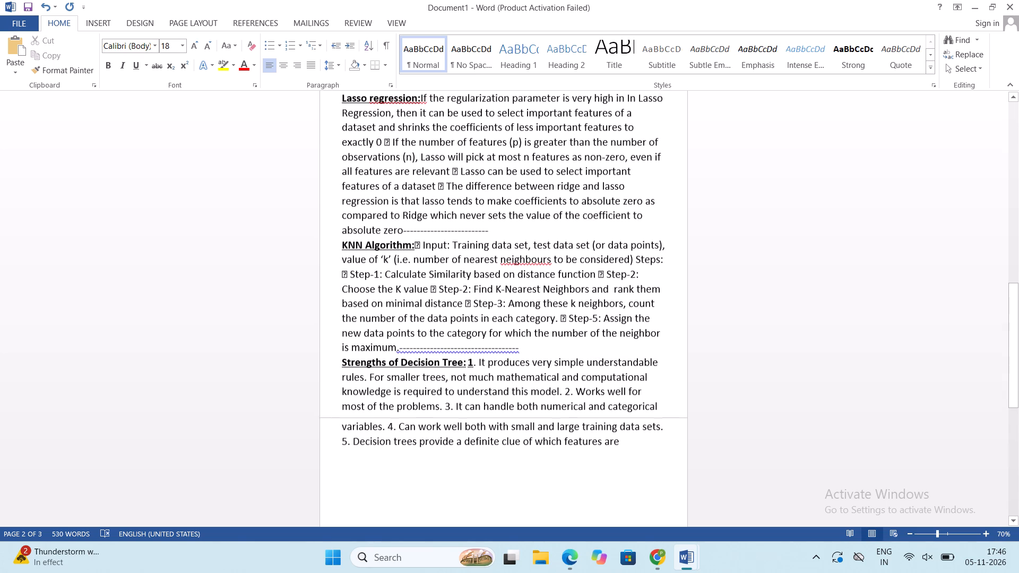
scroll(361, 260, up, 2)
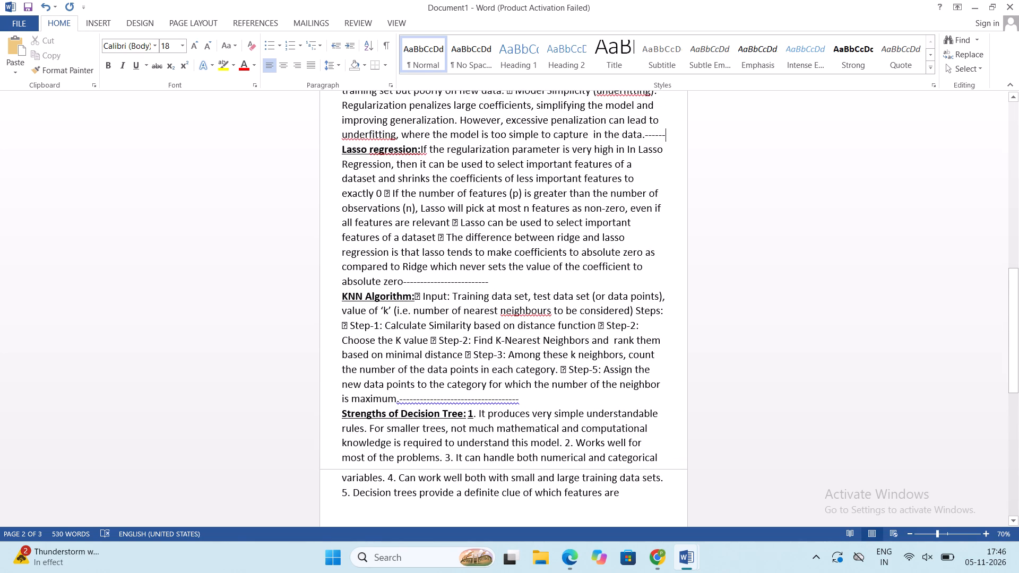
scroll(361, 260, up, 1)
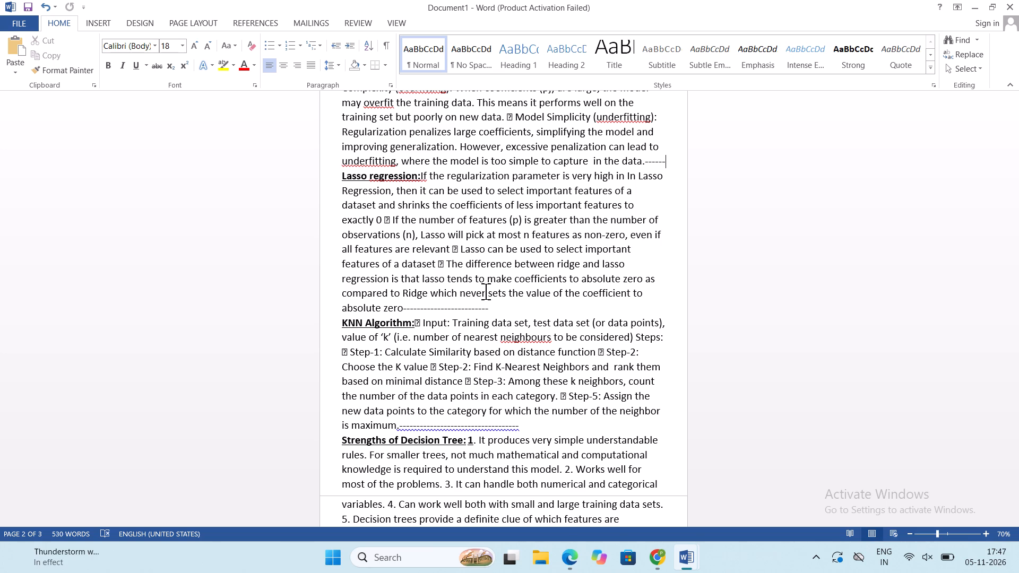
Delete the words "which never" after "compared to Ridge" in the Lasso regression section.
click(505, 297)
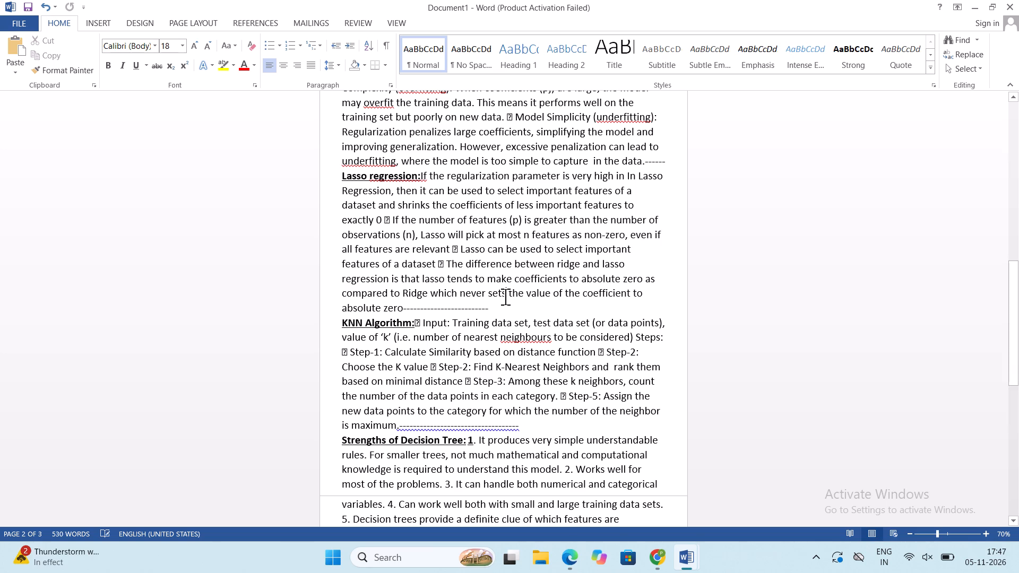
click(487, 296)
key(BackSpace)
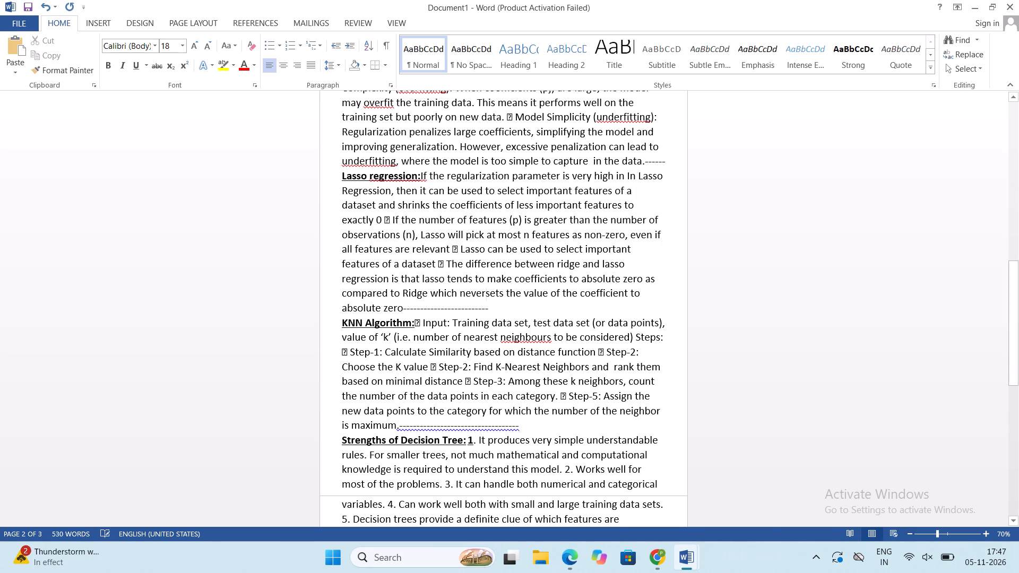
key(BackSpace)
key(BackSpace)
key(BackSpace)
key(BackSpace)
key(BackSpace)
key(BackSpace)
key(BackSpace)
key(BackSpace)
key(BackSpace)
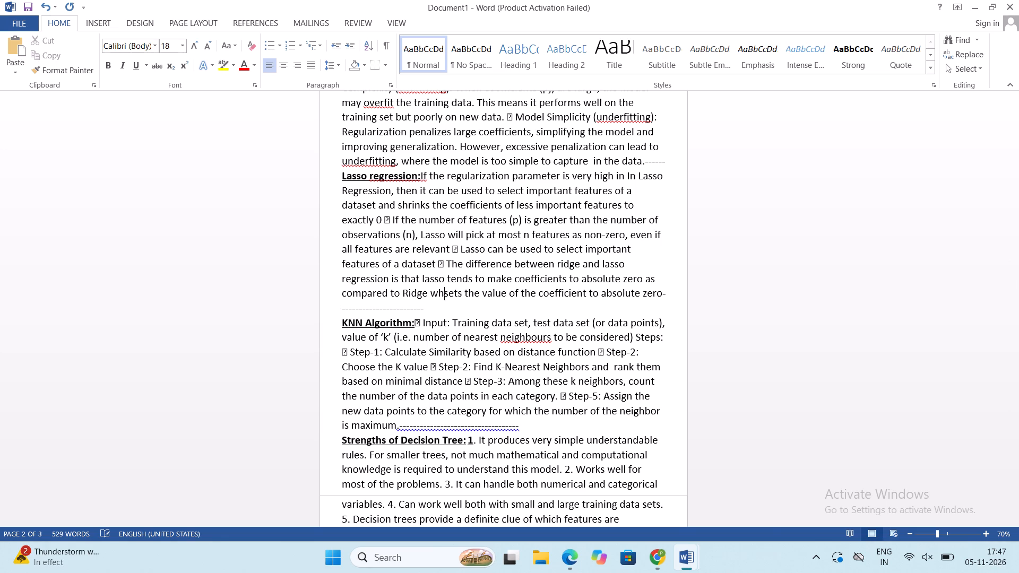
key(BackSpace)
key(BackSpace)
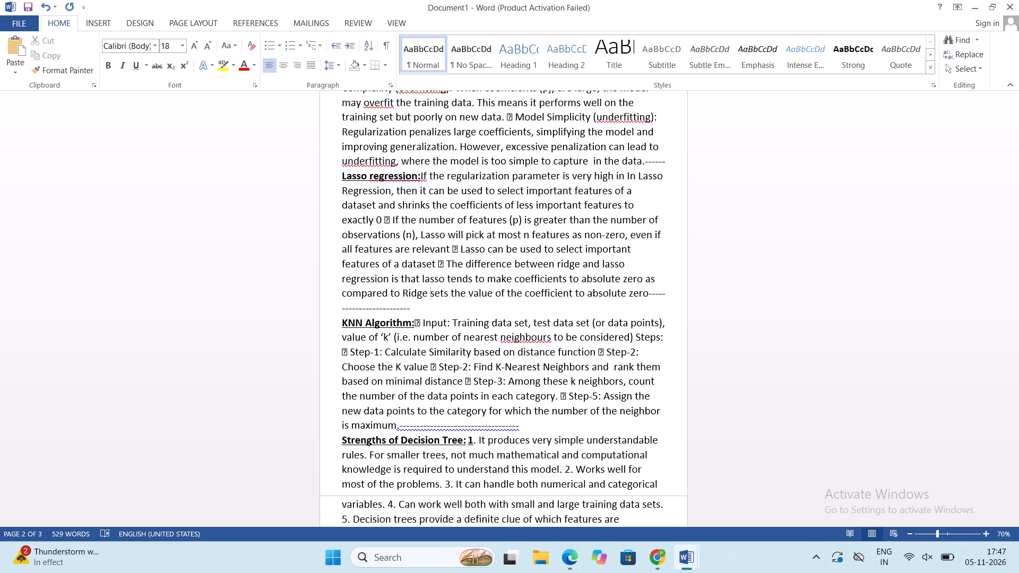
Trim the dashes after "absolute zero" at the end of the Lasso regression section so they stay on the sentence's line.
click(451, 304)
key(BackSpace)
key(BackSpace)
key(BackSpace)
key(BackSpace)
key(BackSpace)
key(BackSpace)
key(BackSpace)
key(BackSpace)
key(BackSpace)
key(BackSpace)
key(BackSpace)
key(BackSpace)
key(BackSpace)
key(BackSpace)
key(BackSpace)
key(BackSpace)
key(BackSpace)
key(BackSpace)
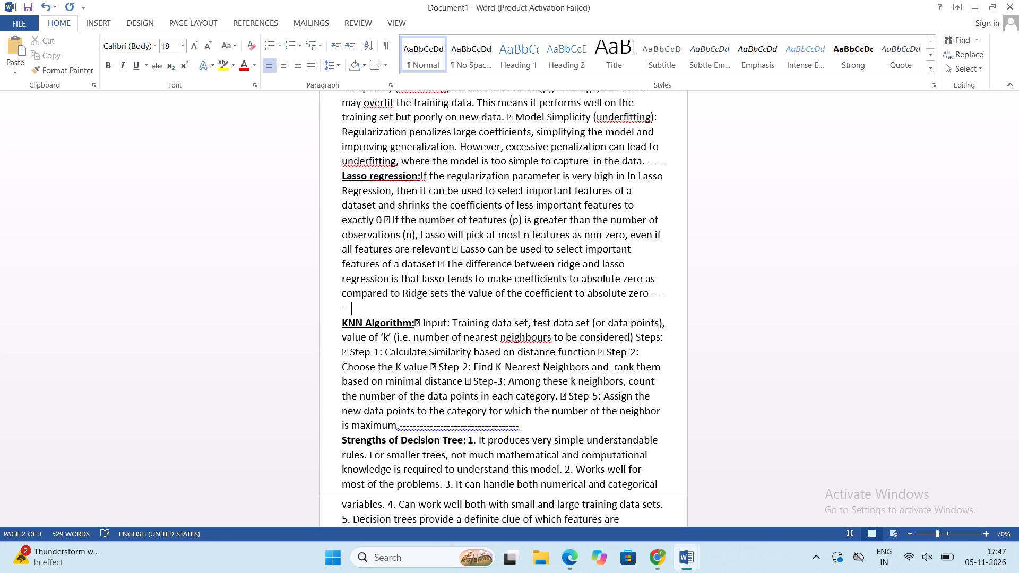
key(BackSpace)
key(BackSpace)
Delete the words "the neighbor is" before "maximum" in the last sentence of the KNN Algorithm section.
scroll(451, 304, down, 1)
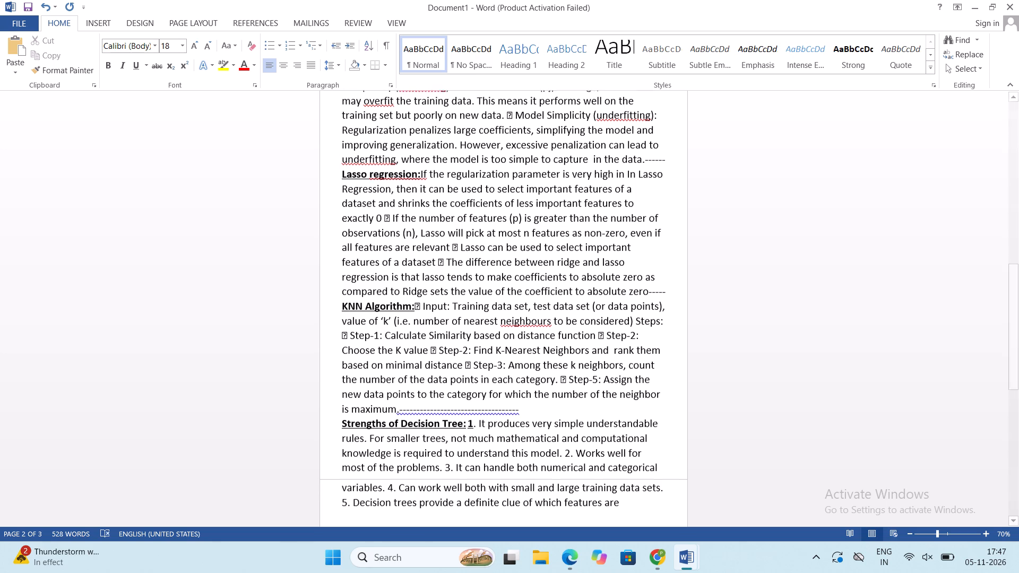
scroll(451, 304, down, 1)
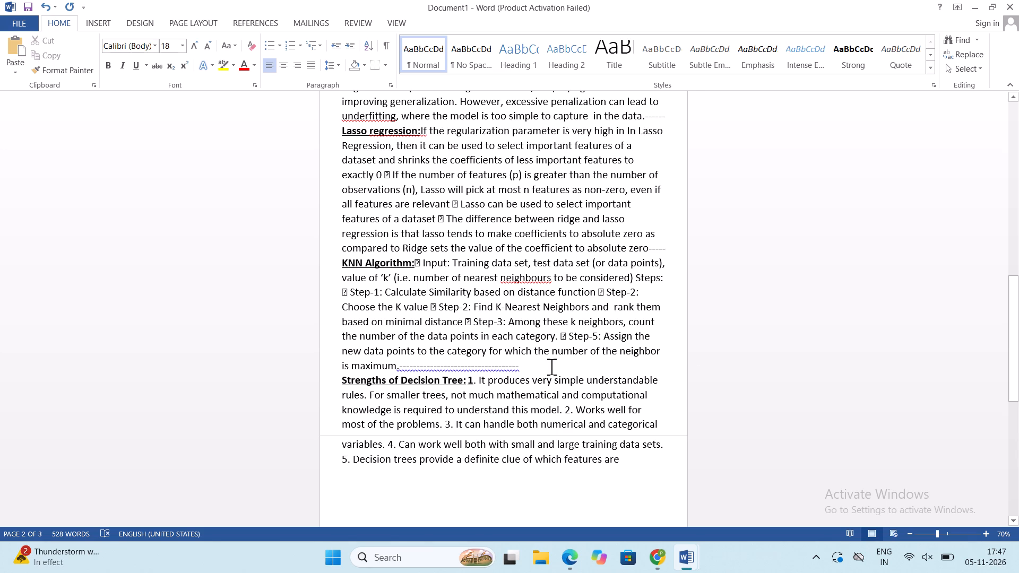
click(353, 364)
key(BackSpace)
key(BackSpace)
key(BackSpace)
key(BackSpace)
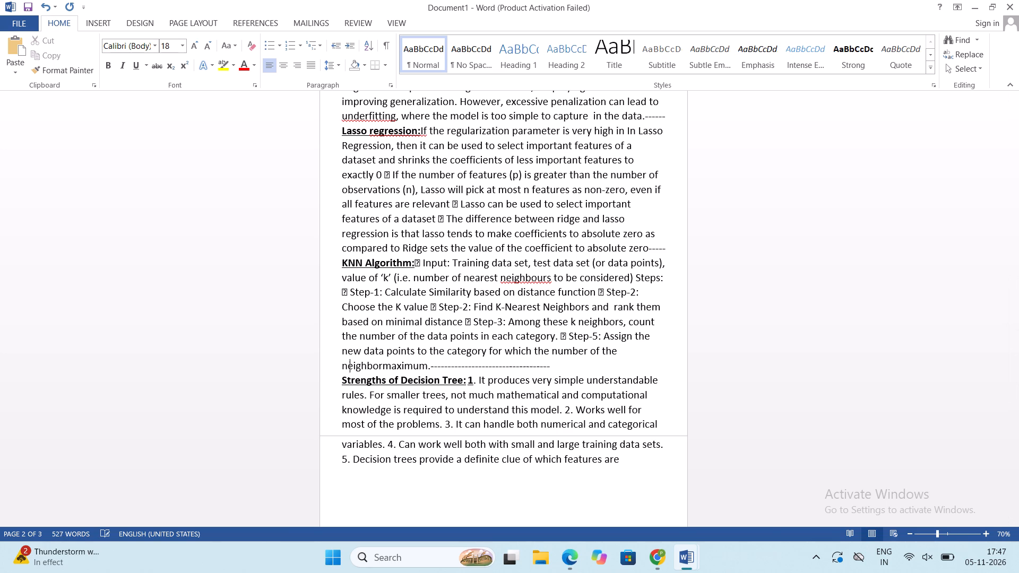
key(BackSpace)
key(BackSpace)
key(BackSpace)
key(BackSpace)
key(BackSpace)
key(BackSpace)
key(BackSpace)
key(BackSpace)
key(BackSpace)
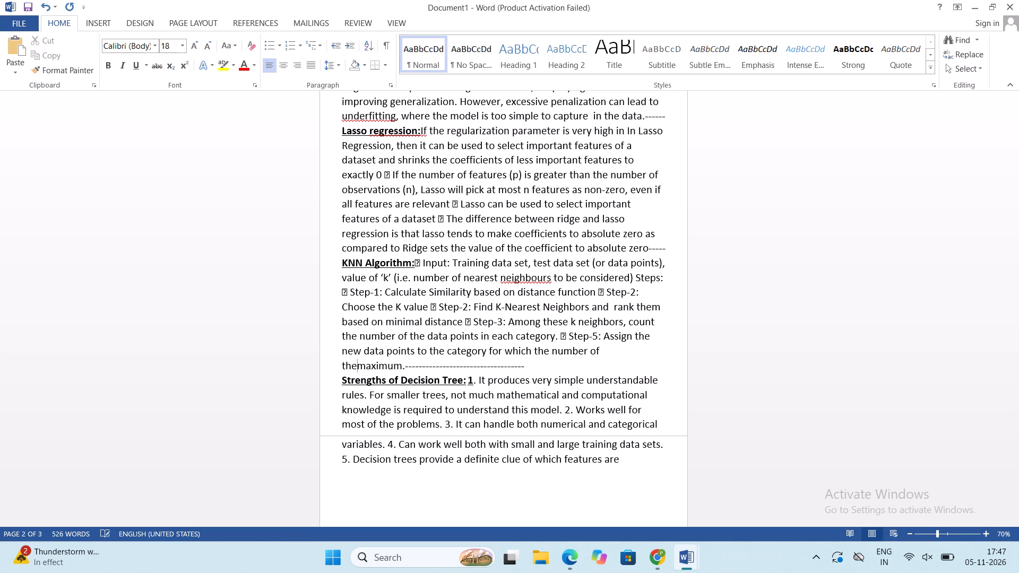
key(BackSpace)
key(BackSpace)
key(BackSpace)
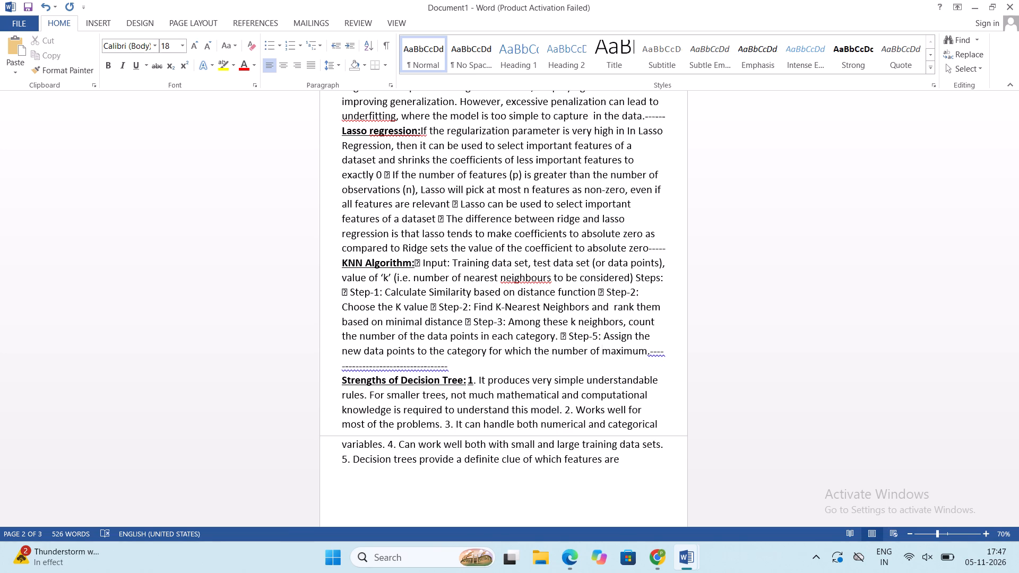
Trim the dashes after "maximum." at the end of the KNN Algorithm section so they stay on the sentence's line.
click(455, 361)
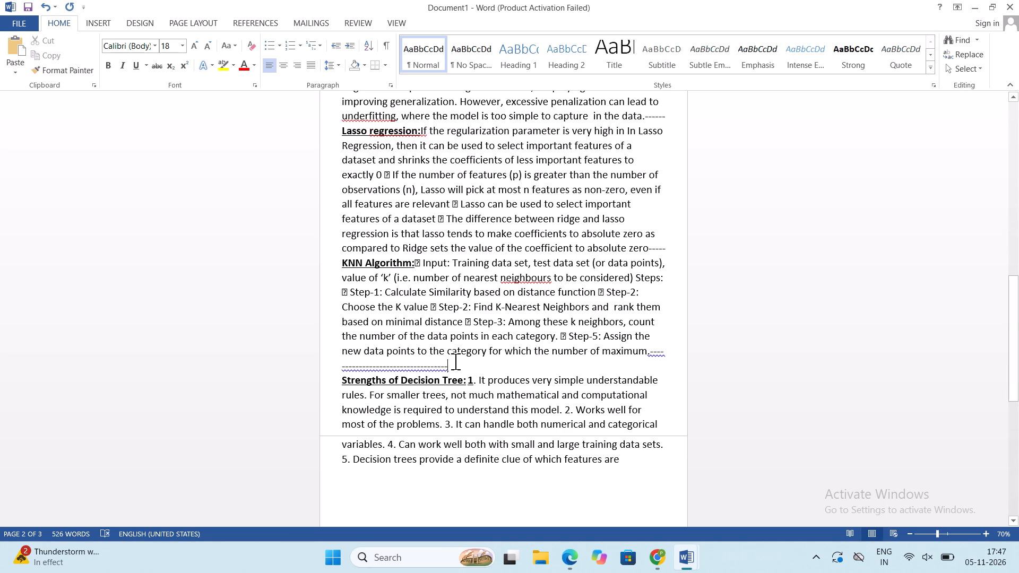
key(BackSpace)
key(BackSpace)
key(BackSpace)
key(BackSpace)
key(BackSpace)
key(BackSpace)
key(BackSpace)
key(BackSpace)
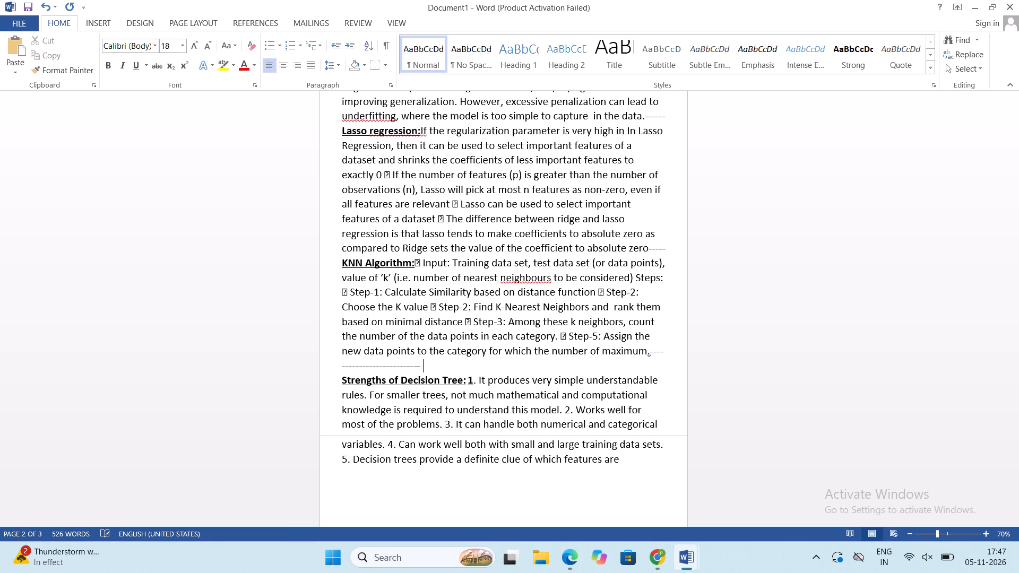
key(BackSpace)
key(BackSpace)
key(BackSpace)
key(BackSpace)
key(BackSpace)
key(BackSpace)
key(BackSpace)
key(BackSpace)
key(BackSpace)
key(BackSpace)
key(BackSpace)
key(BackSpace)
key(BackSpace)
key(BackSpace)
key(BackSpace)
key(BackSpace)
key(BackSpace)
key(BackSpace)
key(BackSpace)
key(BackSpace)
key(BackSpace)
key(BackSpace)
key(BackSpace)
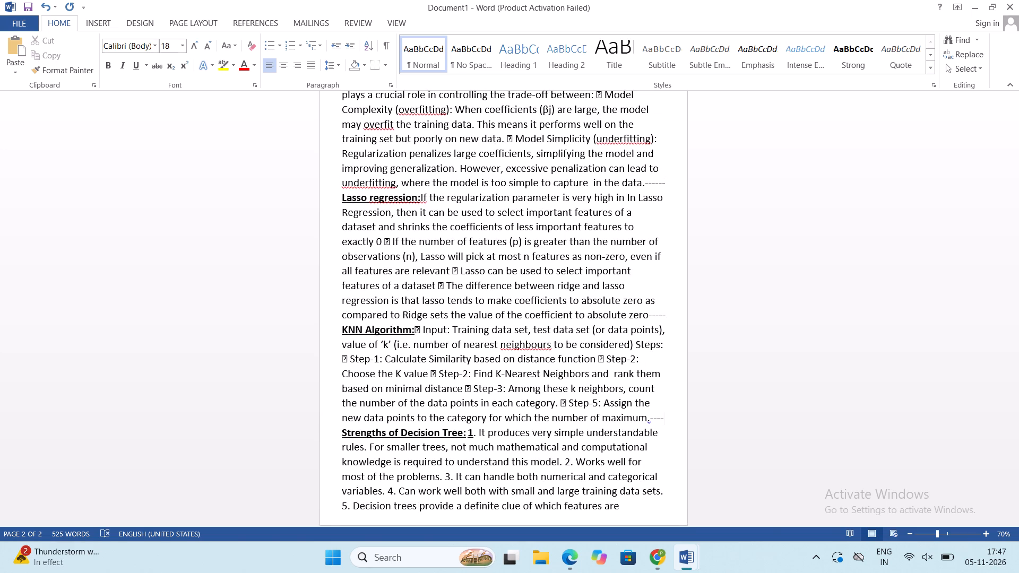
Add a separator of 13 dashes after "which features are" in the Strengths of Decision Tree section, filling only the rest of that line.
scroll(455, 361, down, 2)
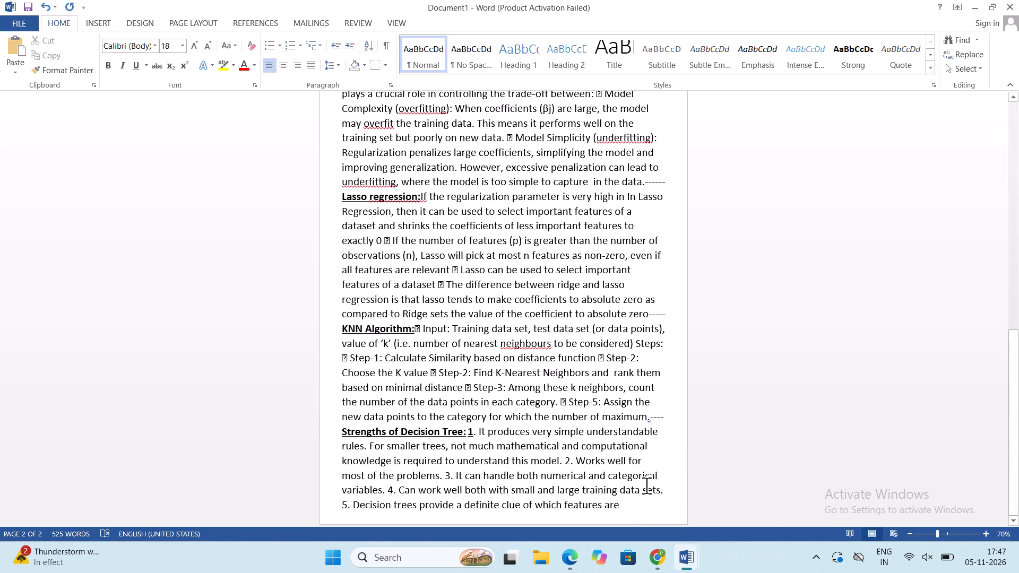
click(643, 505)
key(minus)
key(minus)
key(minus)
key(minus)
key(minus)
key(minus)
key(minus)
key(minus)
key(minus)
key(minus)
key(minus)
key(minus)
key(minus)
key(minus)
key(minus)
key(minus)
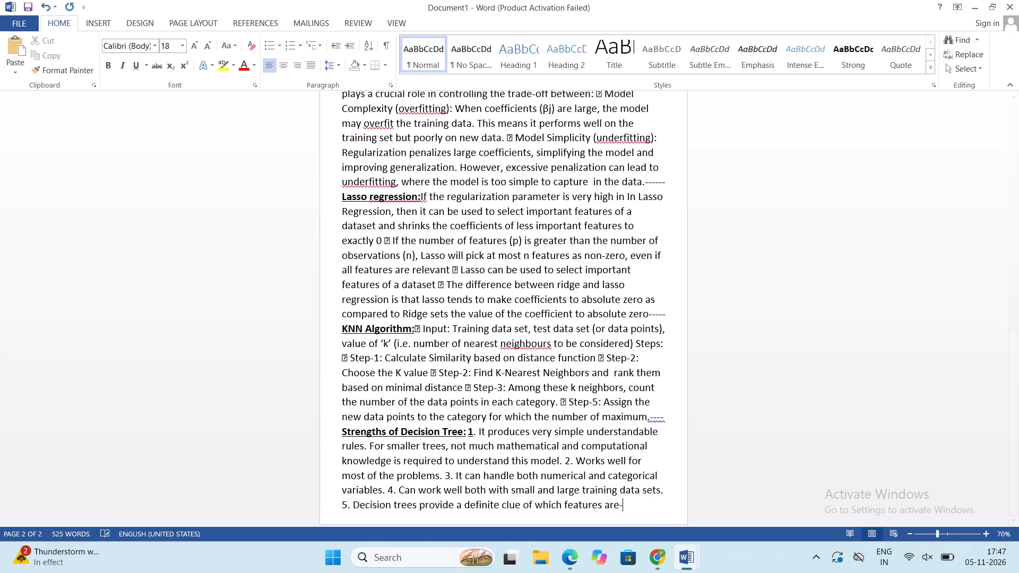
key(BackSpace)
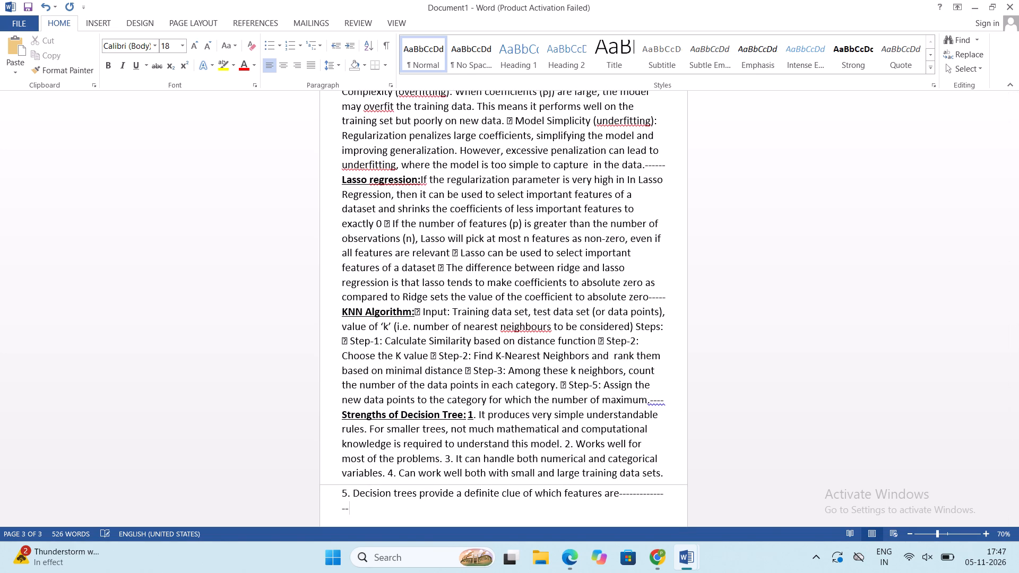
key(BackSpace)
key(BackSpace)
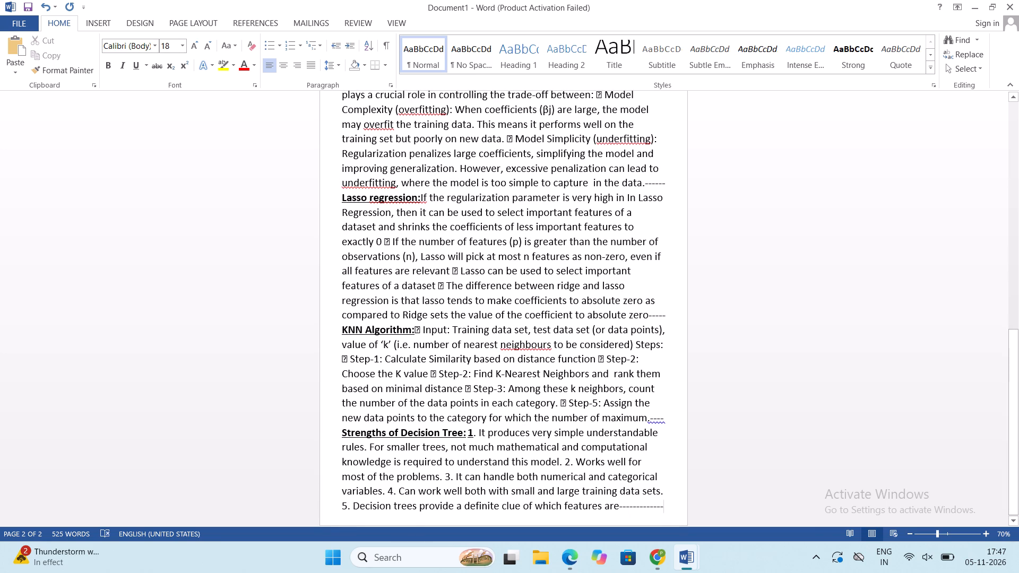
key(shift+Return)
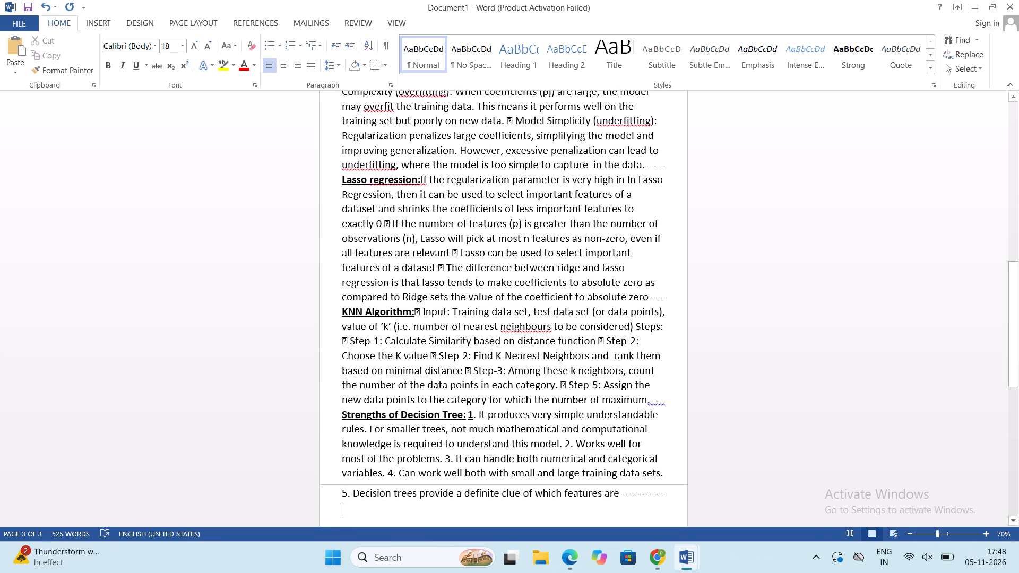
key(BackSpace)
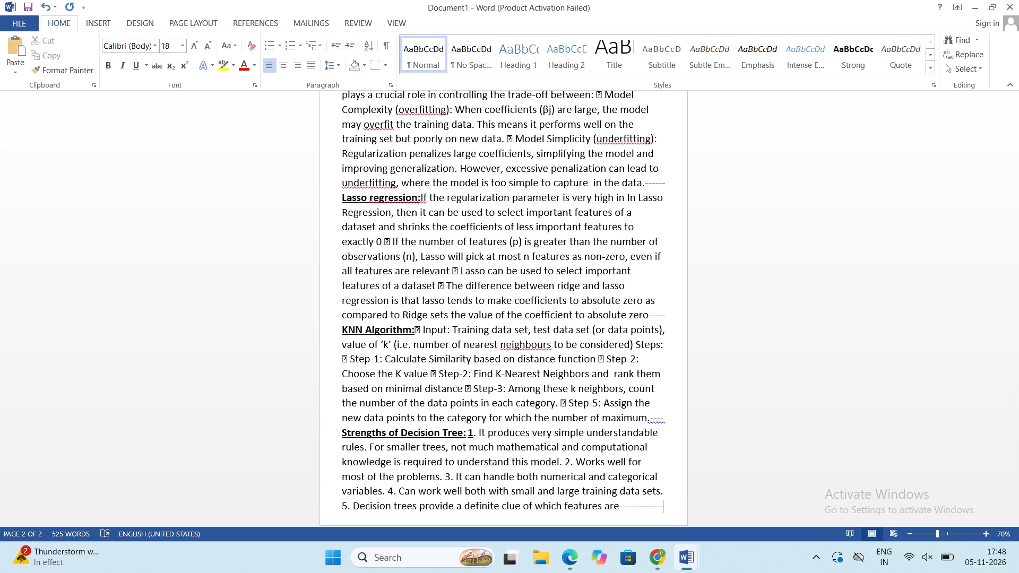
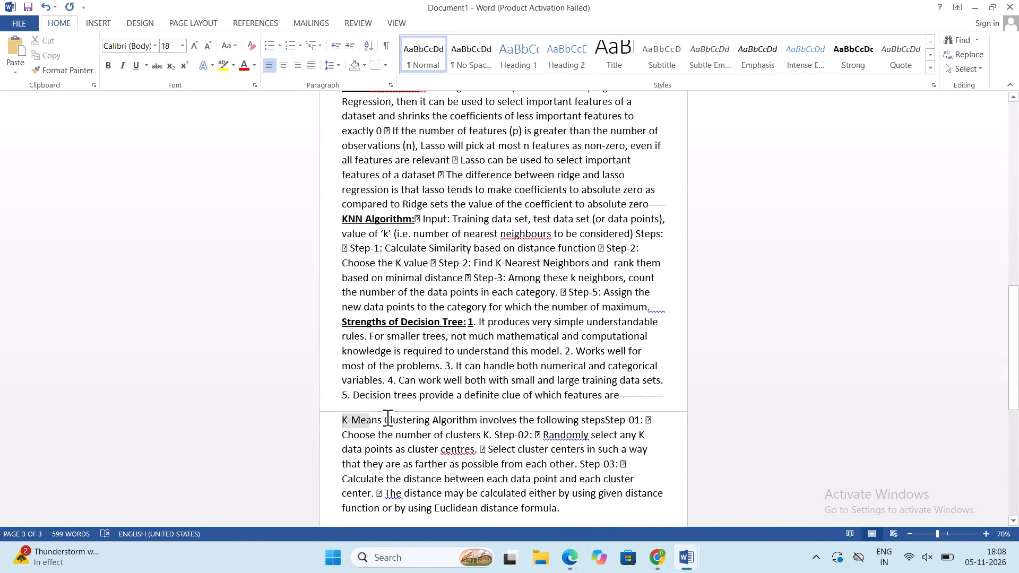
Underline and bold the words "K-Means Clustering Algorithm" at the start of the paragraph following the Strengths of Decision Tree section.
drag(387, 418, 469, 423)
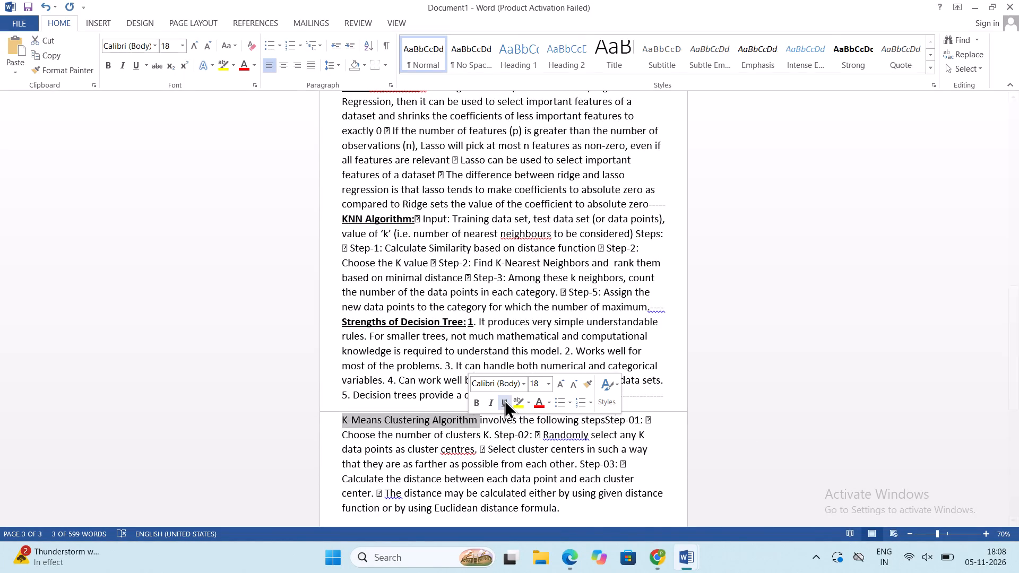
click(504, 400)
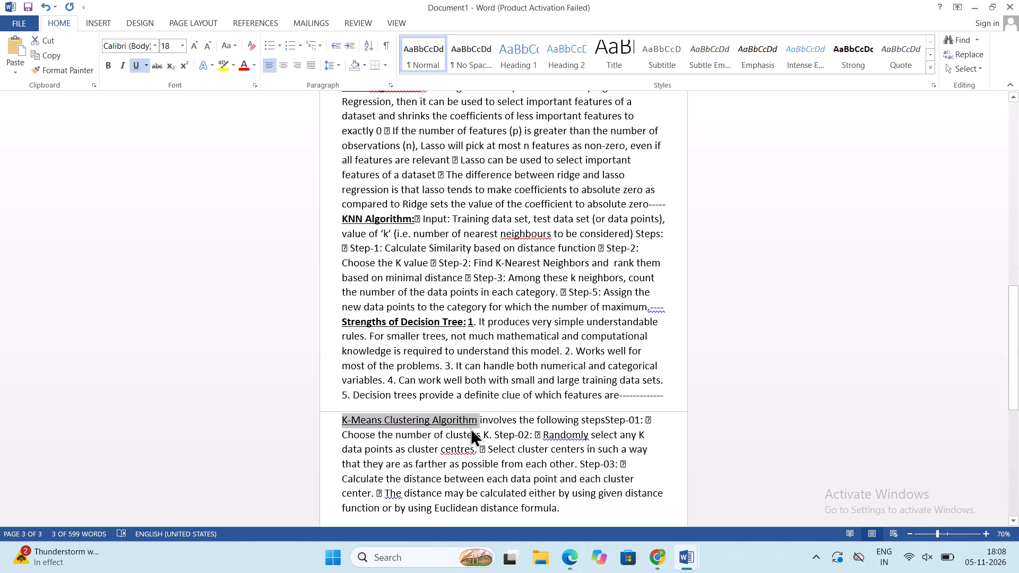
click(471, 418)
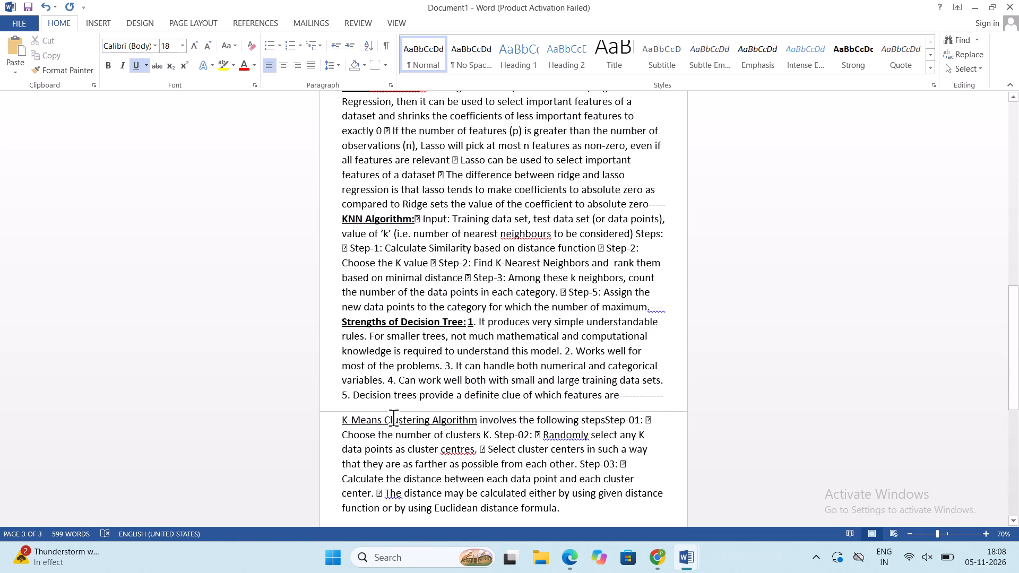
drag(341, 422, 459, 416)
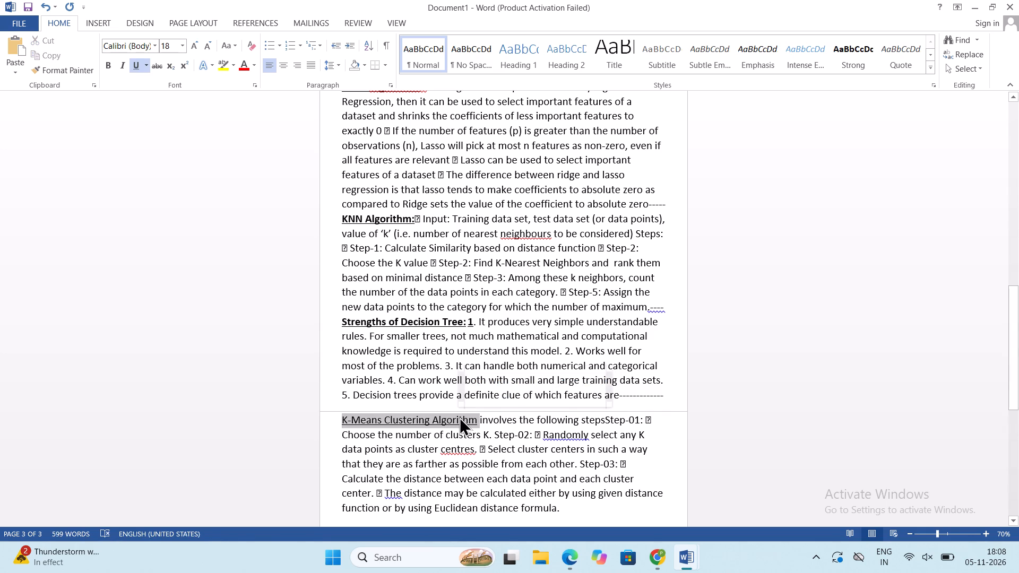
click(461, 402)
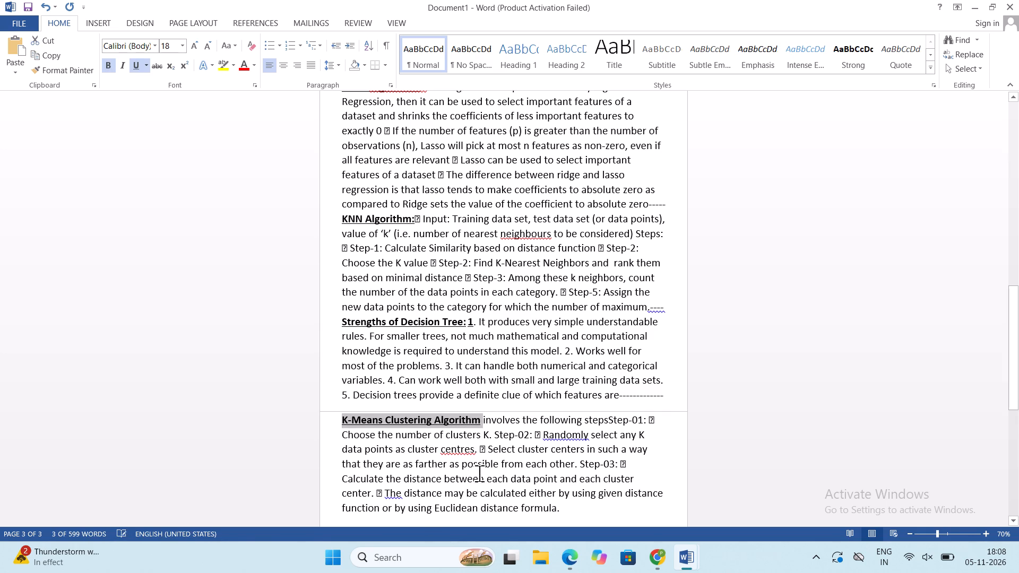
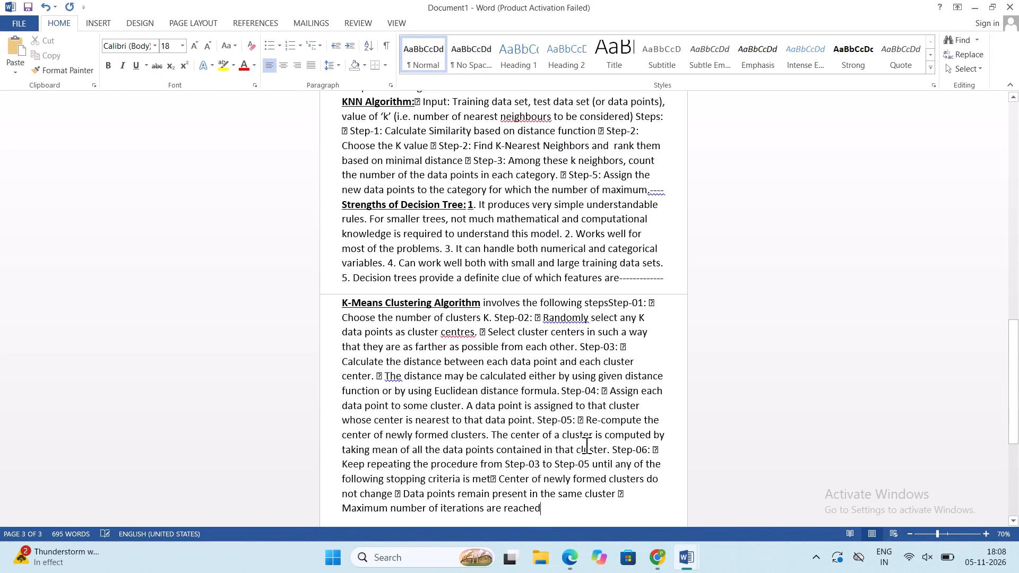
Add a separator of 20 dashes after "Maximum number of iterations are reached" in the K-Means Clustering section and start a new line below it.
scroll(586, 445, down, 1)
key(minus)
key(minus)
key(minus)
key(minus)
key(minus)
key(minus)
key(minus)
key(minus)
key(minus)
key(minus)
key(minus)
key(minus)
key(minus)
key(minus)
key(minus)
key(minus)
key(minus)
key(minus)
key(minus)
key(minus)
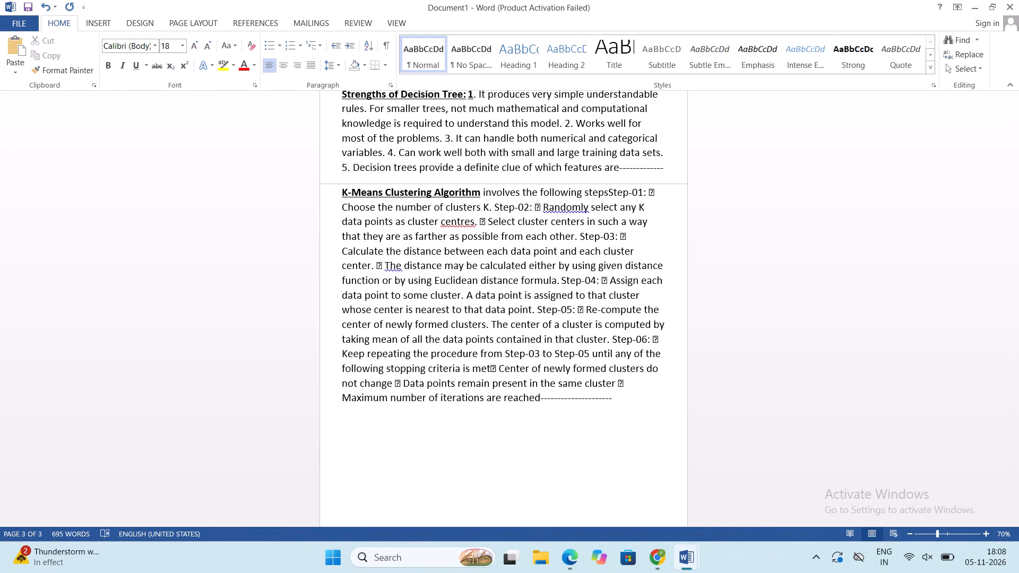
key(shift+Return)
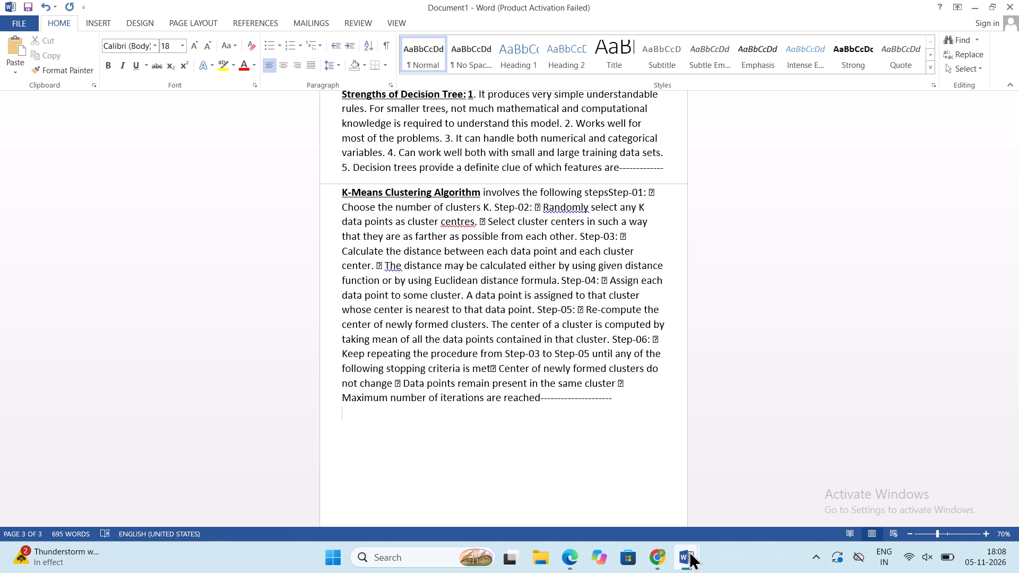
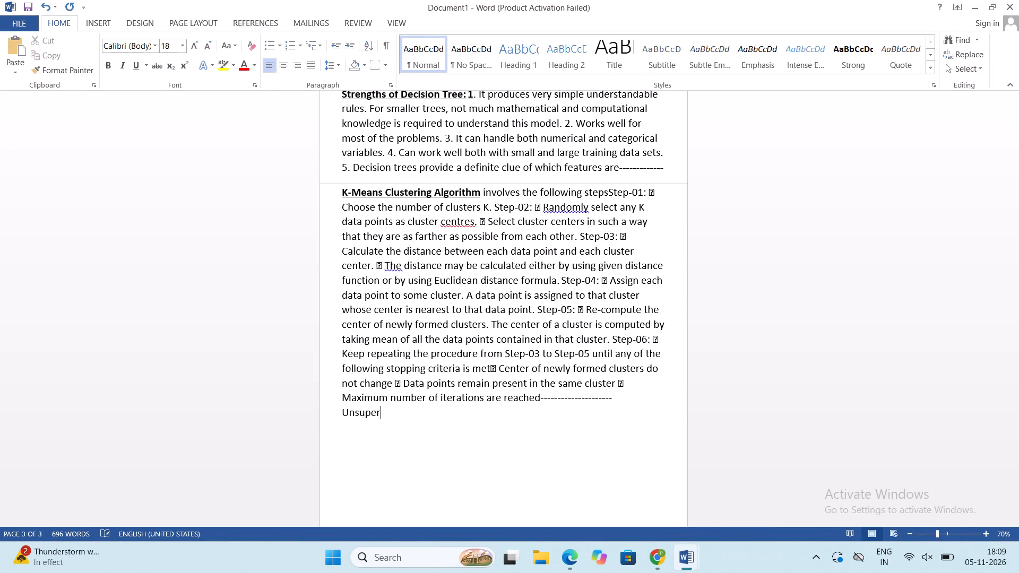
Extend the partial word "Unsuper" to "Unsupervis" on the new line below the K-Means Clustering section's dash separator.
text(vis)
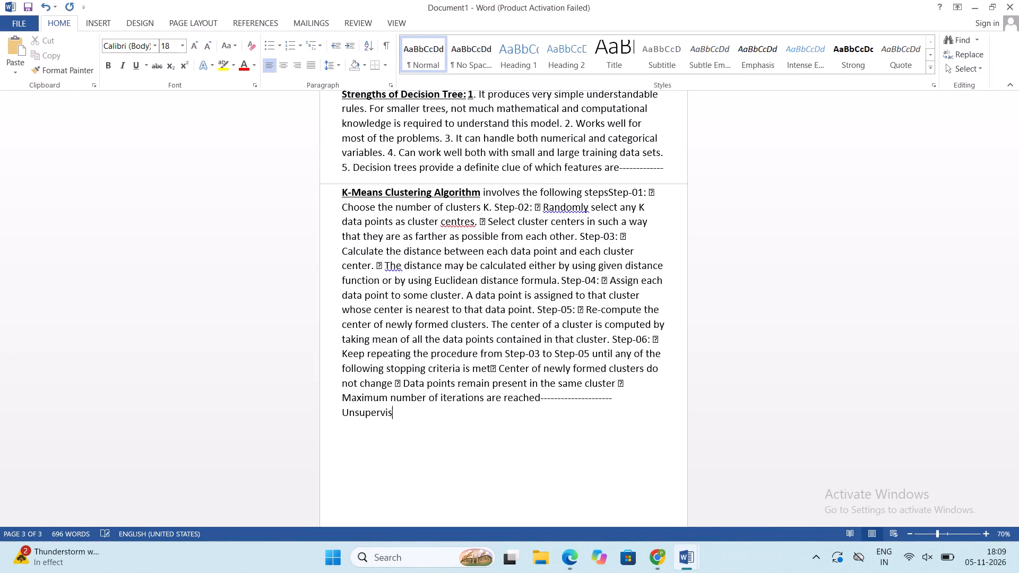
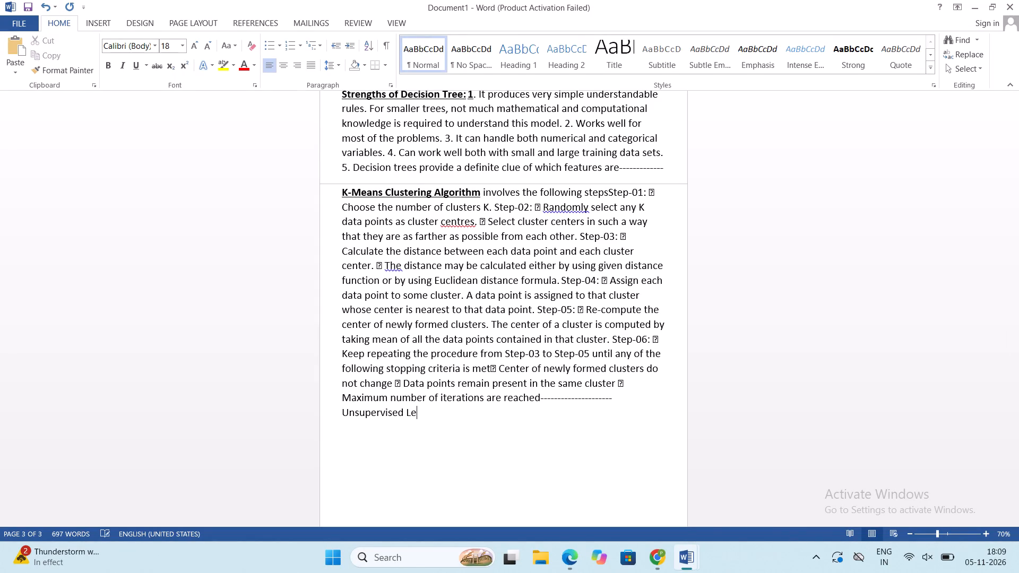
Complete the partial heading as "Unsupervised Learning:" and paste the copied text about unknown cluster numbers and evaluation difficulties directly after it.
text(r)
text(nin)
key(g)
key(shift+colon)
key(ctrl+v)
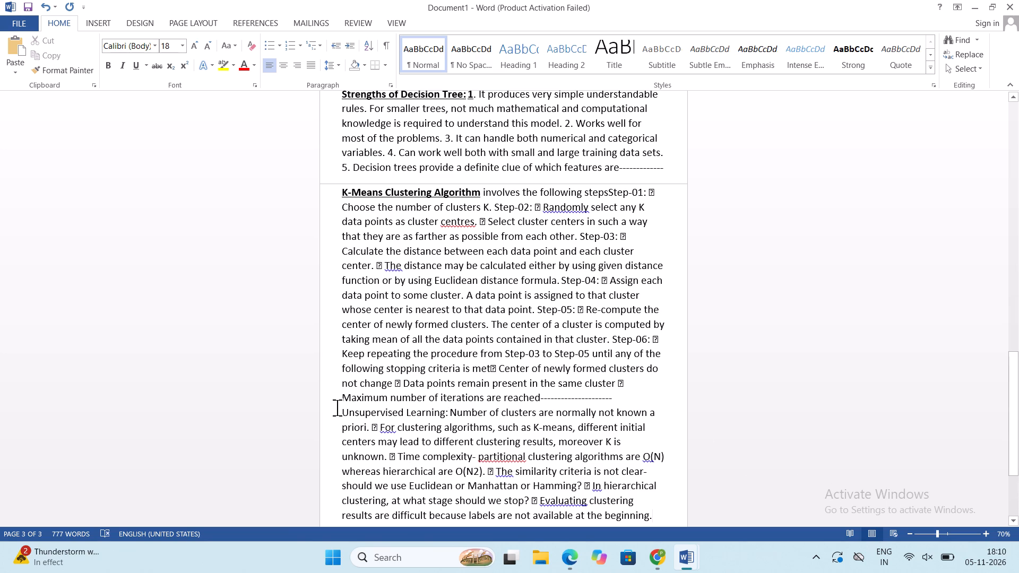
Make the "Unsupervised Learning:" heading bold and underlined to match the other section headings.
drag(337, 407, 447, 420)
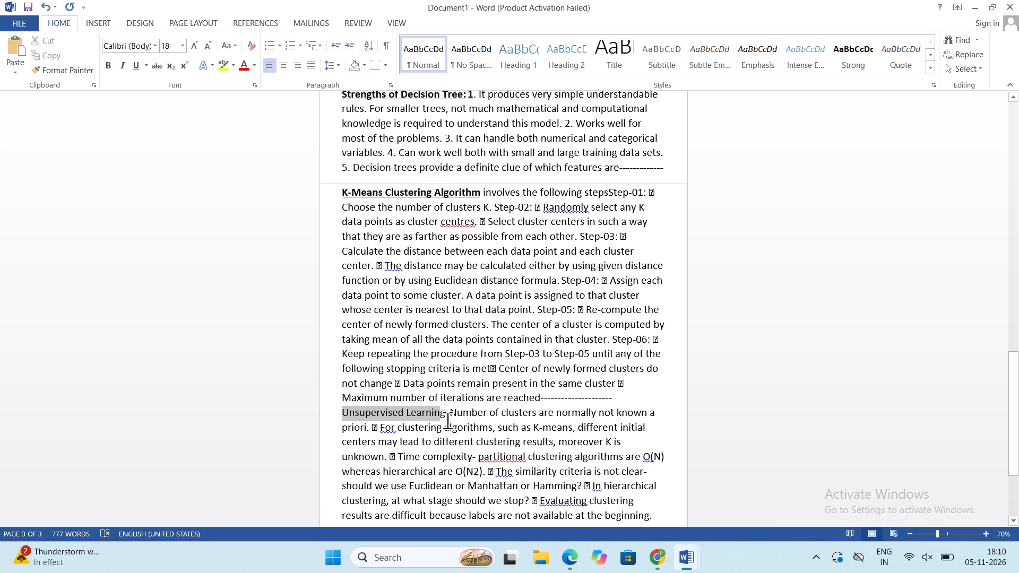
drag(447, 420, 448, 420)
click(457, 404)
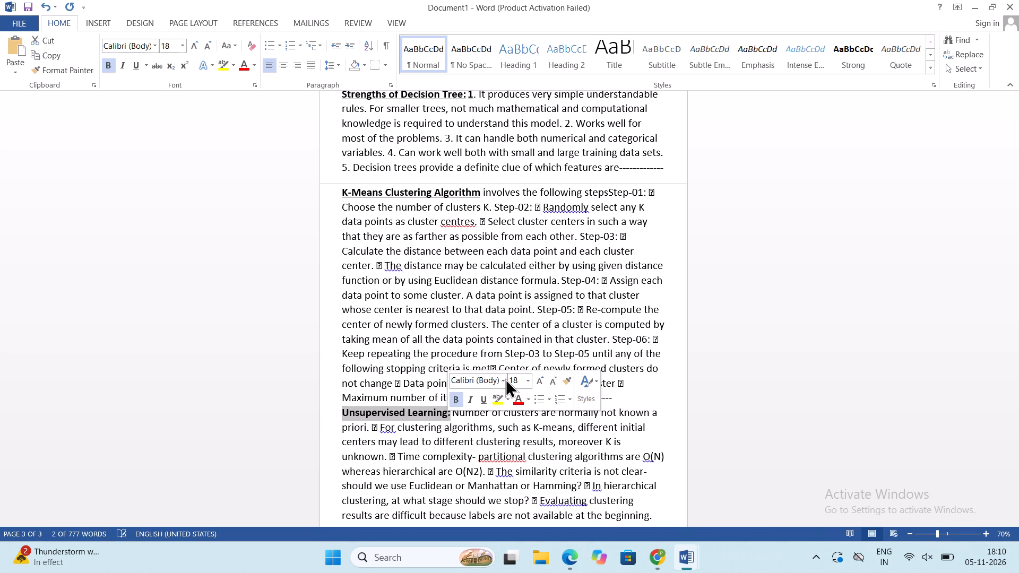
click(485, 390)
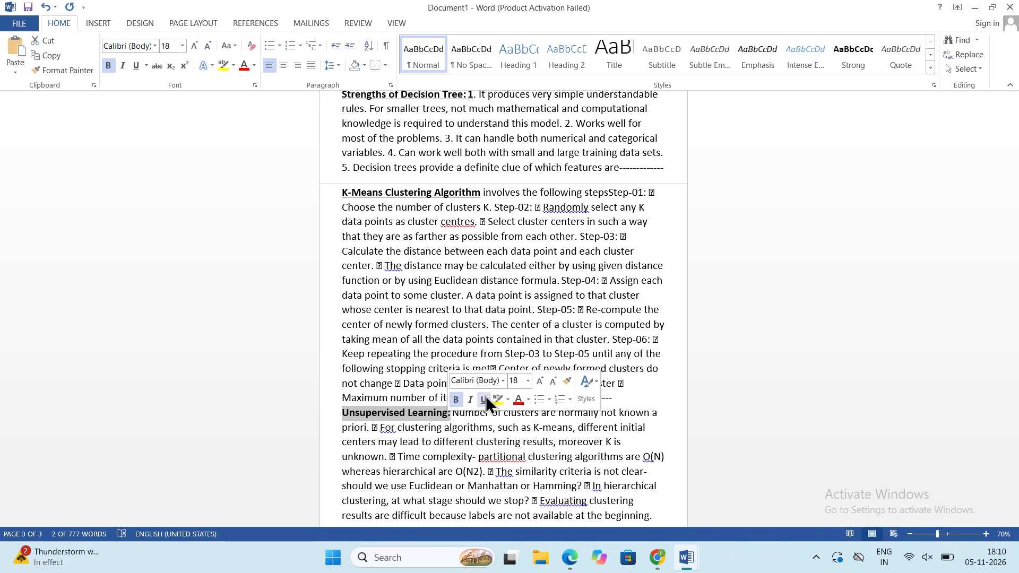
click(485, 395)
scroll(485, 395, down, 2)
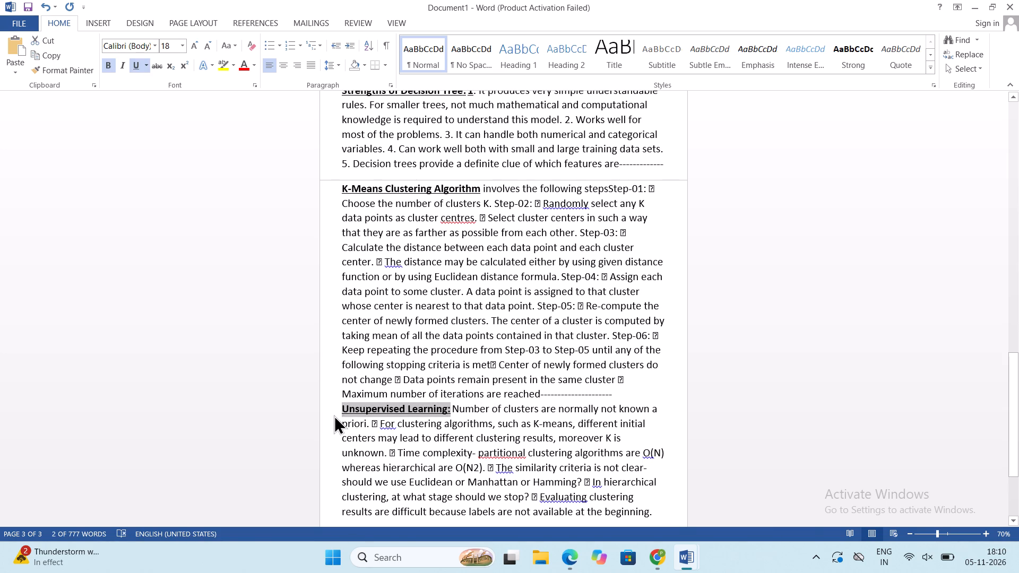
click(334, 415)
scroll(334, 415, down, 2)
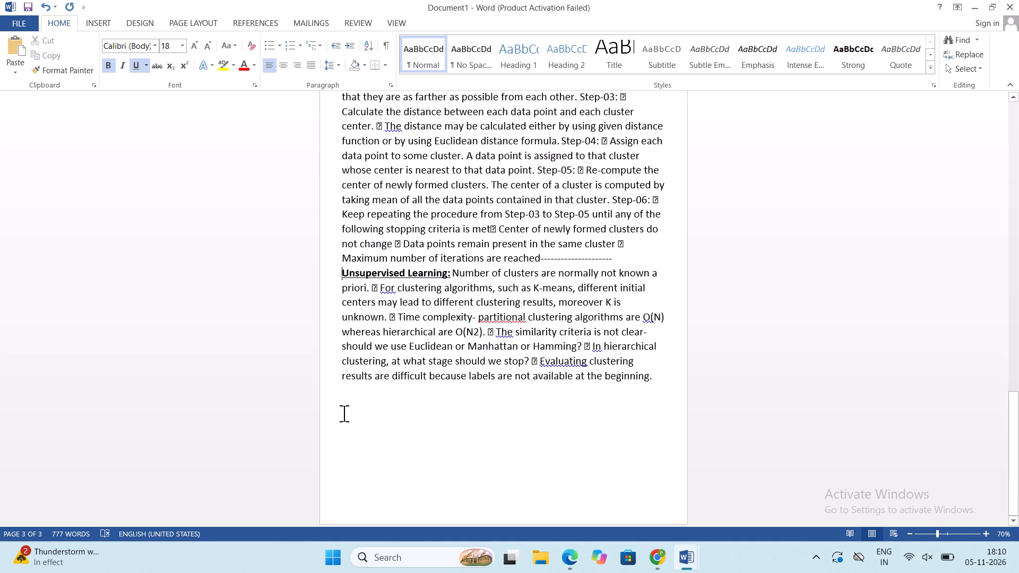
scroll(432, 387, down, 4)
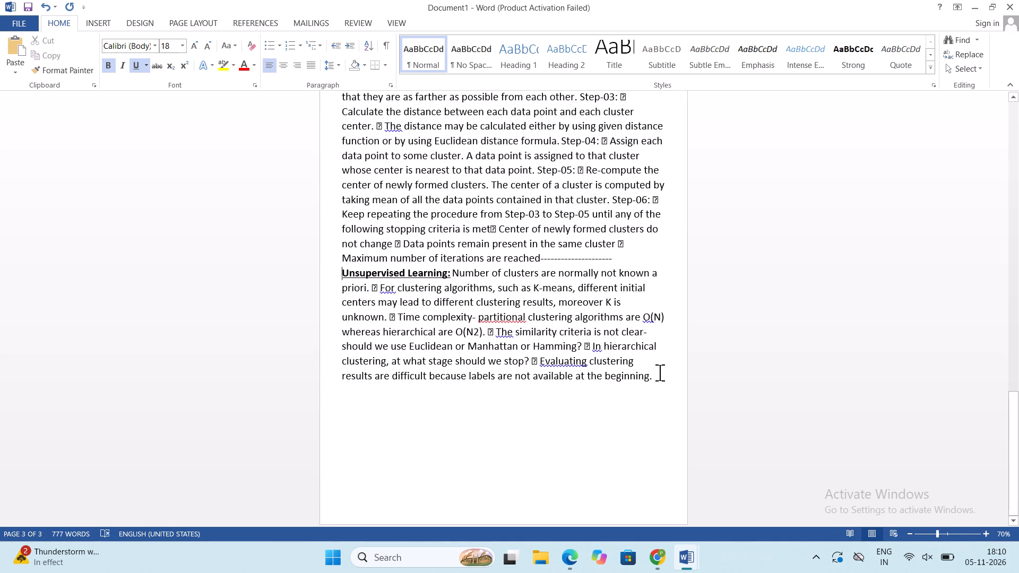
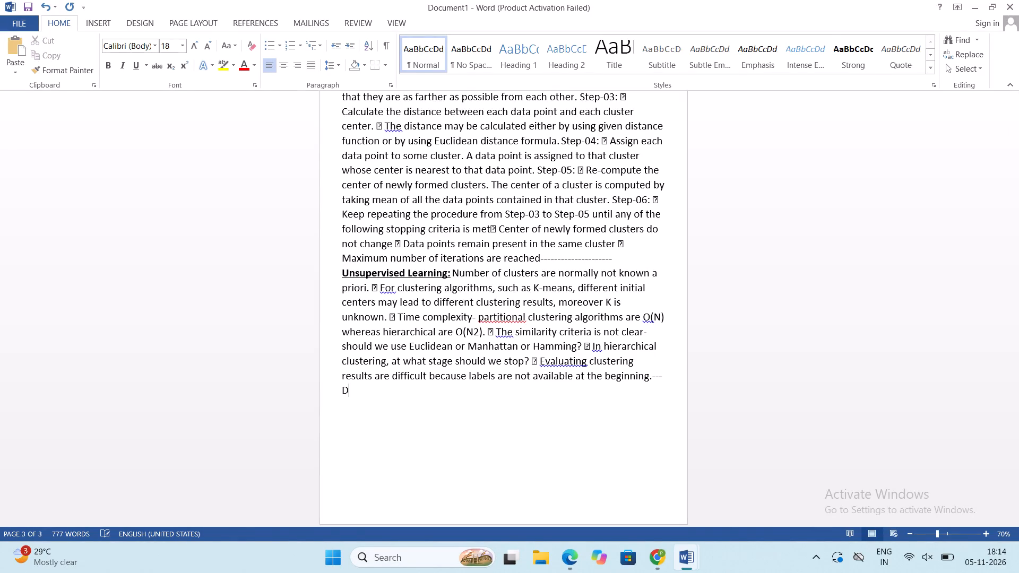
Complete the partial heading after the Unsupervised Learning section's dash separator as "DBSCAN Algoritm:".
text(B)
text(SCA)
key(n)
key(space)
key(a)
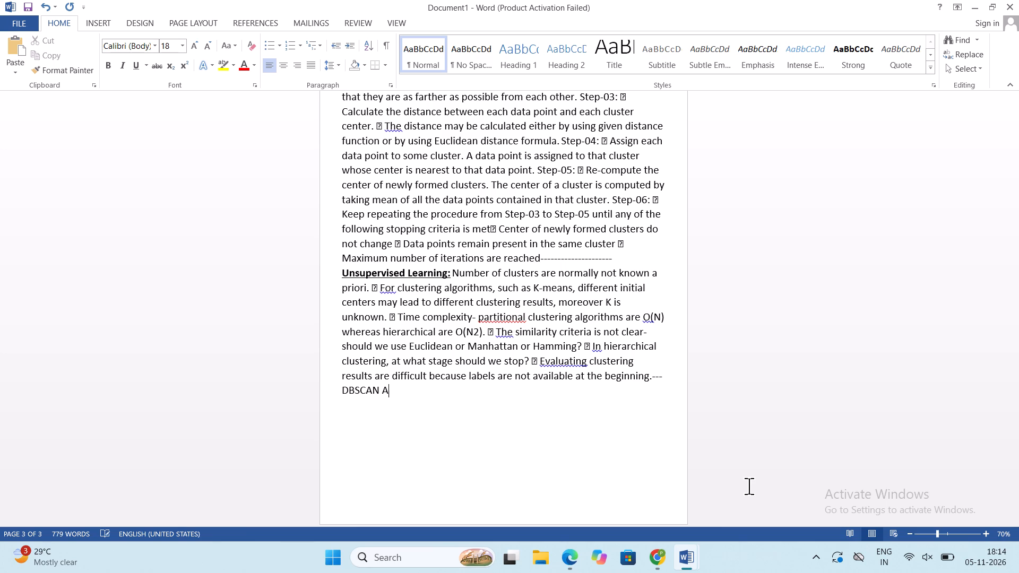
key(l)
text(go)
text(ritm)
key(shift+colon)
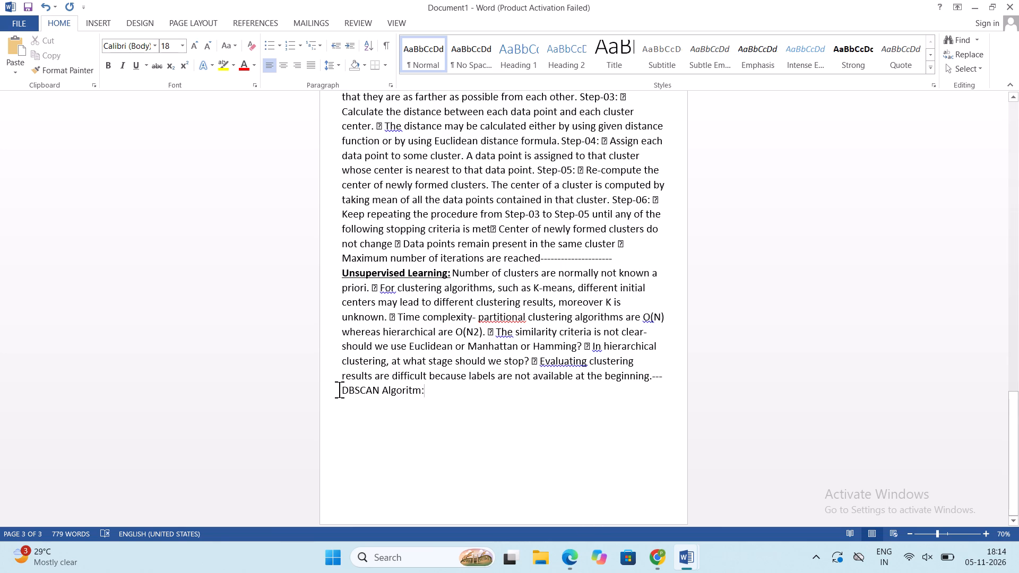
Make the heading words "DBSCAN Algoritm" bold and underlined, leaving out the colon.
drag(339, 389, 417, 392)
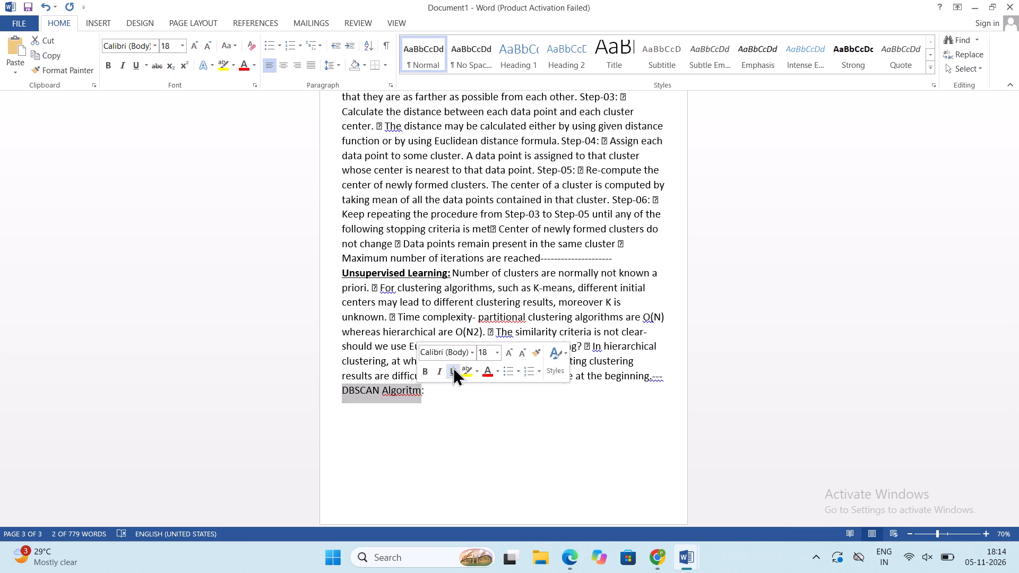
click(422, 367)
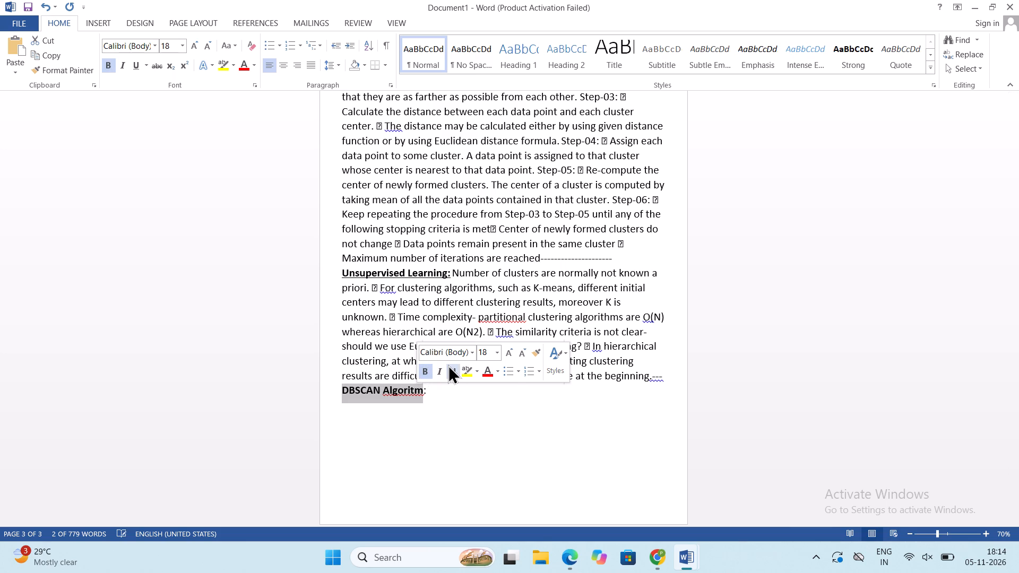
click(448, 364)
Paste the copied text on Epsilon, minPoints and core, border and outlier points after the DBSCAN heading, and end it with a short dash separator.
click(443, 392)
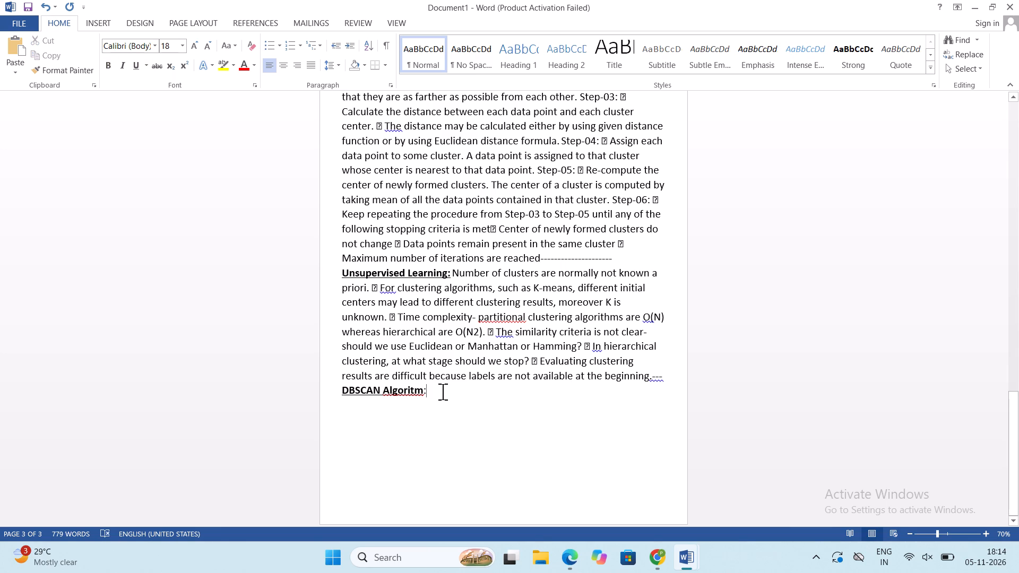
key(ctrl+v)
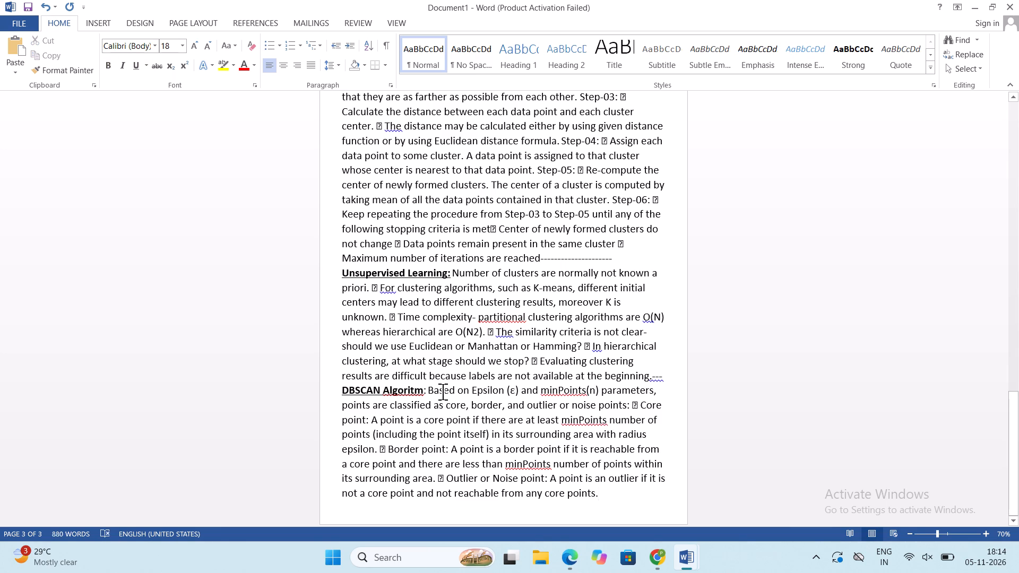
text(-)
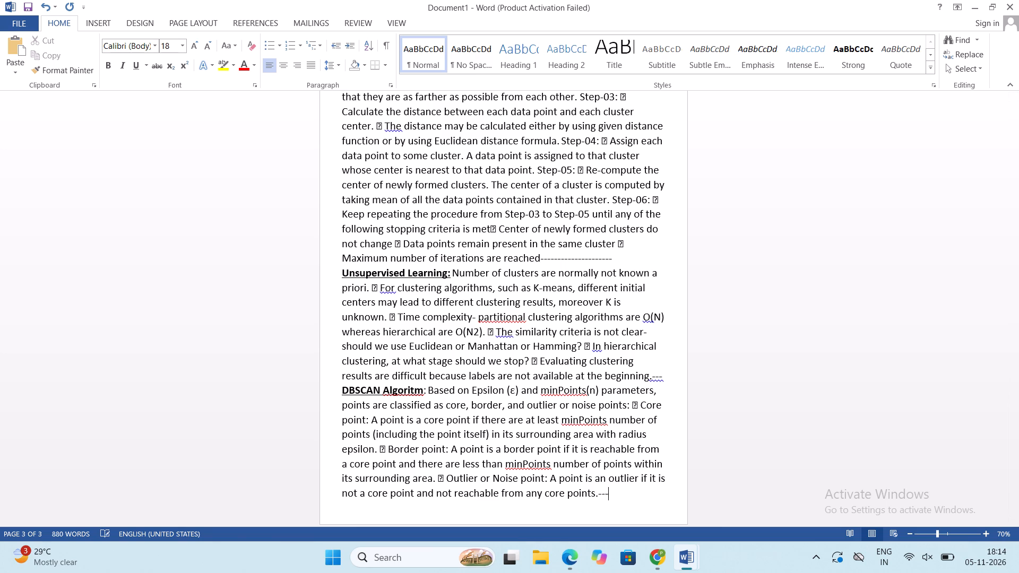
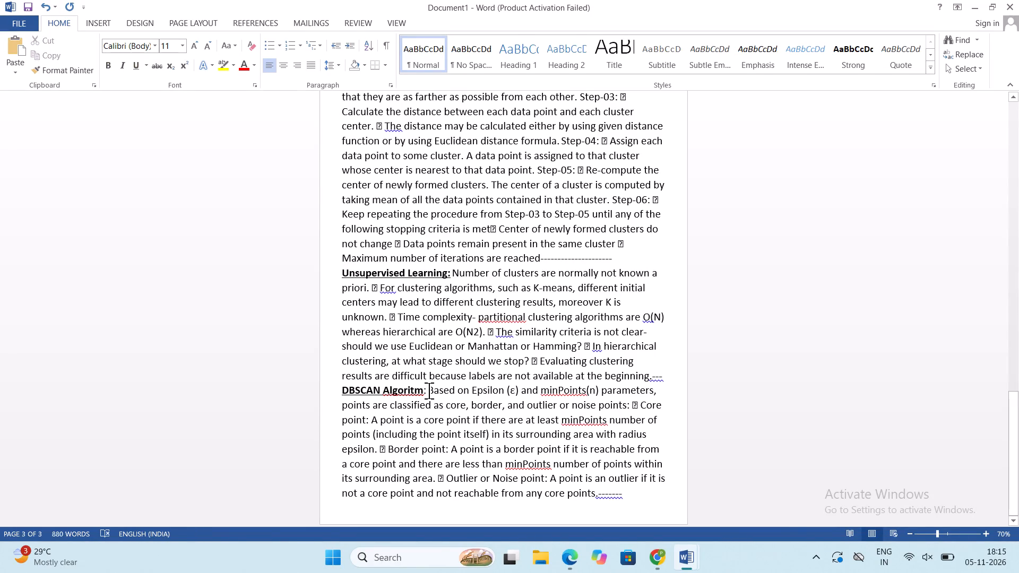
Paste the copied DBSCAN introduction directly after the "DBSCAN Algoritm:" heading, ahead of "Based on Epsilon".
key(ctrl+v)
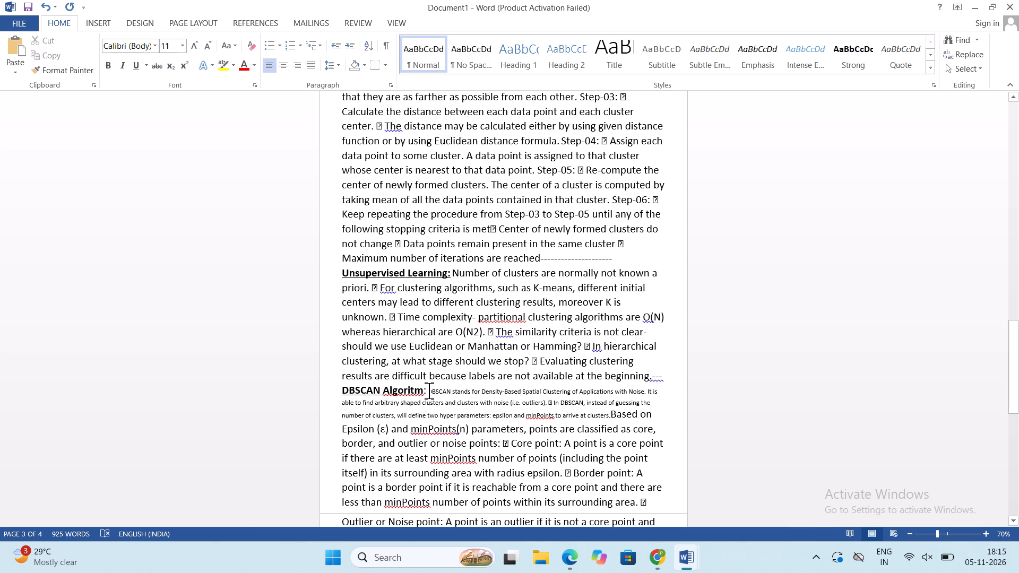
Delete the pasted introduction's opening from after its initial "D" through "(i.e. outliers)", keeping the full stop and the "In DBSCAN" sentence.
scroll(429, 390, down, 2)
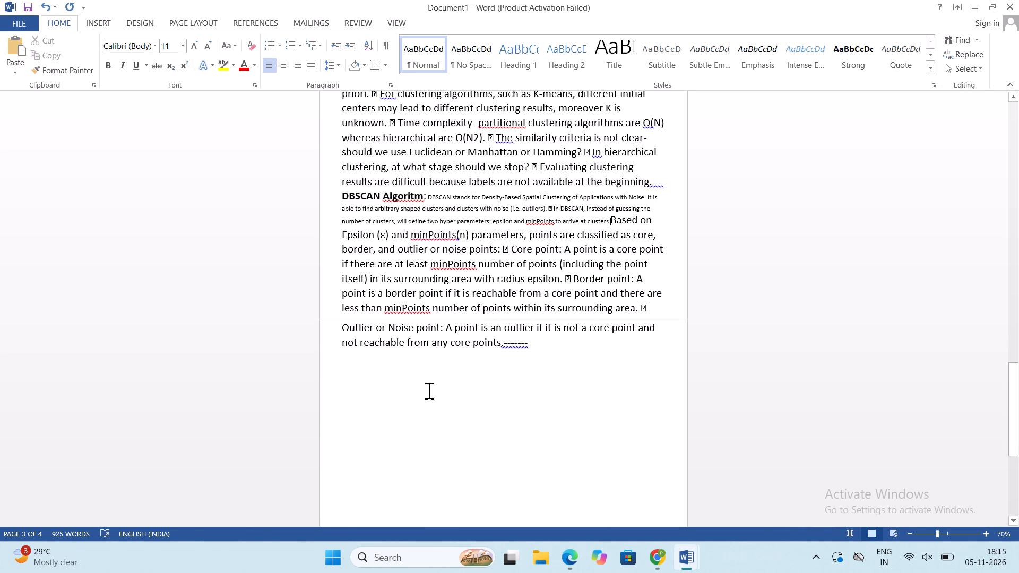
click(546, 212)
key(BackSpace)
key(BackSpace)
key(BackSpace)
key(BackSpace)
key(BackSpace)
key(BackSpace)
key(BackSpace)
key(BackSpace)
key(BackSpace)
key(BackSpace)
key(BackSpace)
key(BackSpace)
key(BackSpace)
key(BackSpace)
key(BackSpace)
key(BackSpace)
key(BackSpace)
key(BackSpace)
key(BackSpace)
key(BackSpace)
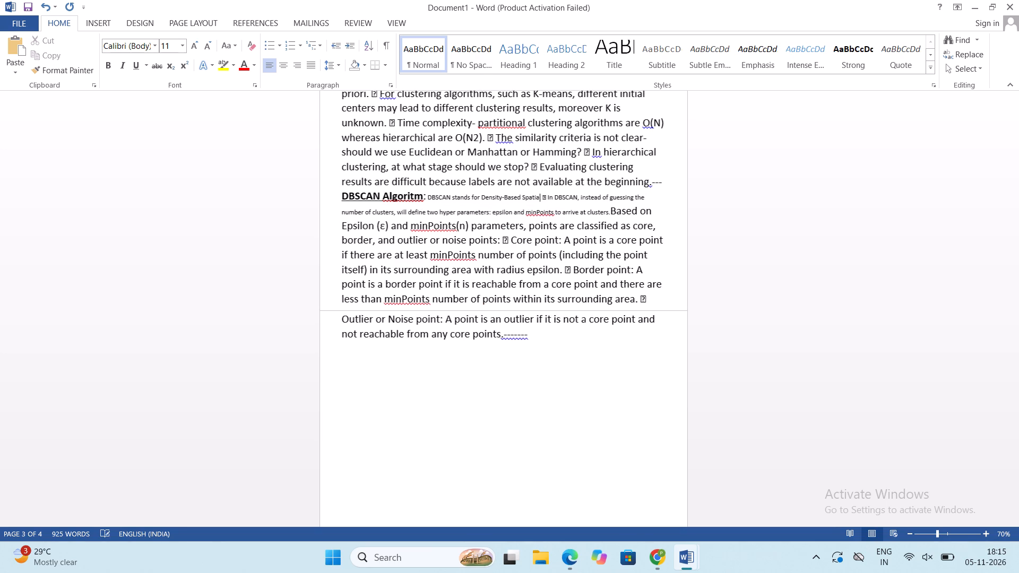
key(BackSpace)
key(BackSpace)
key(BackSpace)
key(BackSpace)
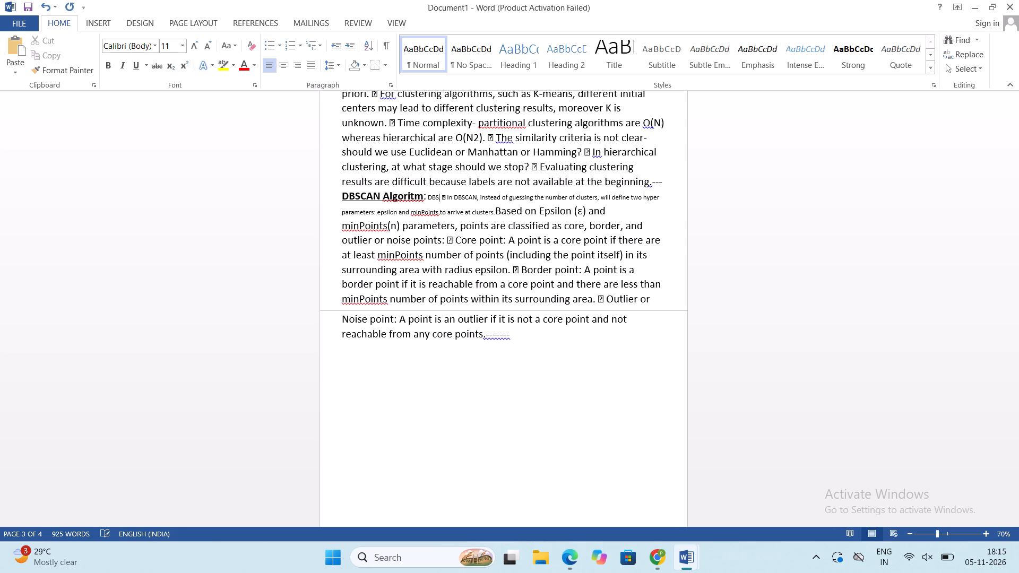
key(BackSpace)
key(BackSpace)
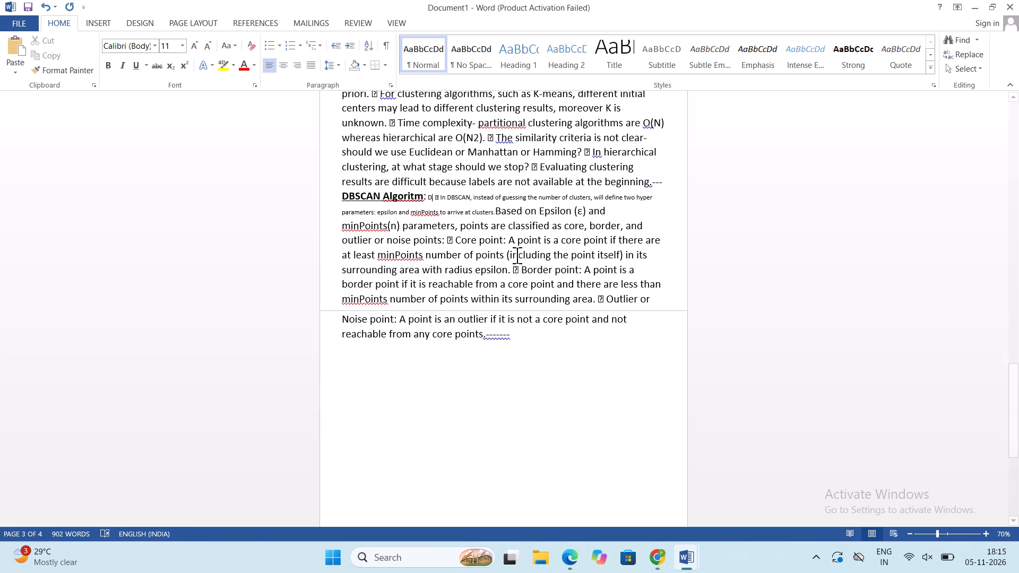
Replace the space between "Outlier or" and "Noise point" with a gap of eight spaces.
click(340, 319)
key(BackSpace)
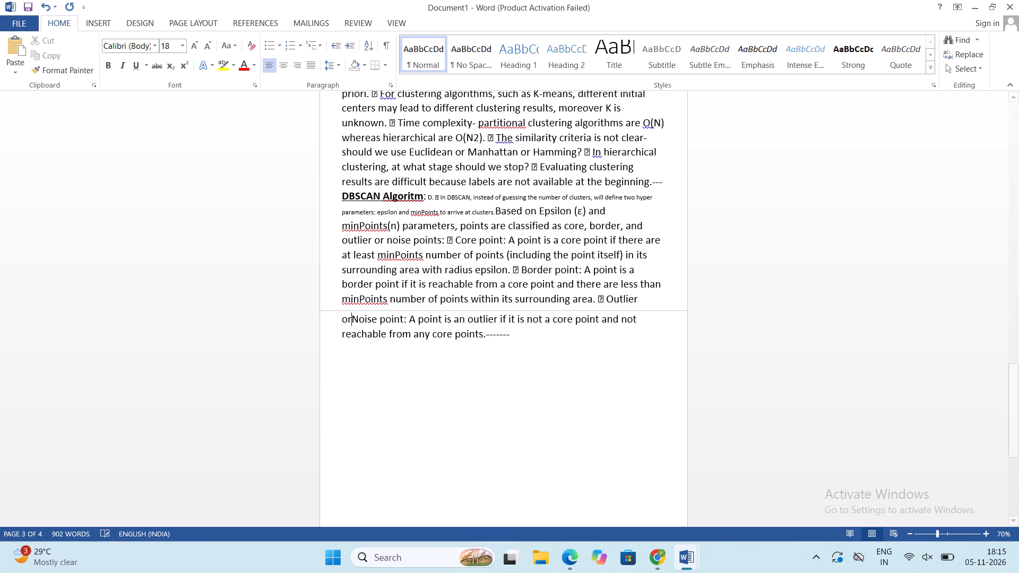
key(space)
key(space)
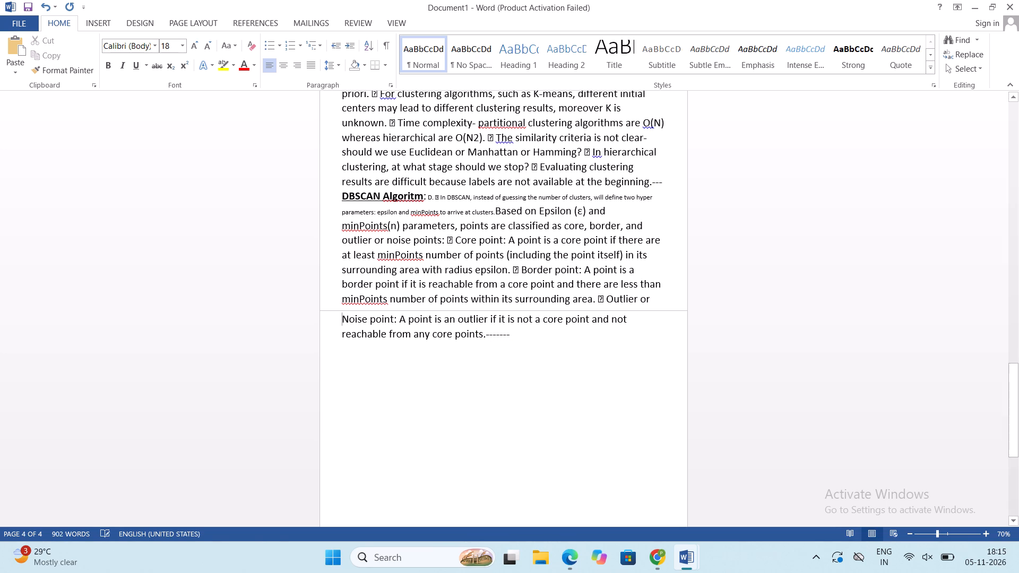
key(space)
key(space)
key(space)
key(space)
key(space)
key(space)
Delete "epsilon and minPoints to arrive at clusters." from the pasted text so "Based on Epsilon" directly follows "hyper parameters:".
click(497, 211)
key(BackSpace)
key(BackSpace)
key(BackSpace)
key(BackSpace)
key(BackSpace)
key(BackSpace)
key(BackSpace)
key(BackSpace)
key(BackSpace)
key(BackSpace)
key(BackSpace)
key(BackSpace)
key(BackSpace)
key(BackSpace)
key(BackSpace)
key(BackSpace)
key(BackSpace)
key(BackSpace)
key(BackSpace)
key(BackSpace)
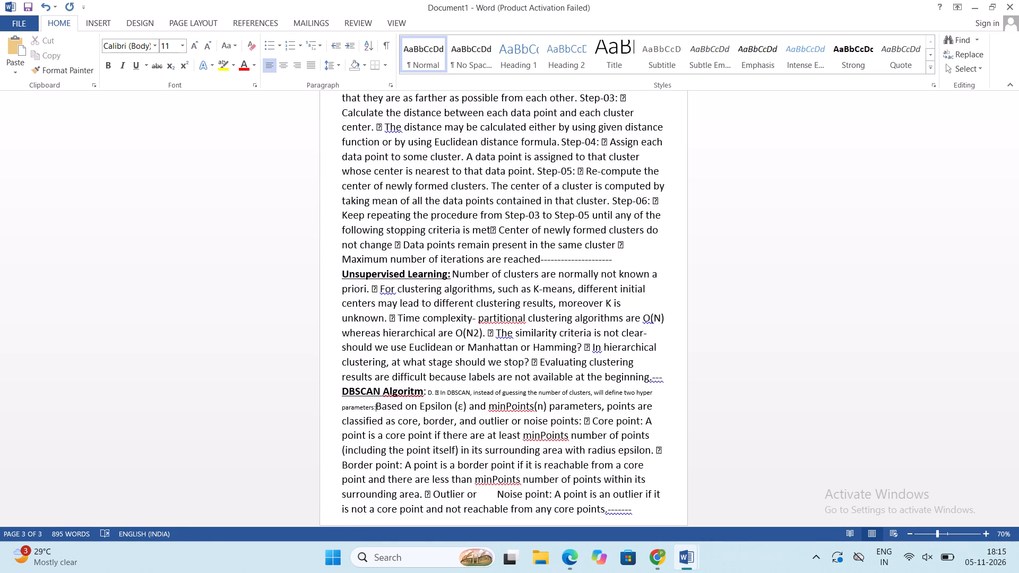
Start a new empty paragraph after the dash separator that ends the DBSCAN section.
scroll(497, 211, down, 3)
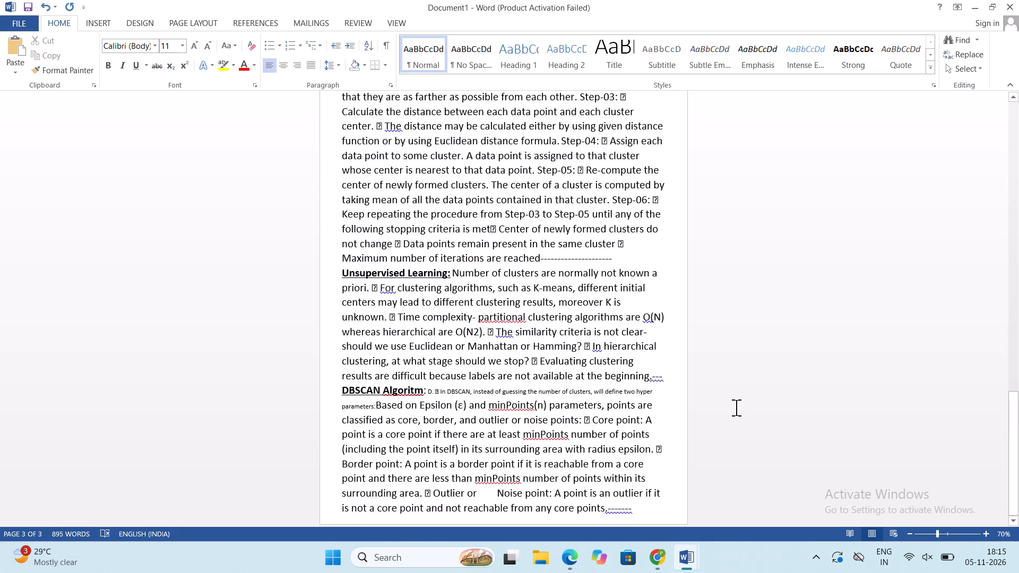
click(650, 509)
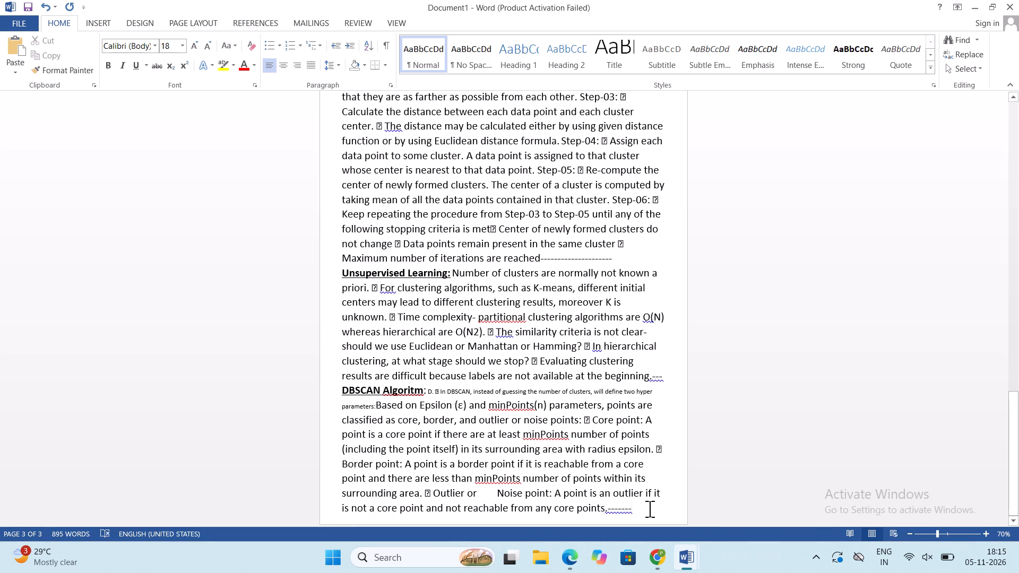
key(shift+Return)
key(BackSpace)
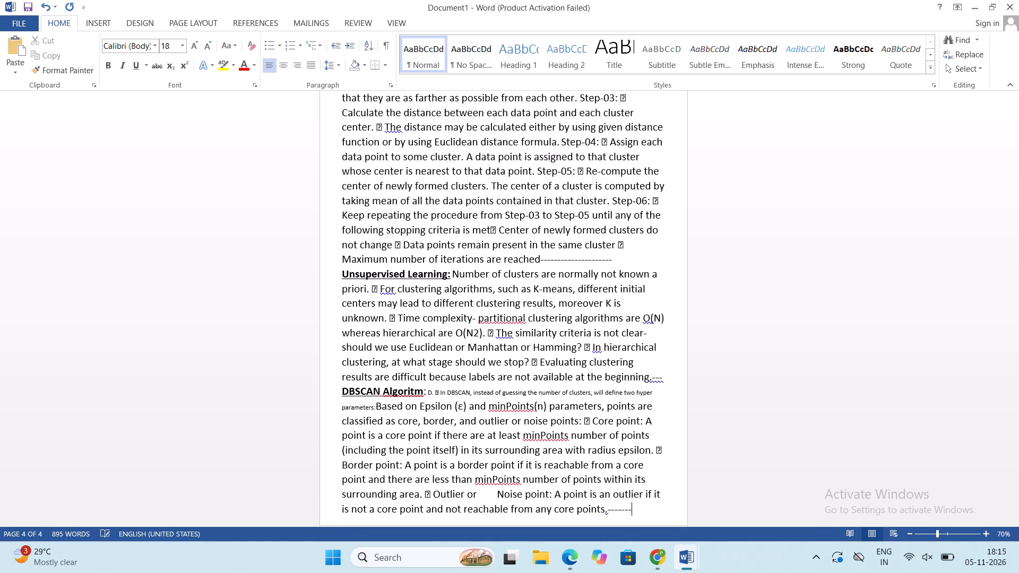
key(Return)
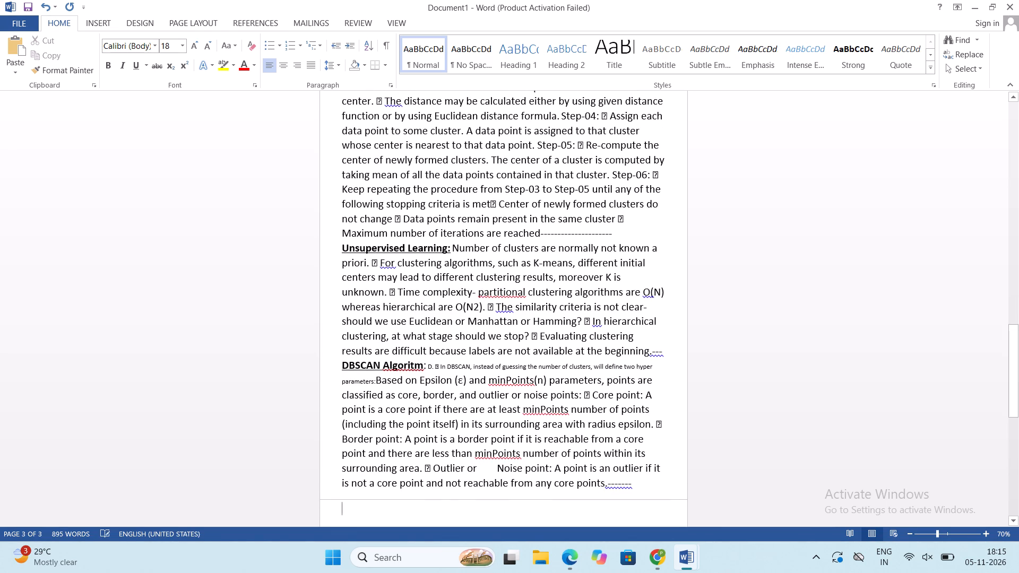
Review the document's earlier content, from the classification diagram and regression sections through KNN, decision tree and K-Means.
scroll(650, 509, down, 3)
scroll(650, 509, up, 5)
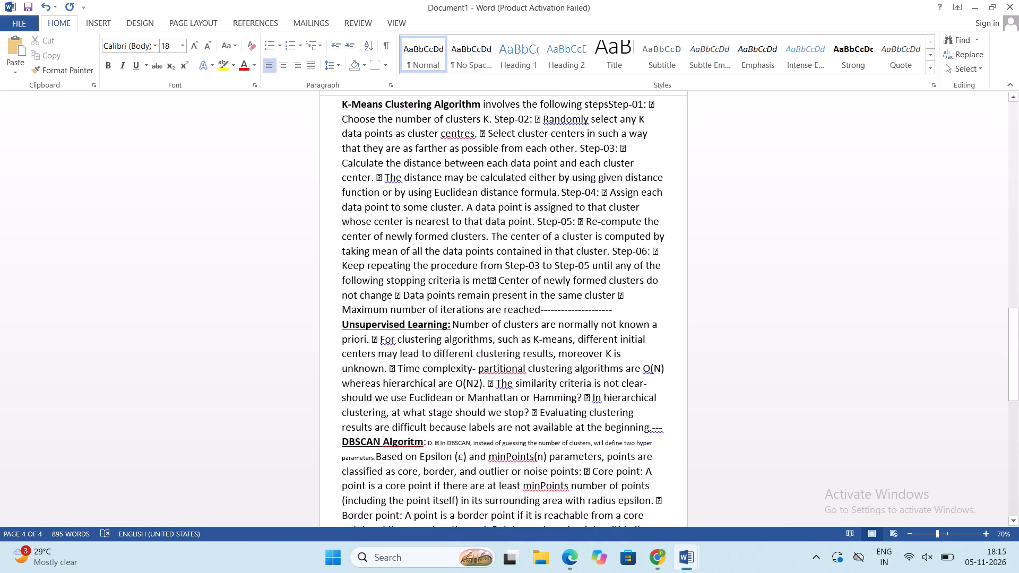
scroll(650, 509, up, 7)
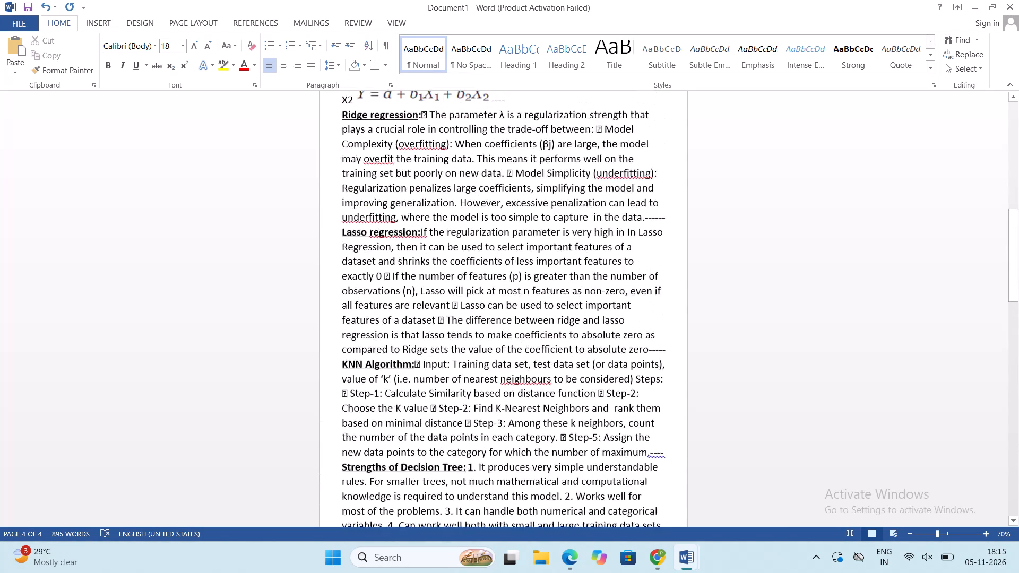
scroll(650, 509, up, 5)
scroll(650, 509, down, 3)
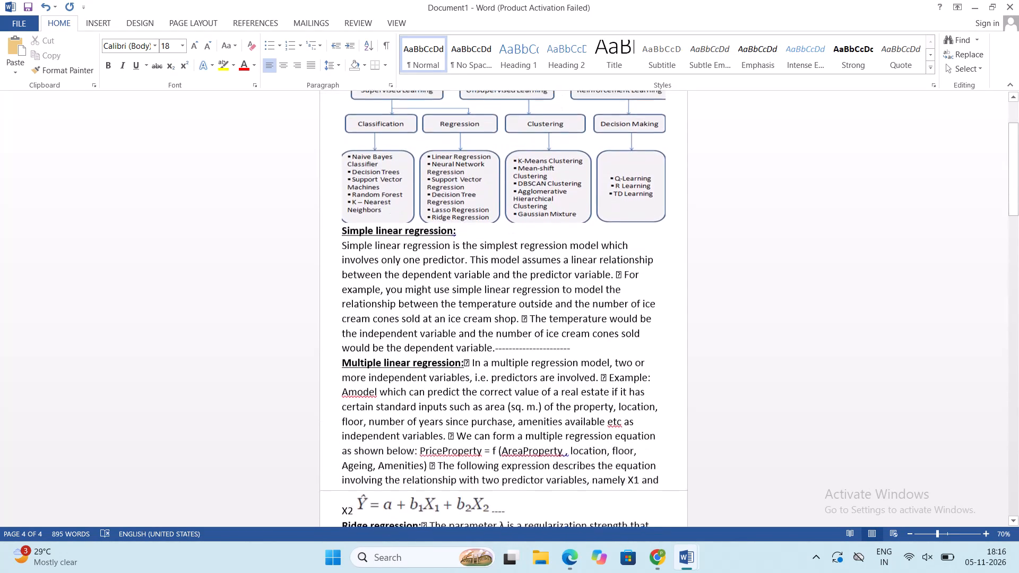
scroll(650, 509, down, 6)
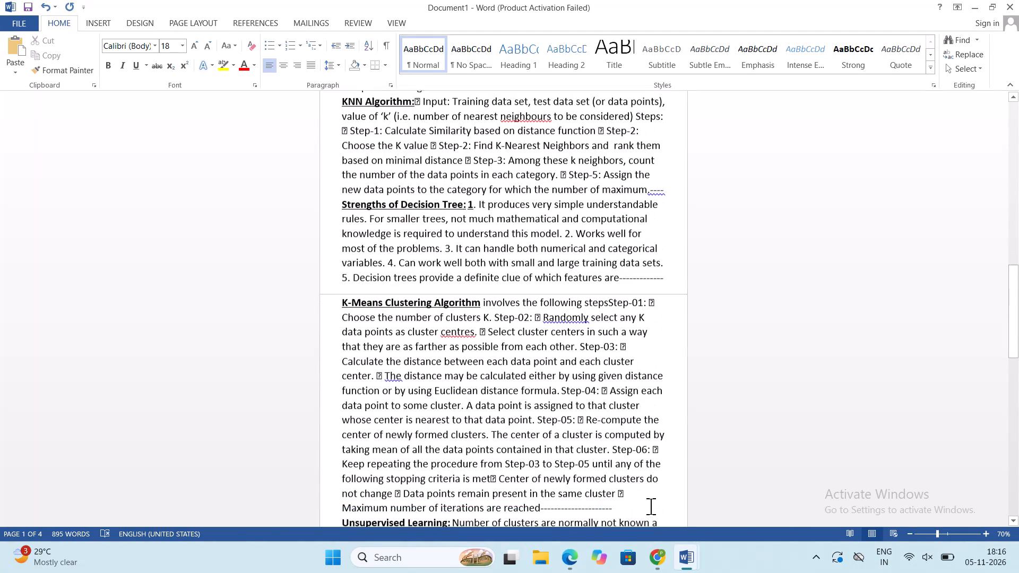
Insert the label "Unit-4" followed by a space in front of the "K-Means Clustering Algorithm" heading.
scroll(651, 506, down, 1)
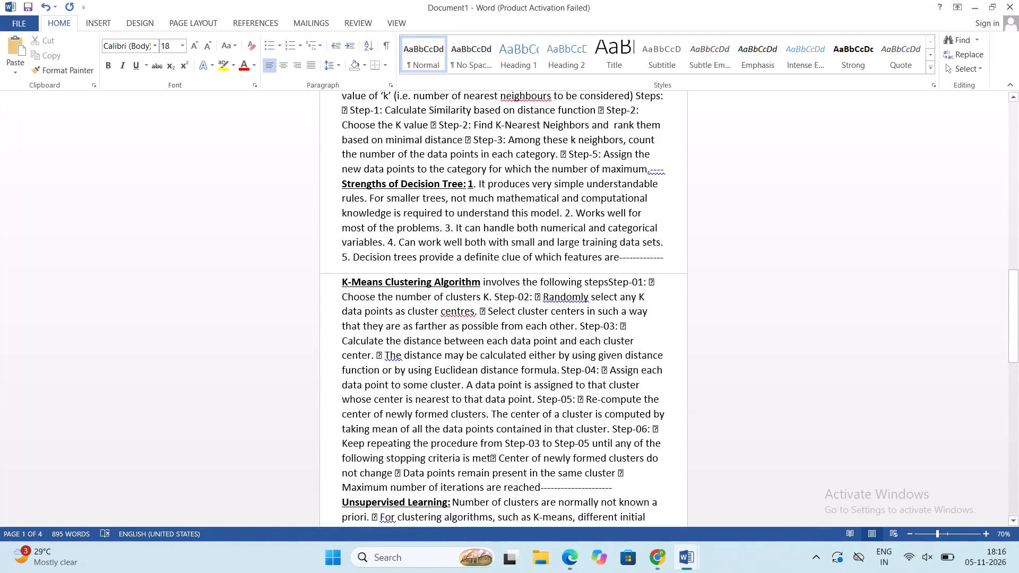
double_click(341, 276)
click(341, 276)
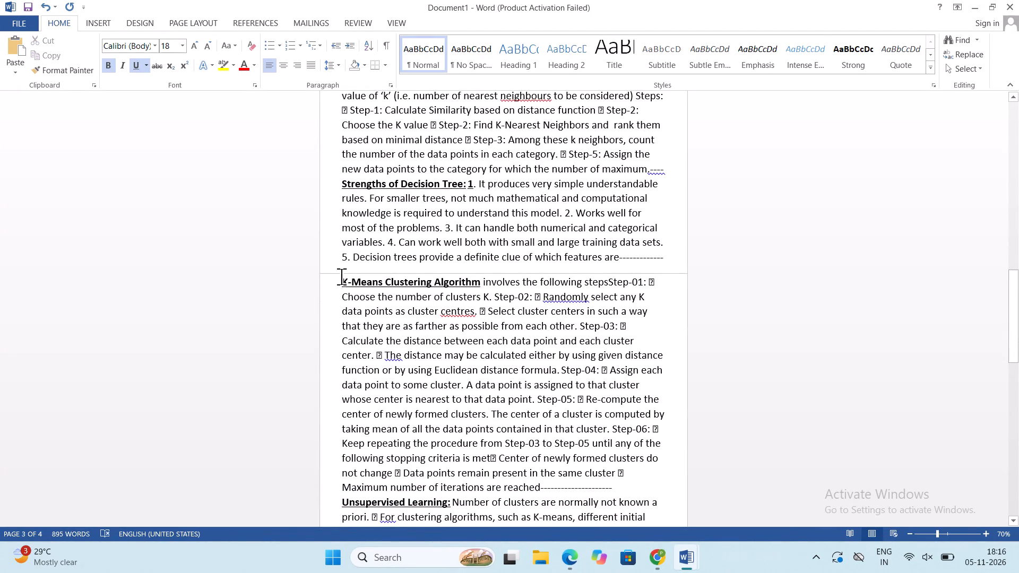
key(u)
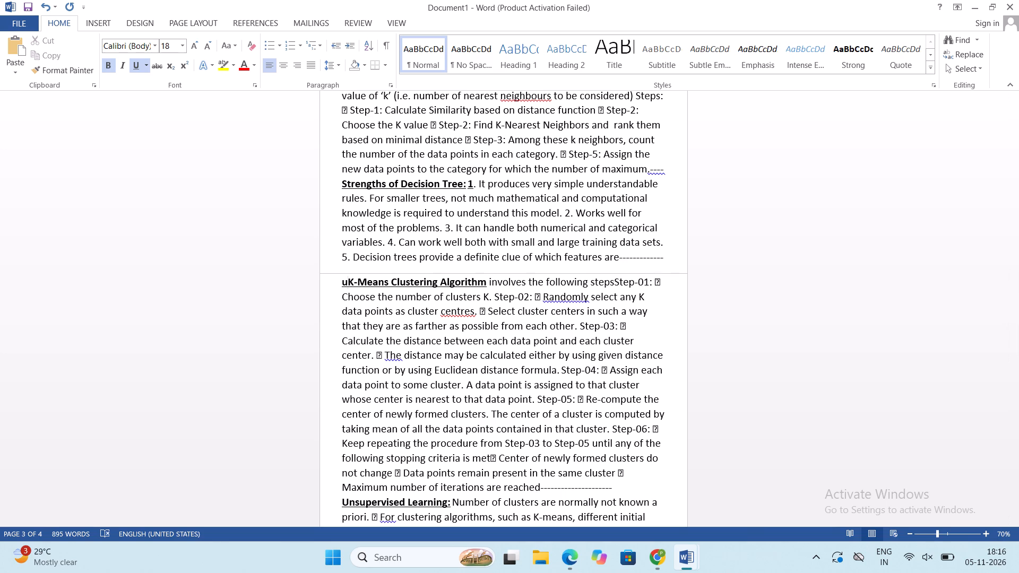
key(BackSpace)
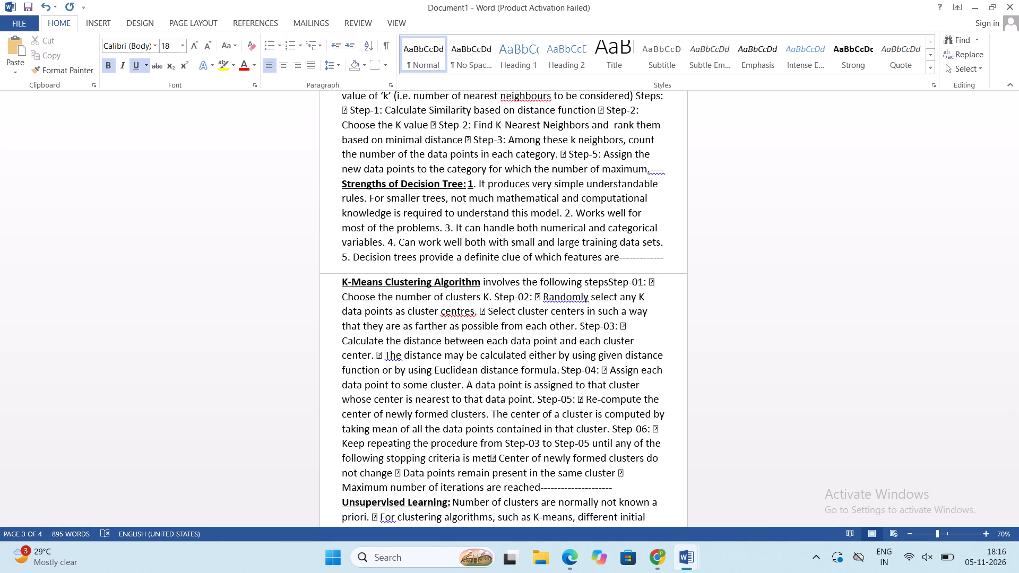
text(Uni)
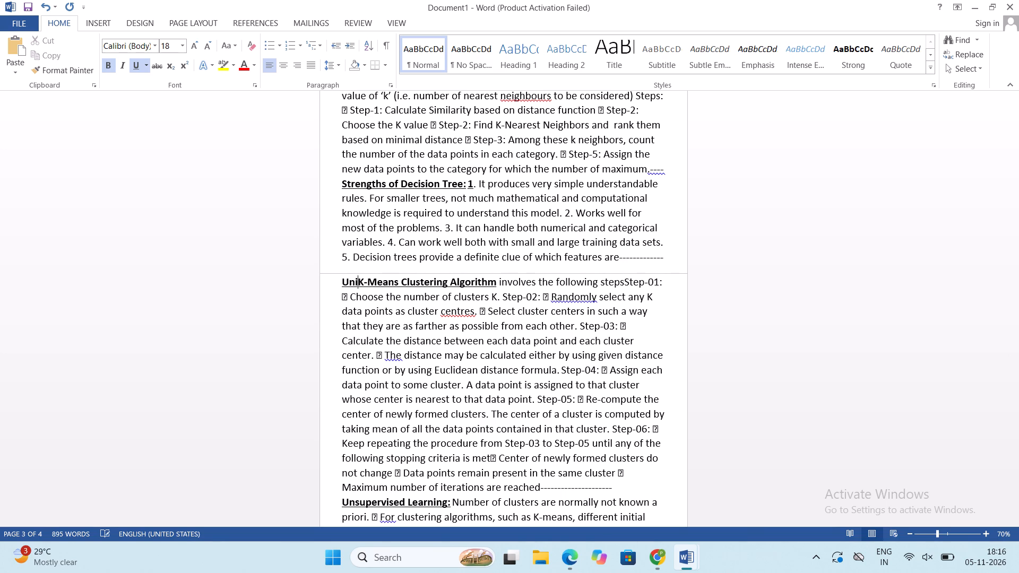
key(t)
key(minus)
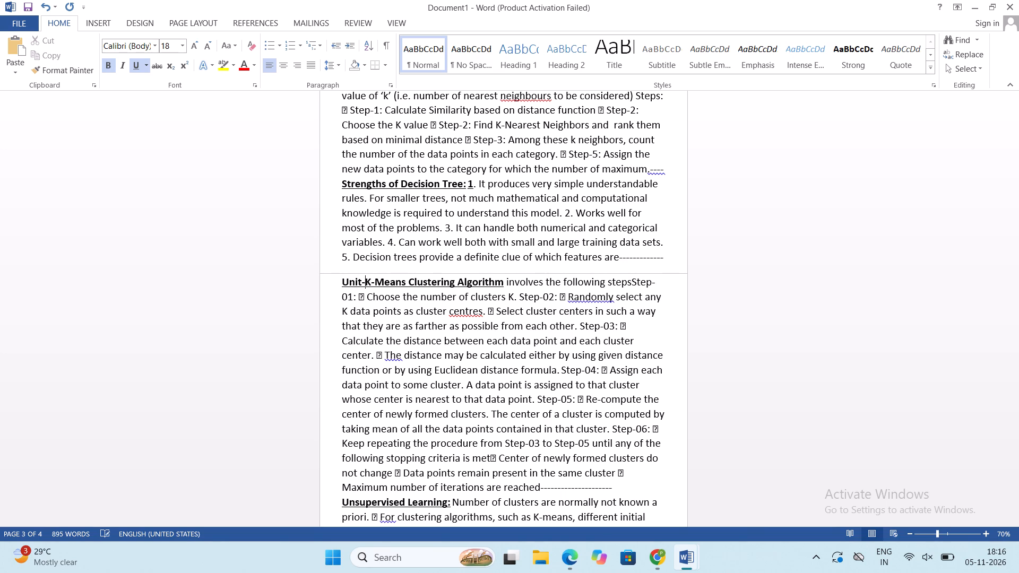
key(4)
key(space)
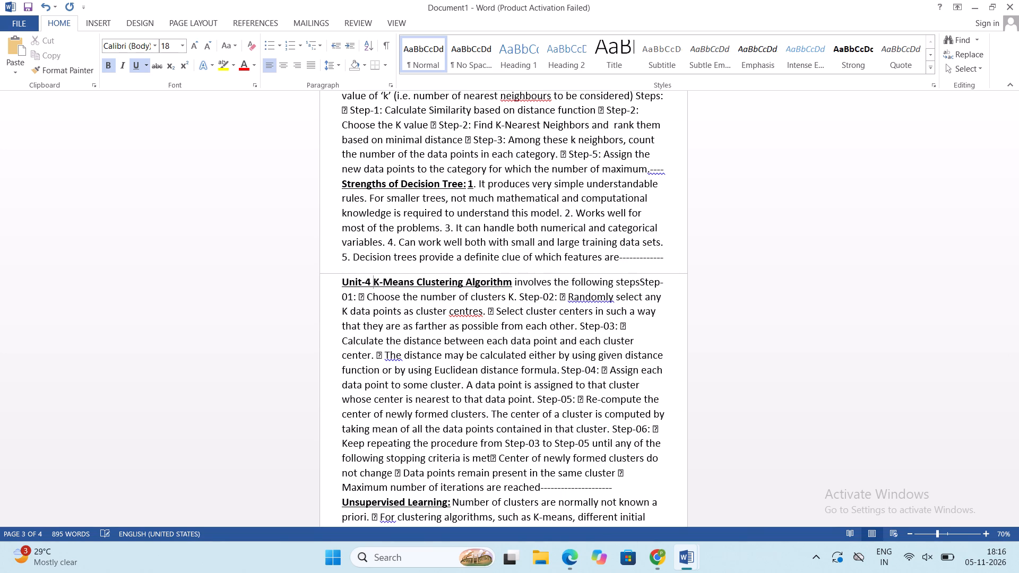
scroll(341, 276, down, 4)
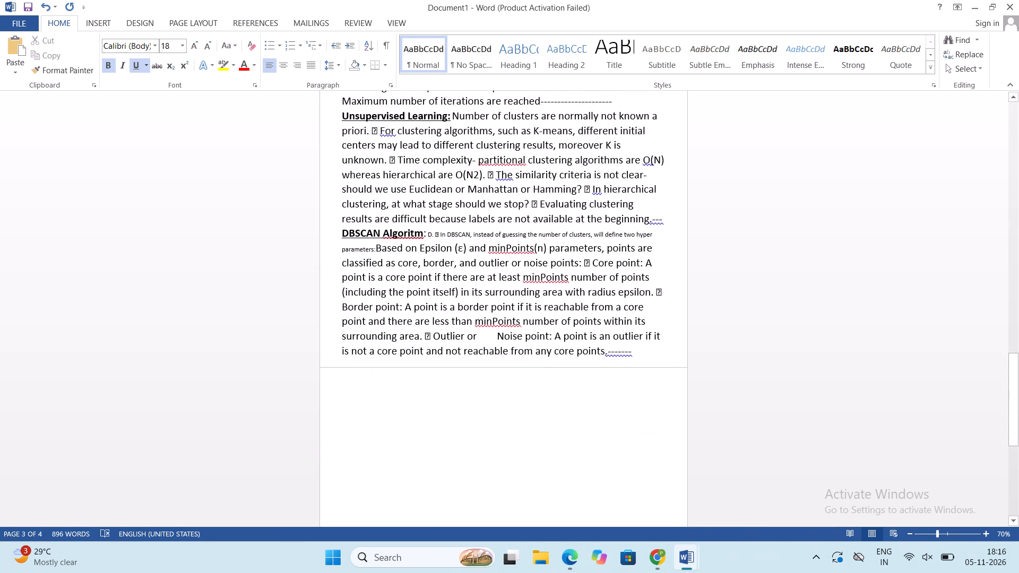
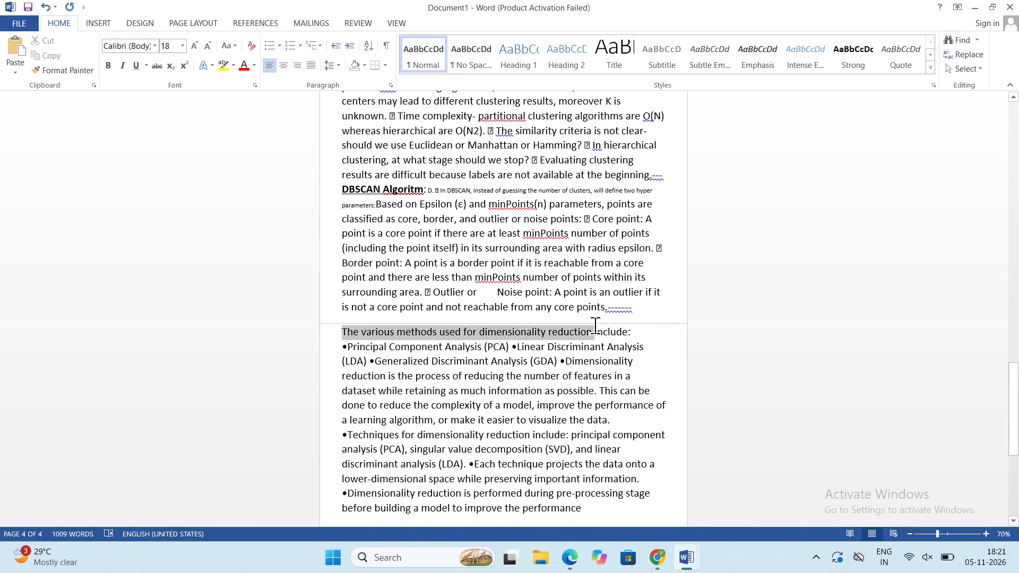
Underline the phrase "The various methods used for dimensionality reduction include" that opens the section below DBSCAN.
drag(595, 325, 593, 332)
drag(593, 332, 621, 327)
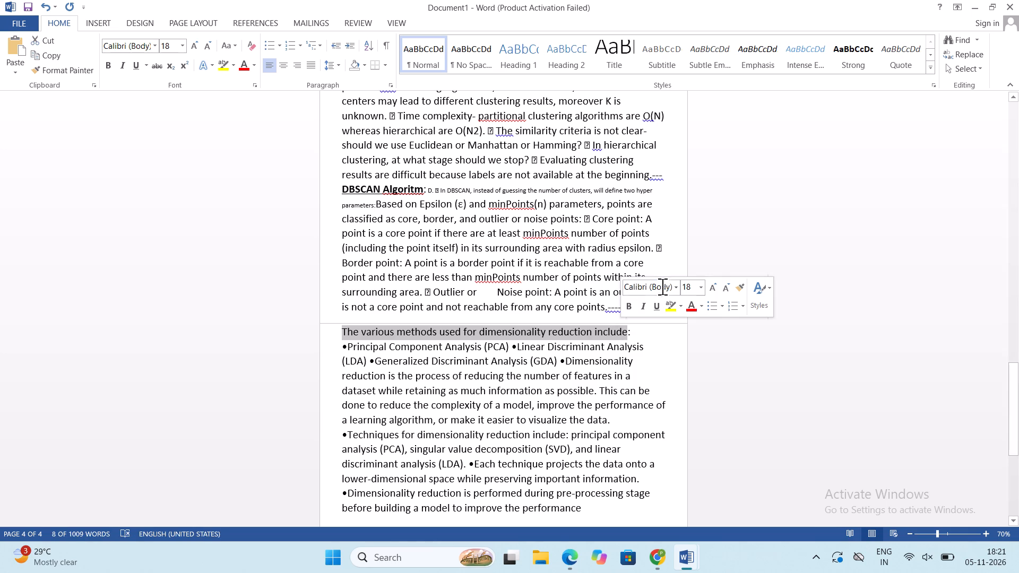
click(663, 299)
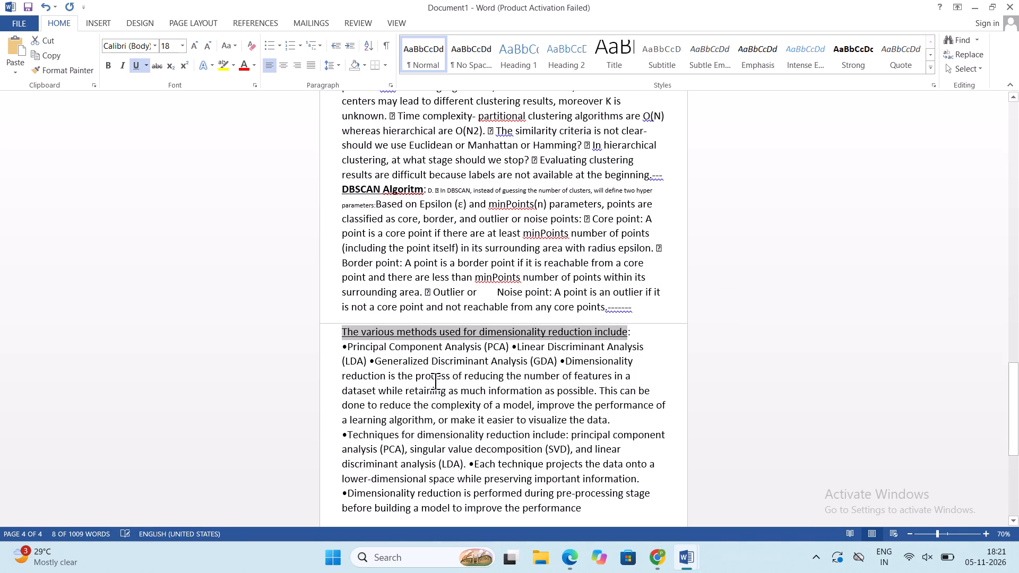
Replace the bullets before Principal Component Analysis, Linear Discriminant Analysis and Generalized Discriminant Analysis with the numbers "1.", "2." and "3.".
click(348, 345)
key(BackSpace)
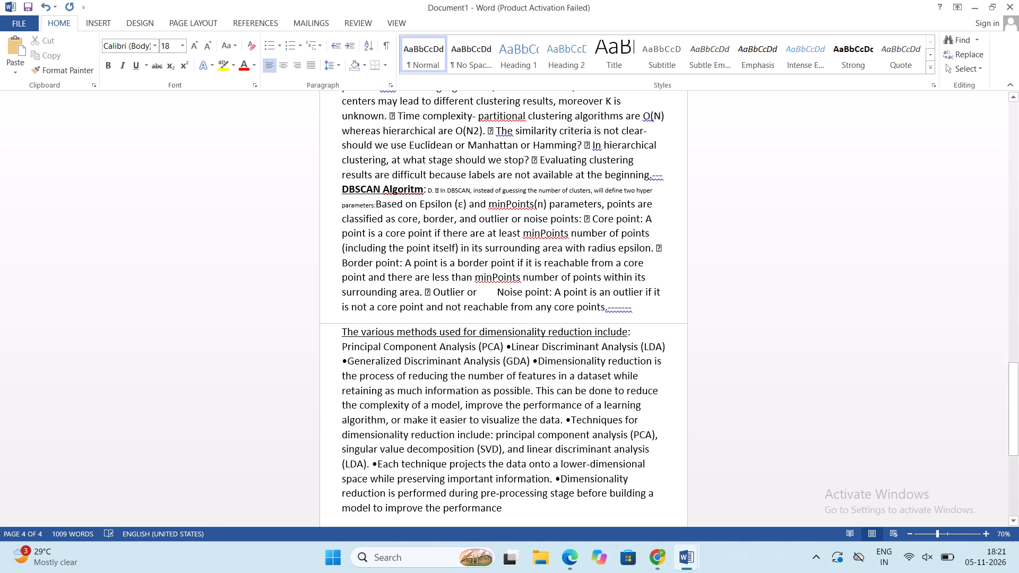
key(1)
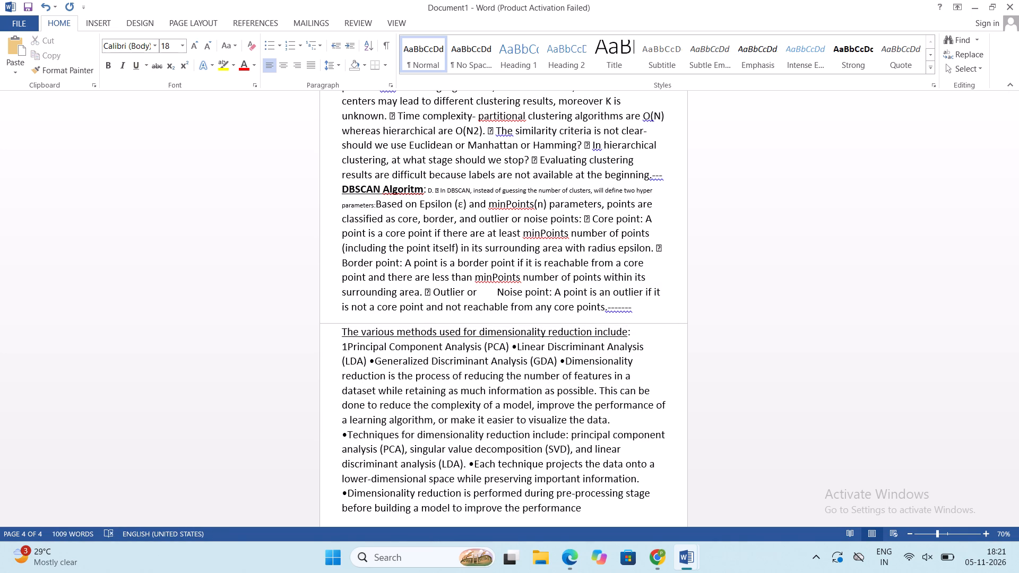
key(period)
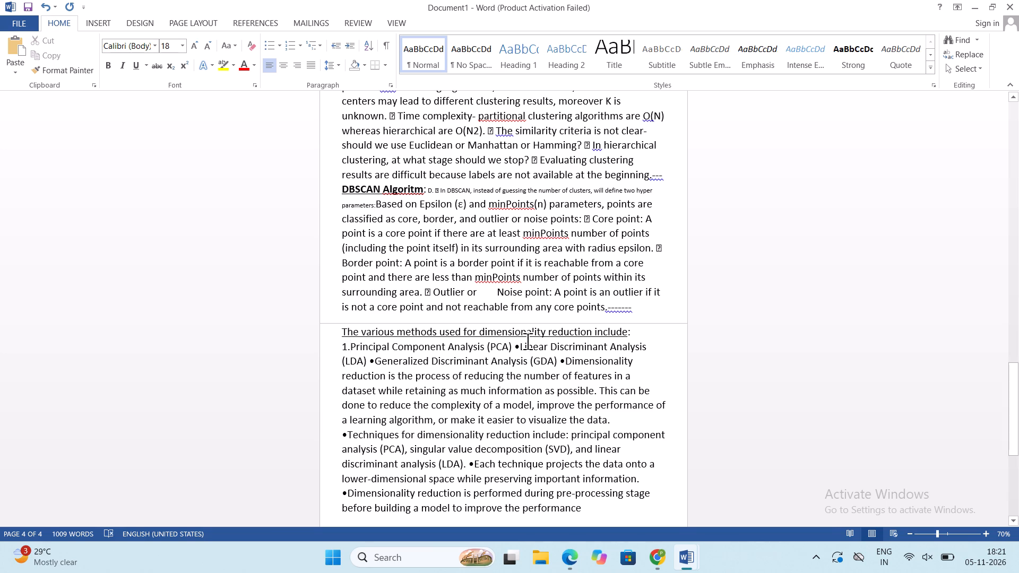
click(520, 351)
key(BackSpace)
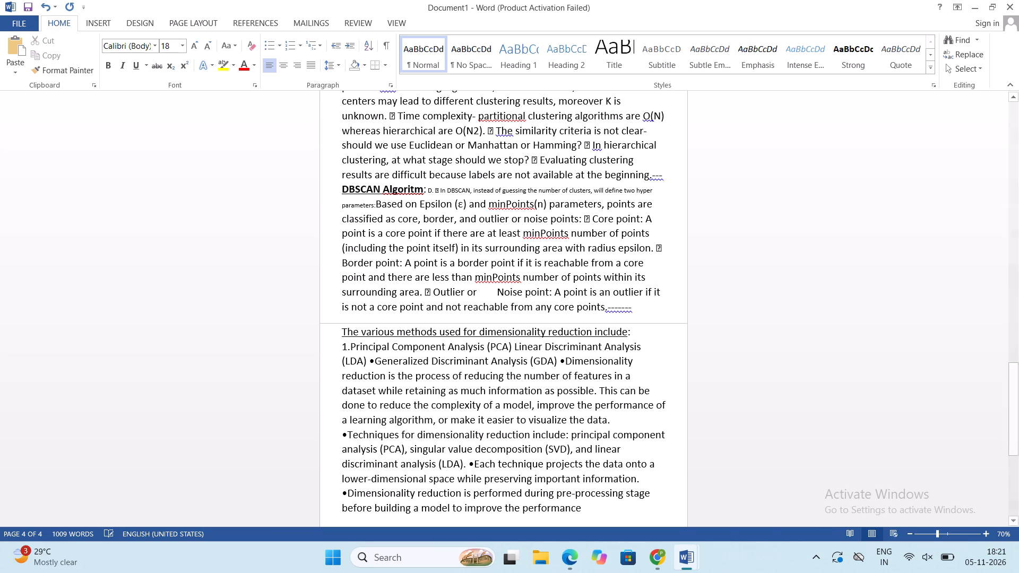
text(2.)
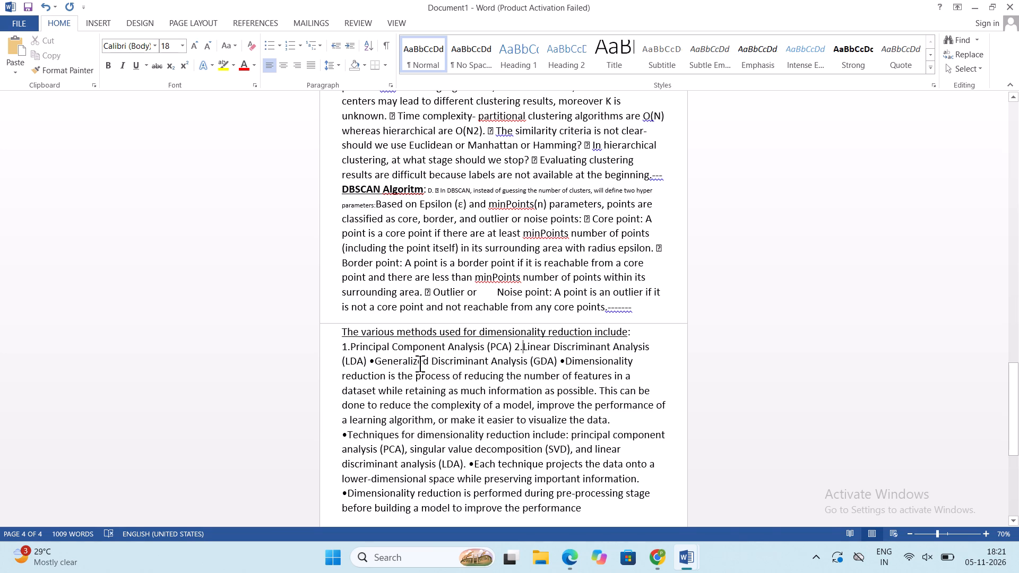
click(374, 357)
key(BackSpace)
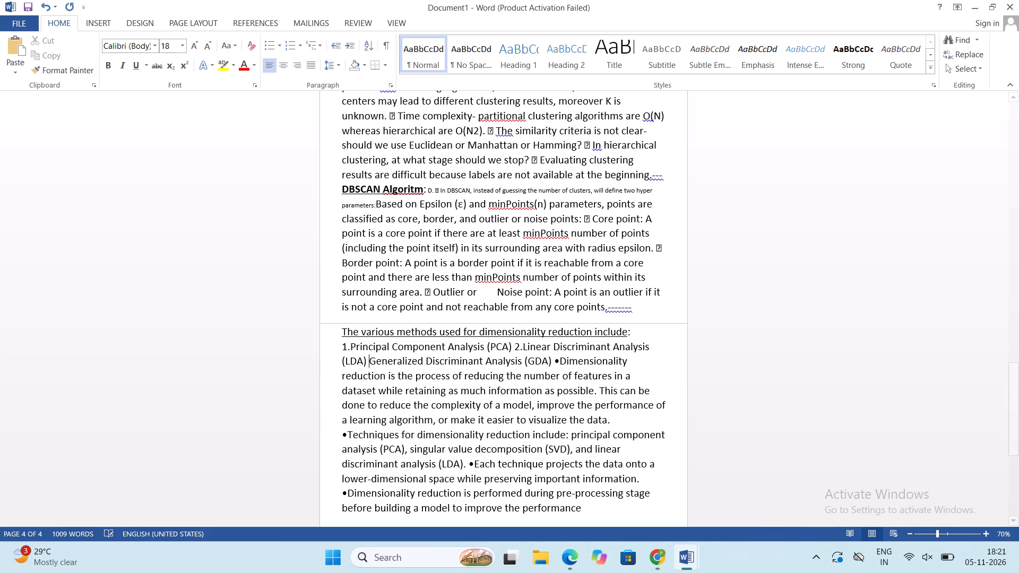
text(3.)
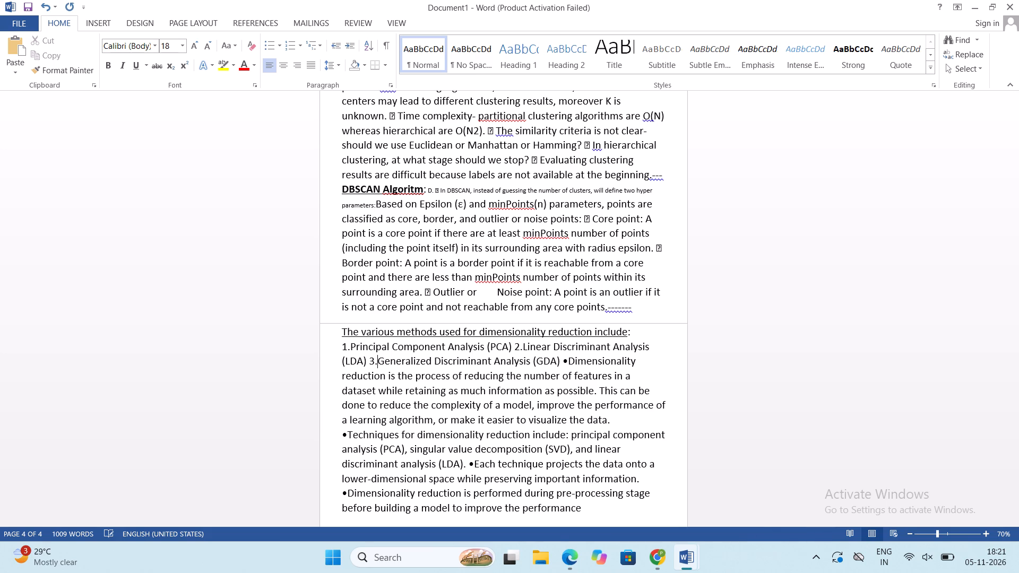
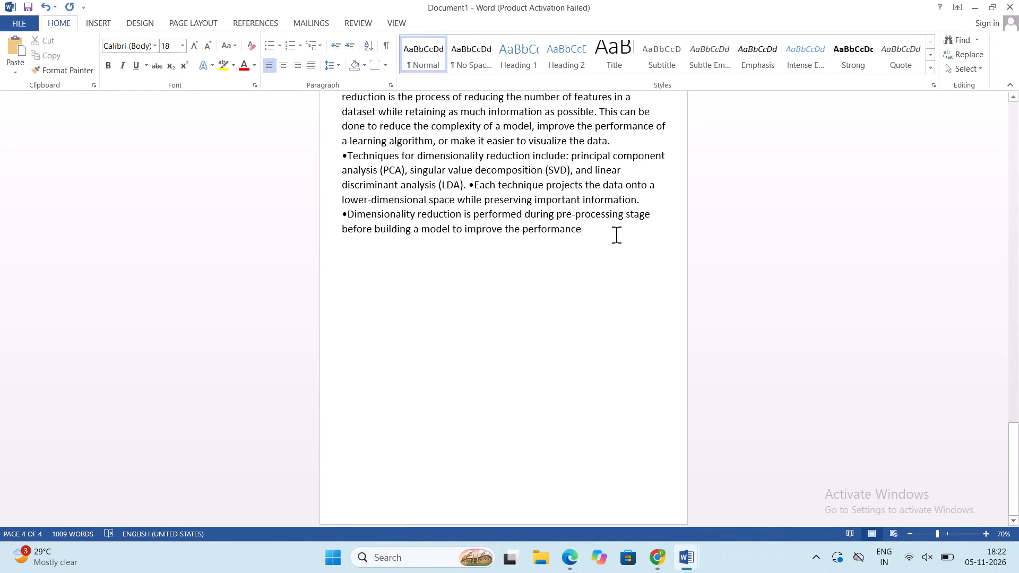
End the final sentence of the dimensionality reduction section, after "improve the performance", with a period.
key(period)
key(ctrl+c)
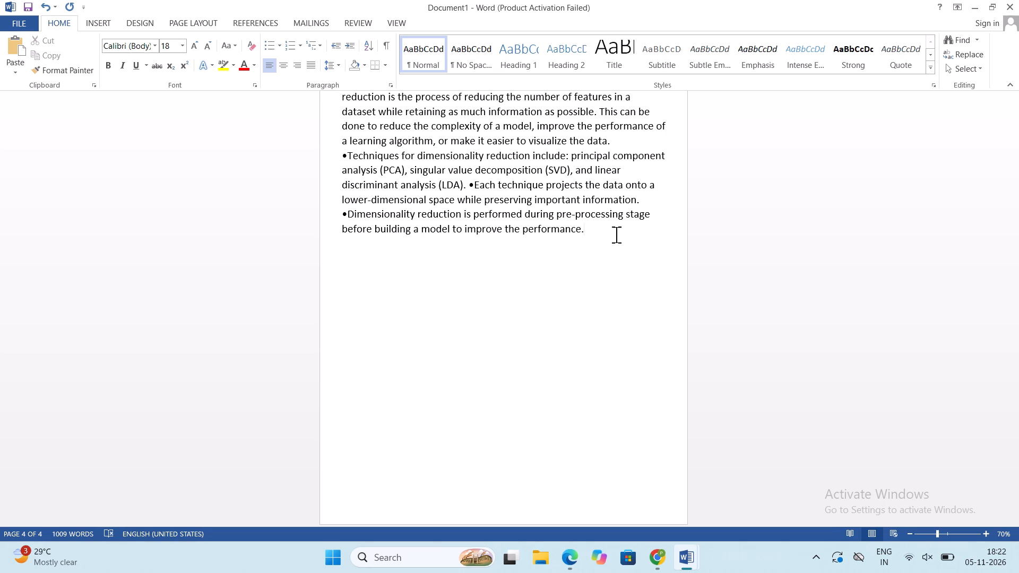
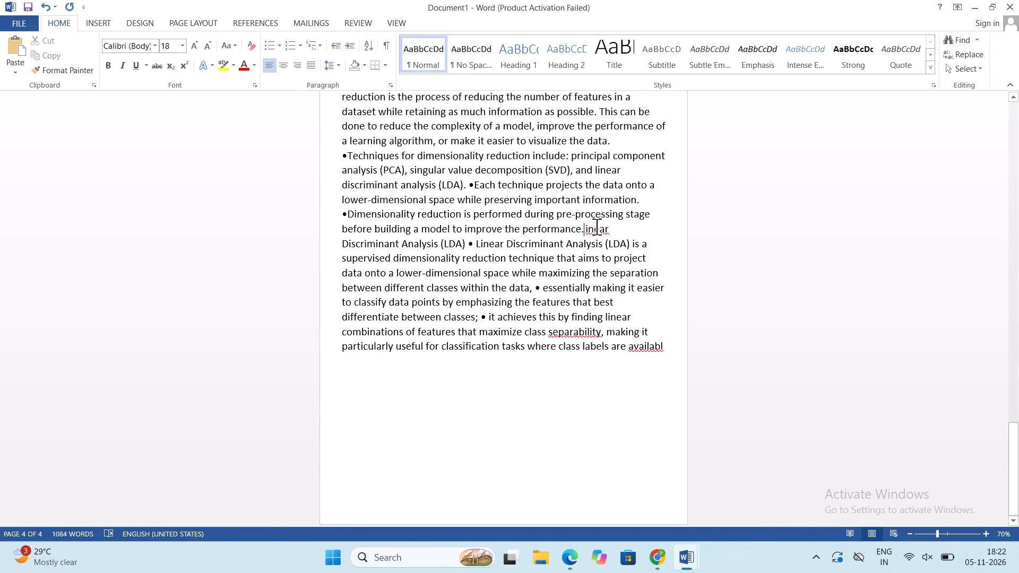
Make the text after "performance." a bold, underlined run-in heading reading "1.Linear Discriminant Analysis (LDA)", followed by a plain colon.
key(shift+l)
key(Left)
text(1.)
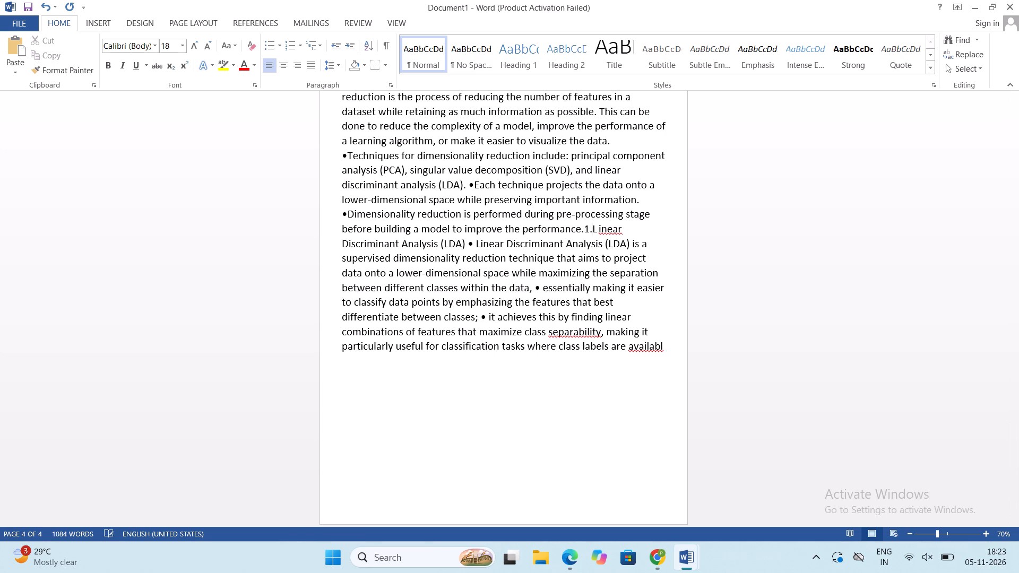
drag(586, 230, 467, 244)
click(474, 221)
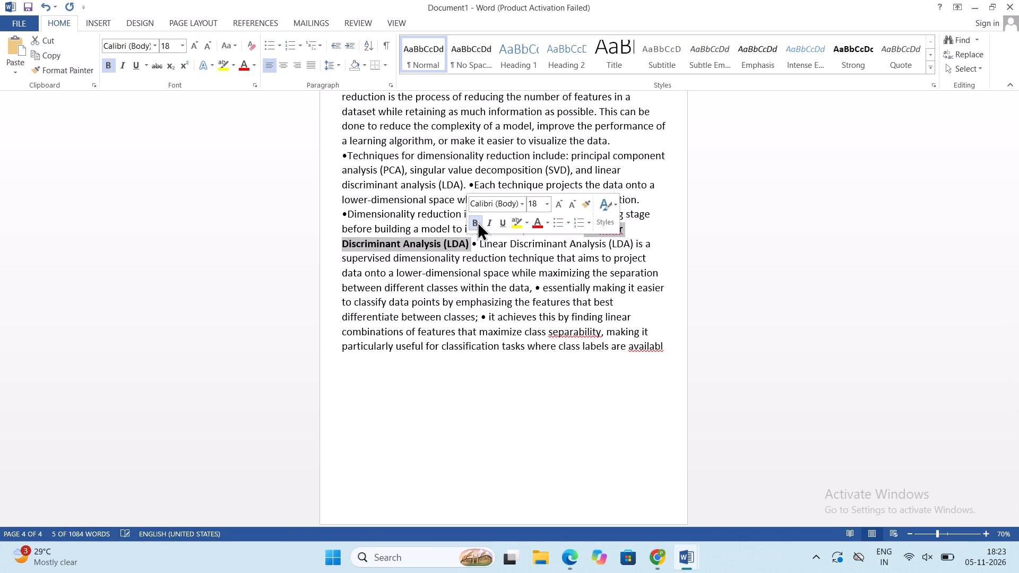
click(504, 218)
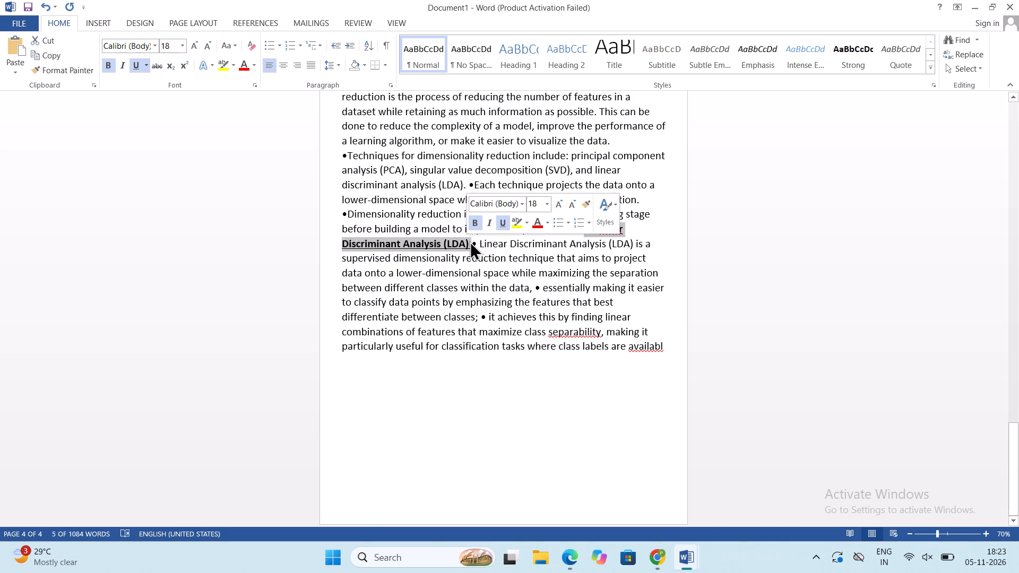
click(470, 241)
key(shift+colon)
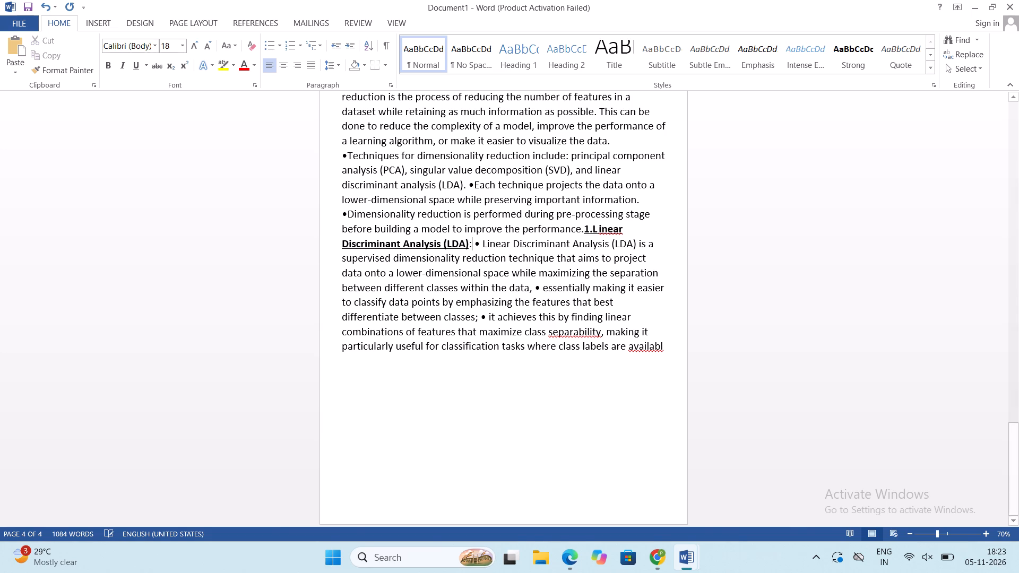
Complete the last word of the LDA section as "available" and end the sentence with a period.
click(671, 349)
key(e)
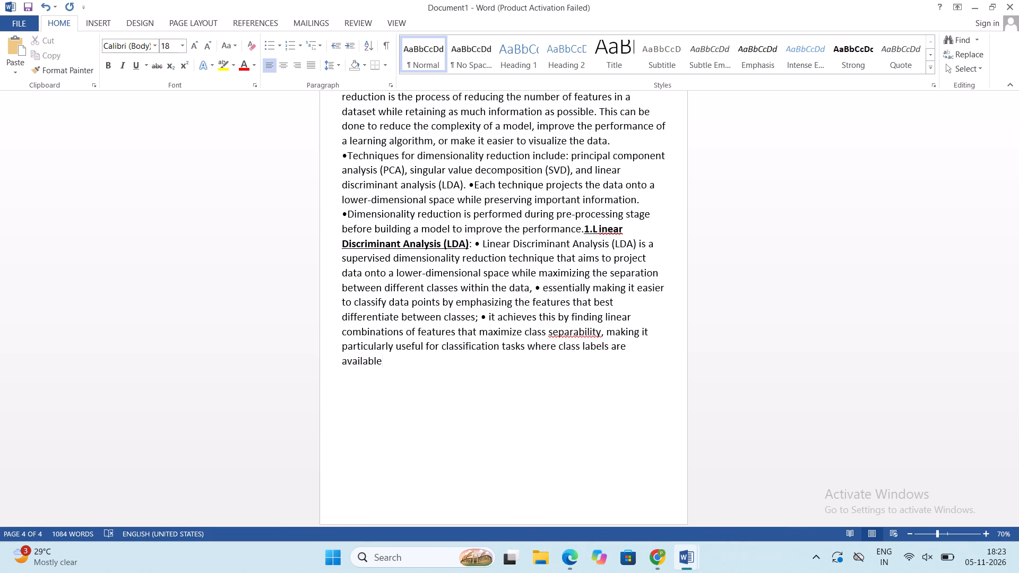
key(period)
Show the open Word documents for switching to another one.
click(695, 555)
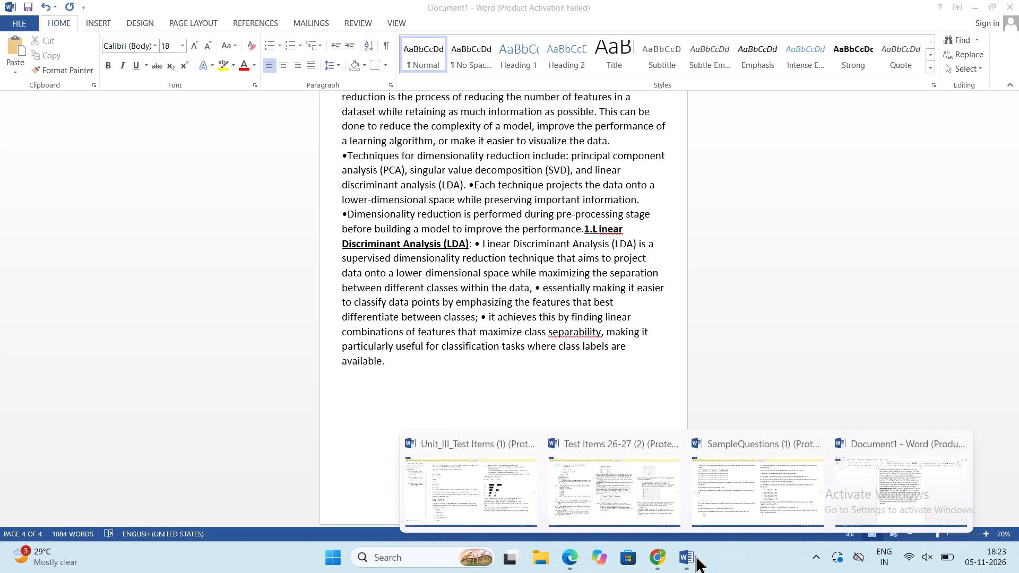
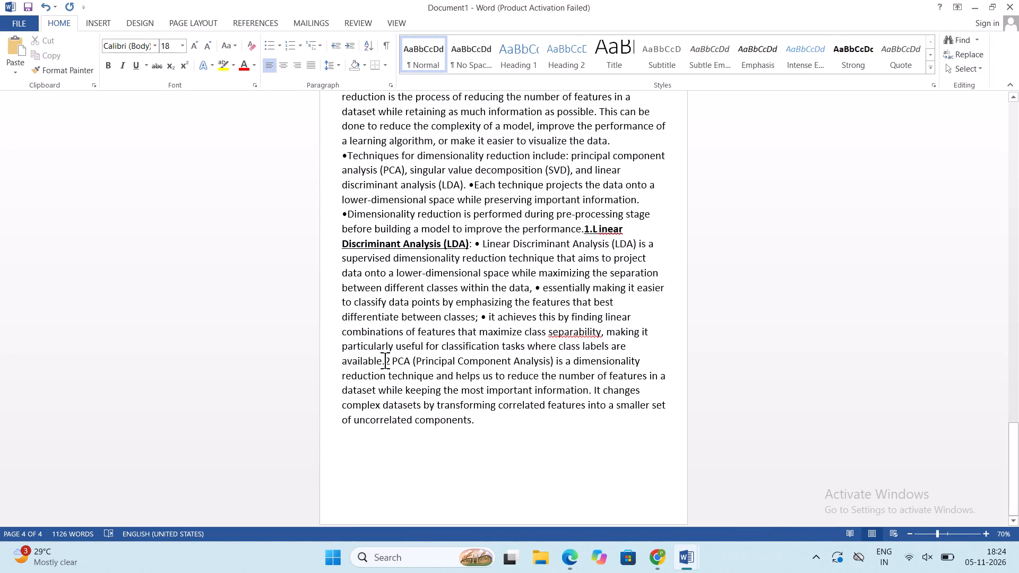
Make the run-in heading text "2 PCA (Principal Component Analysis" after "available." bold and underlined, leaving the closing parenthesis plain.
drag(385, 361, 557, 365)
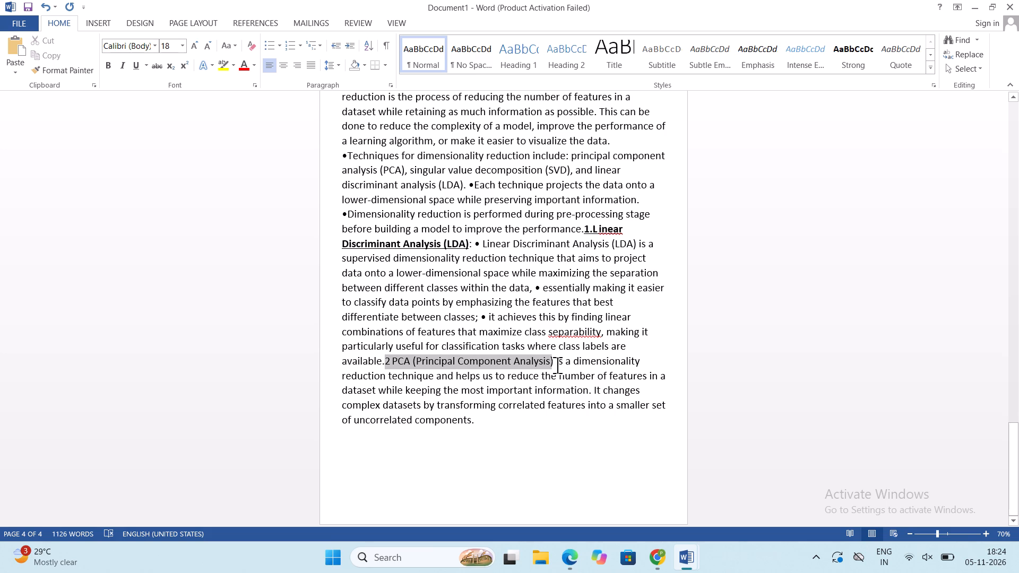
drag(557, 365, 548, 364)
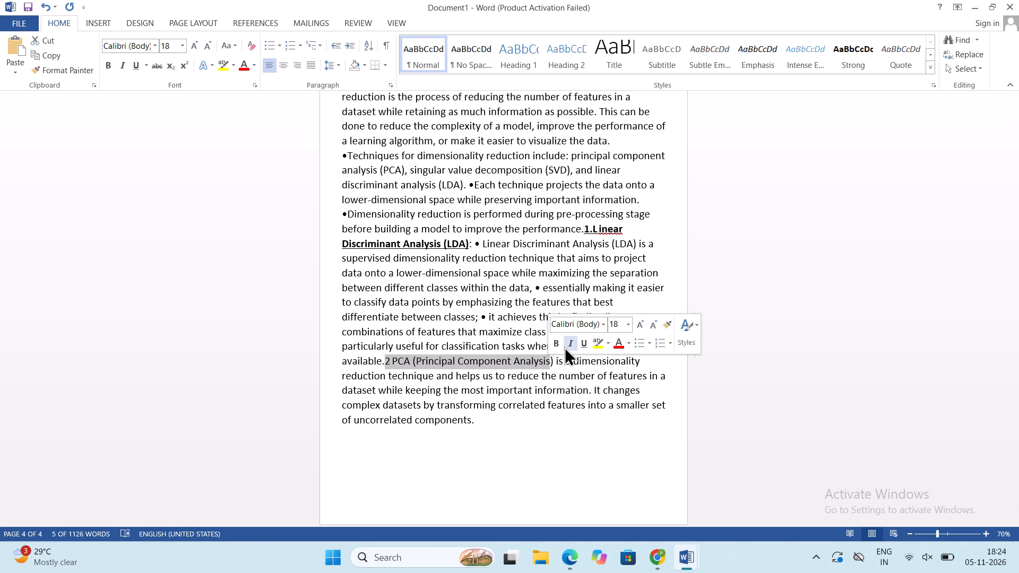
click(562, 346)
click(583, 343)
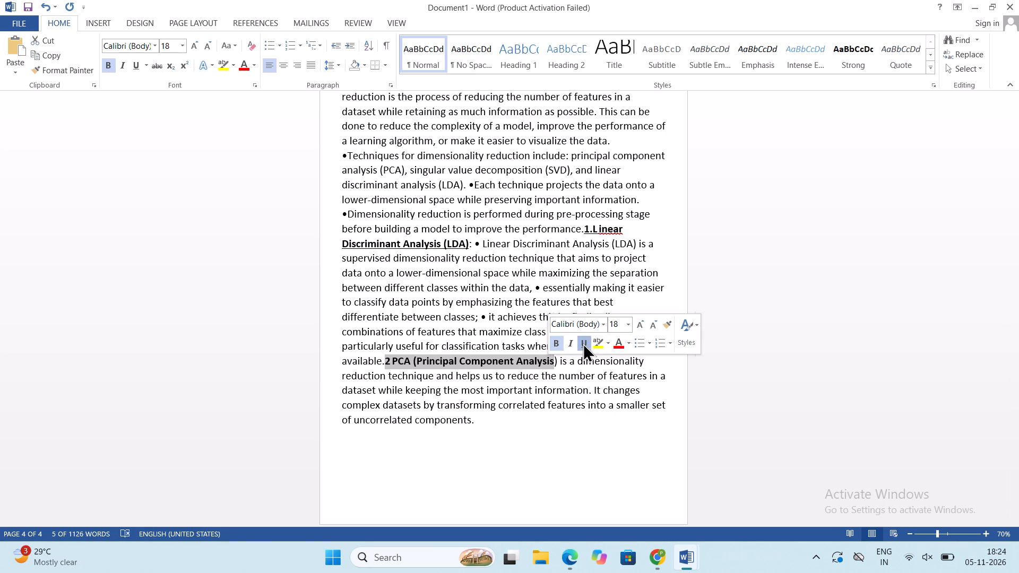
Show the open Word documents for switching to another one.
click(676, 543)
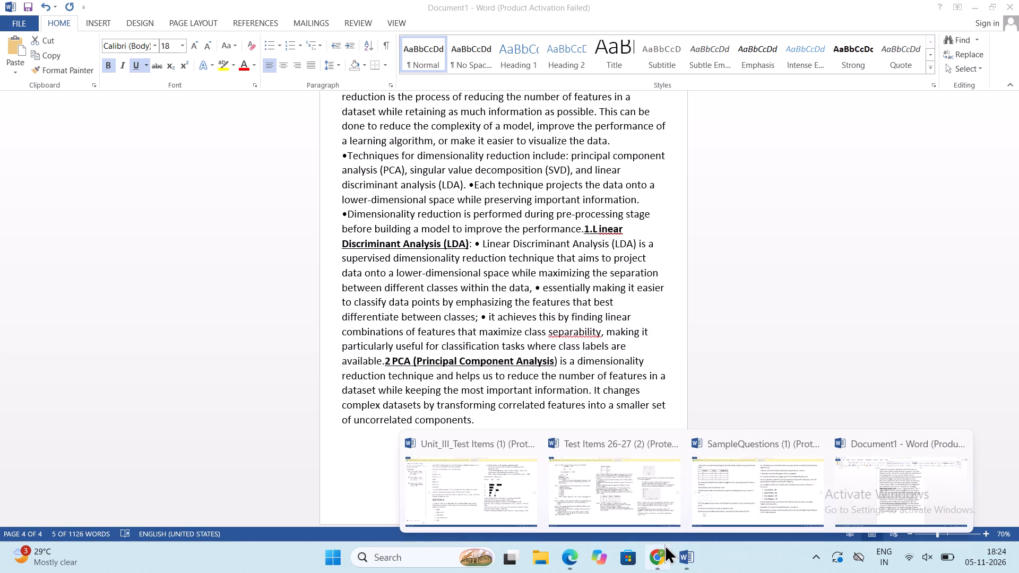
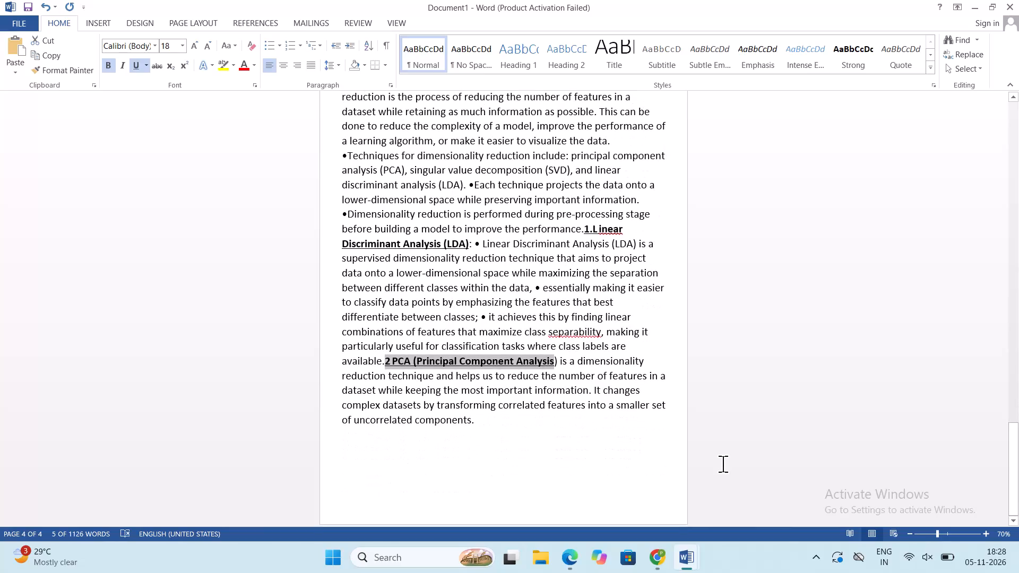
Place the insertion point at the end of the PCA paragraph, after "uncorrelated components.".
click(497, 418)
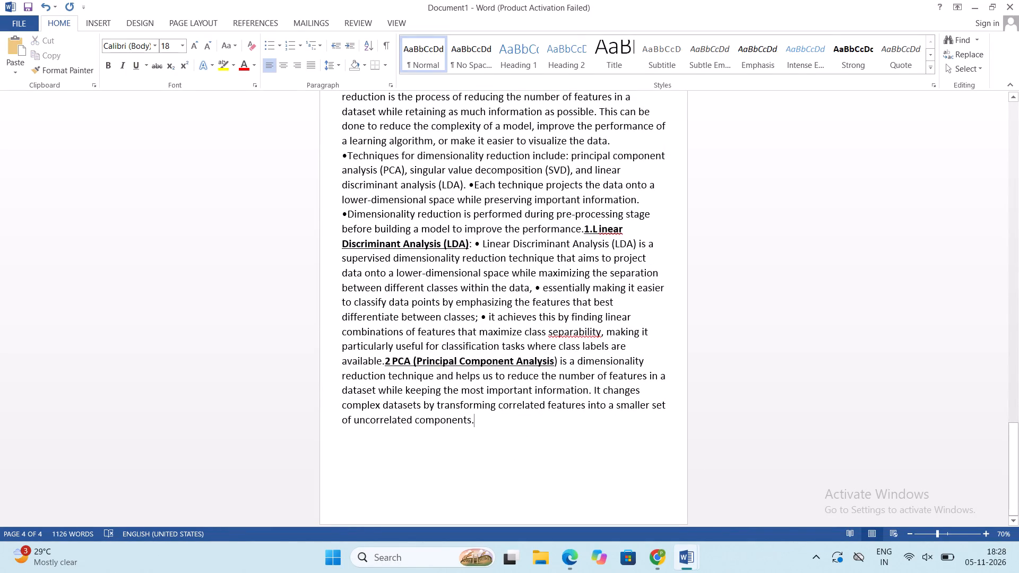
Make "3.Generalized Discriminant Analysis (GDA" in the dimensionality reduction methods list underlined and bold, leaving the closing parenthesis plain.
scroll(525, 279, up, 2)
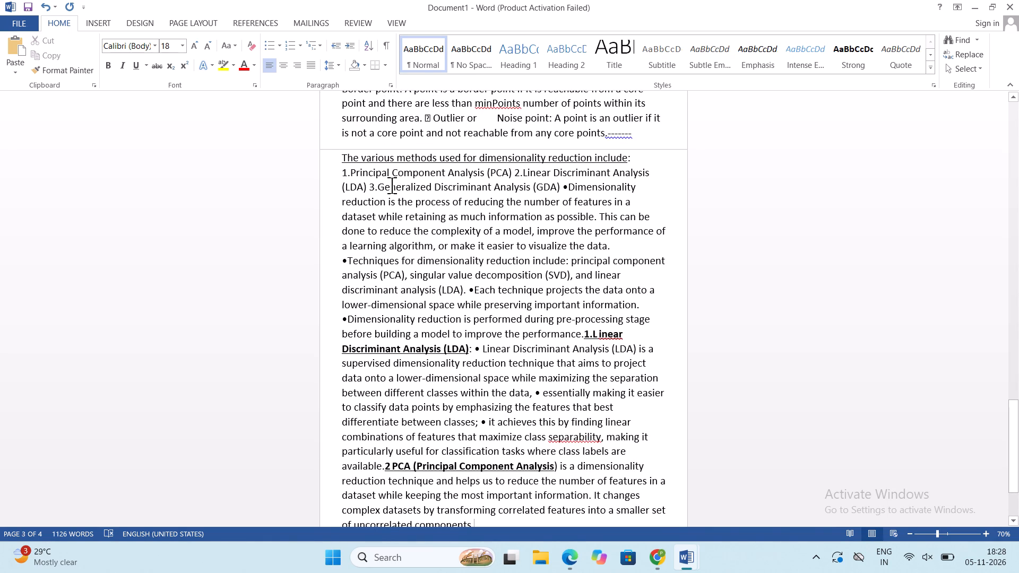
drag(369, 188, 524, 181)
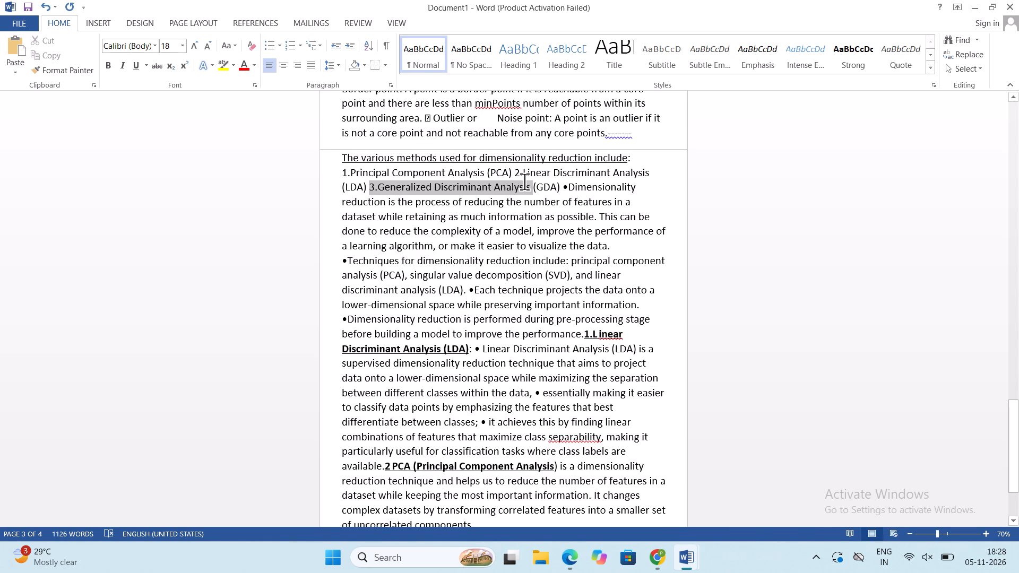
drag(524, 181, 554, 186)
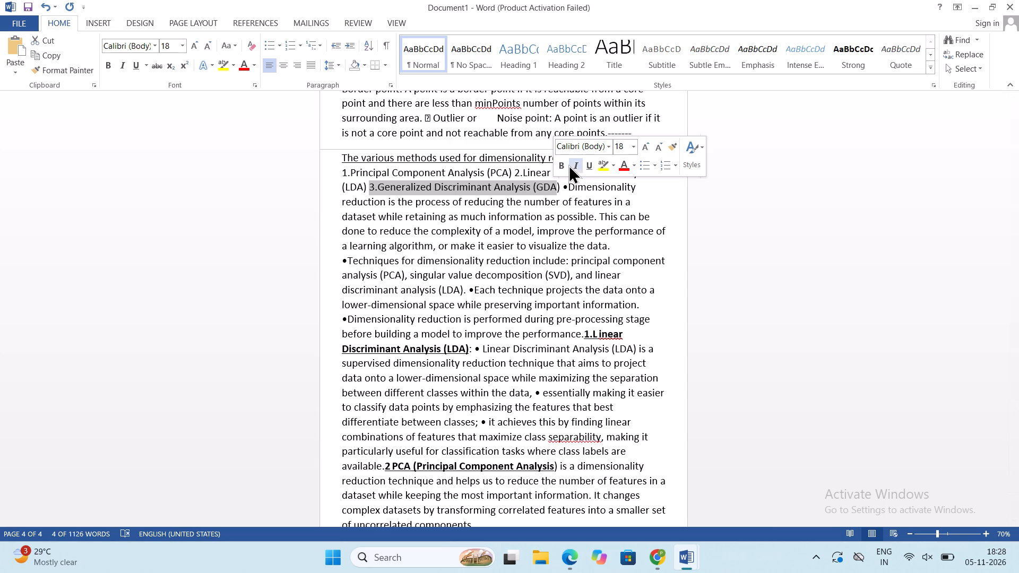
click(587, 163)
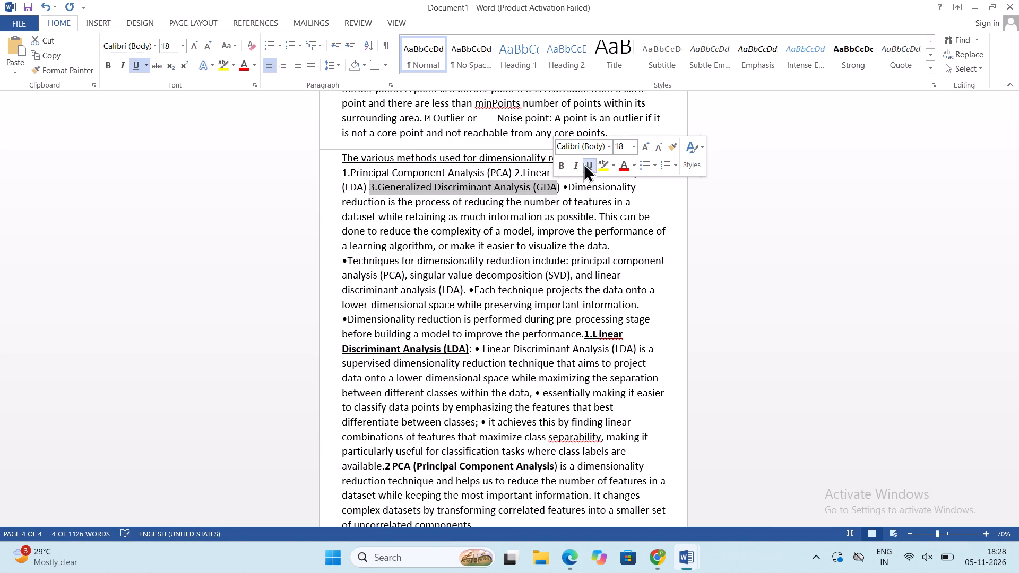
click(560, 163)
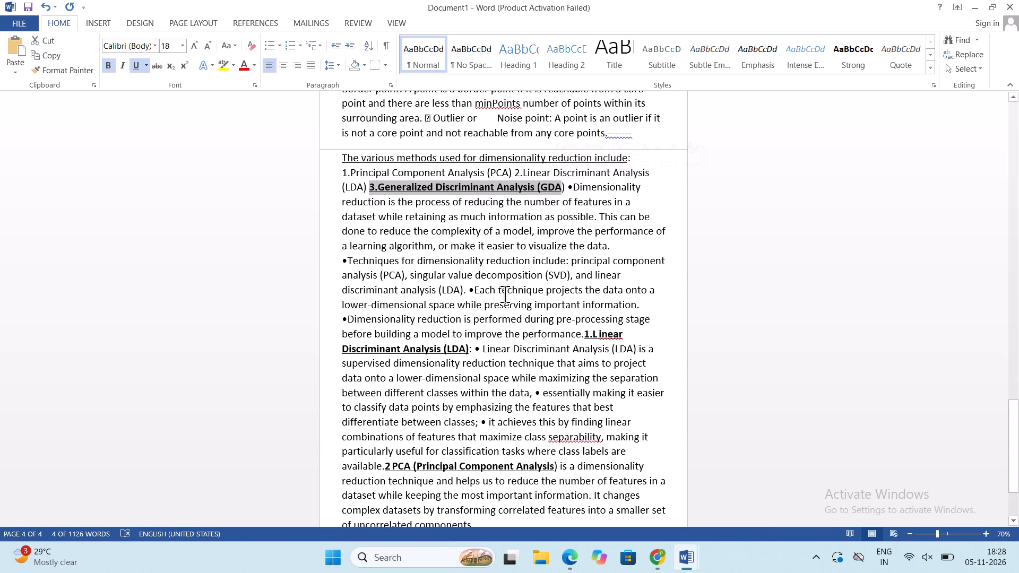
Place the insertion point at the end of the PCA paragraph, after "uncorrelated components.".
scroll(367, 263, down, 4)
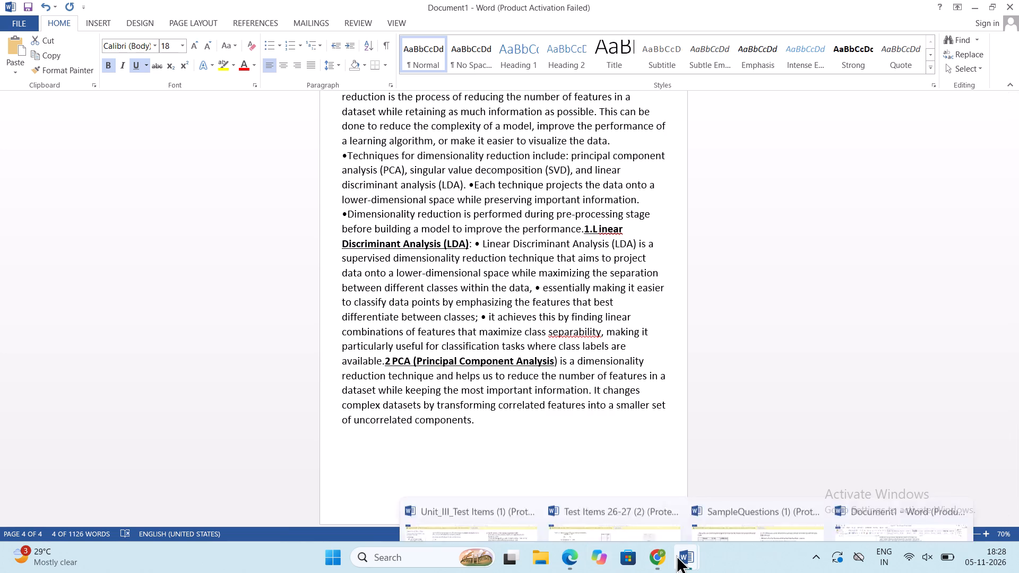
click(497, 414)
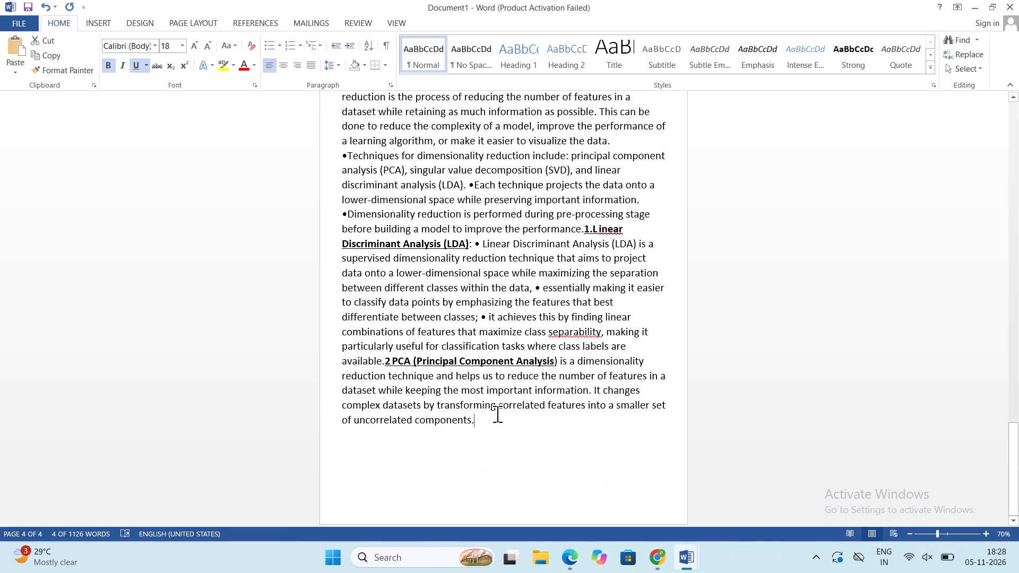
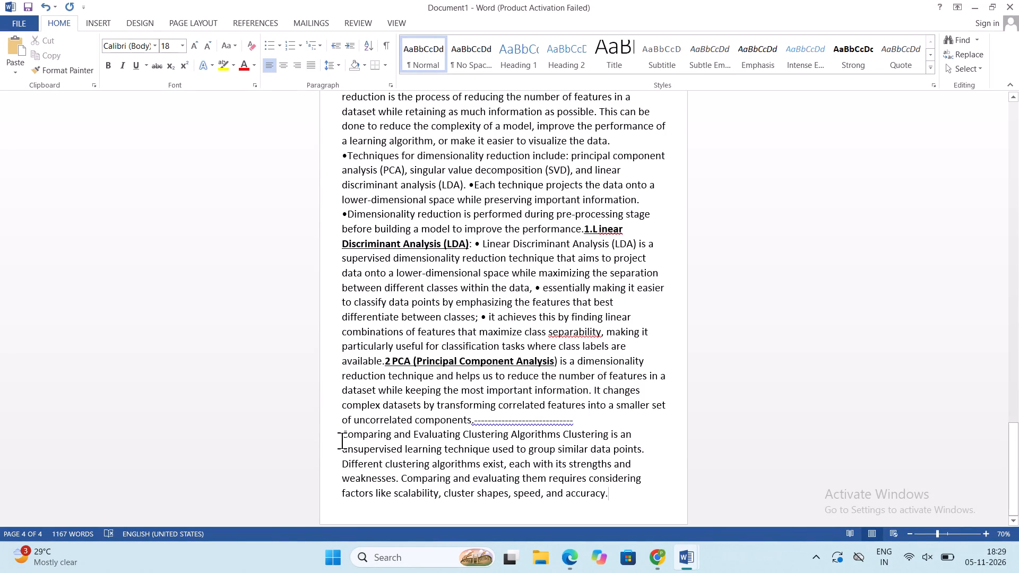
Make the run-in heading text "Comparing and Evaluating Clustering Algorithms" below the dashed line bold and underlined.
drag(340, 434, 565, 432)
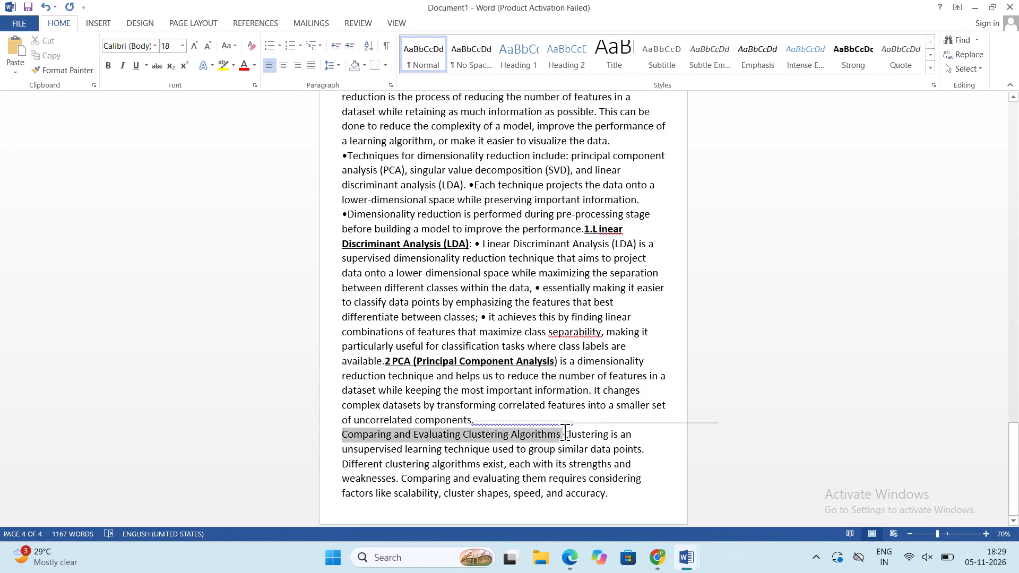
click(566, 401)
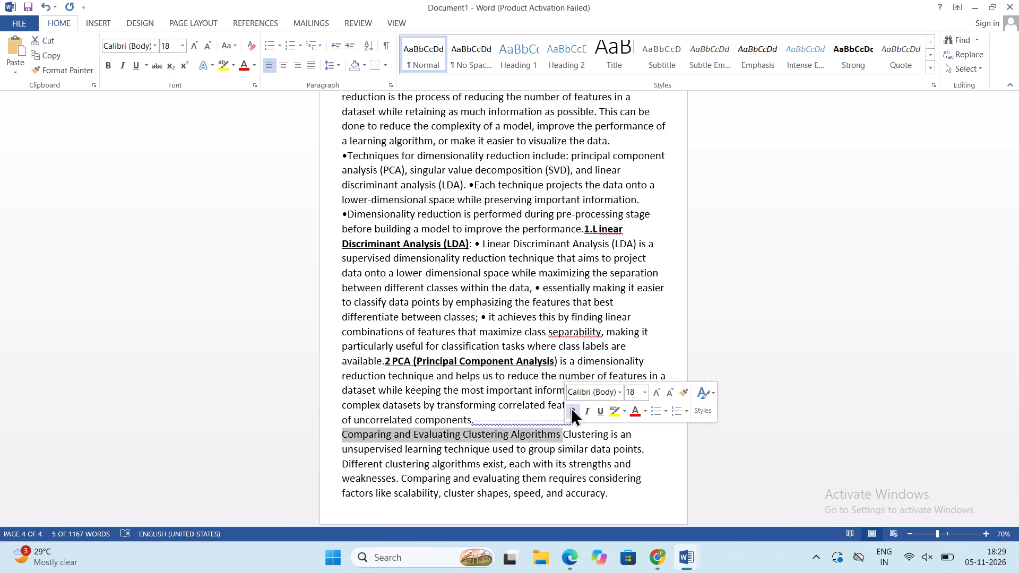
click(571, 407)
click(598, 408)
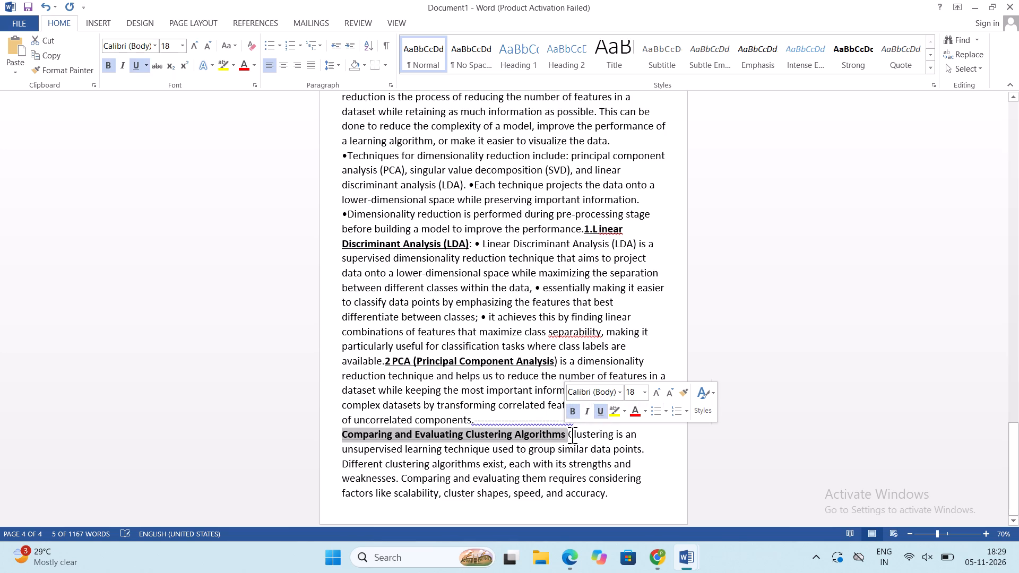
Insert a colon between the heading "Comparing and Evaluating Clustering Algorithms" and the word "Clustering" that starts its paragraph.
click(572, 435)
key(Left)
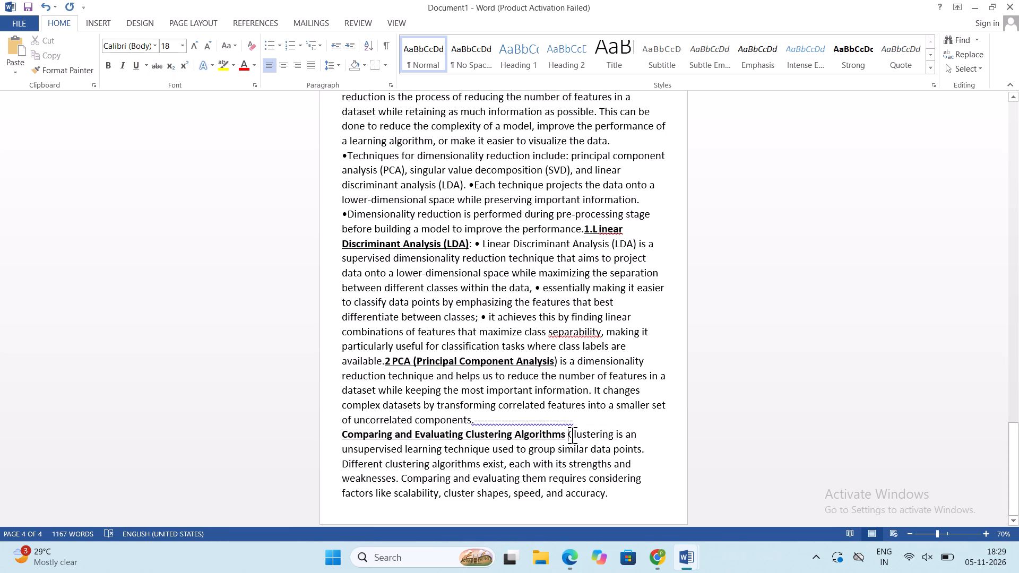
key(shift+colon)
Add a separator of eight hyphens after "speed, and accuracy." at the end of the clustering comparison paragraph, followed by a line break.
scroll(572, 435, down, 2)
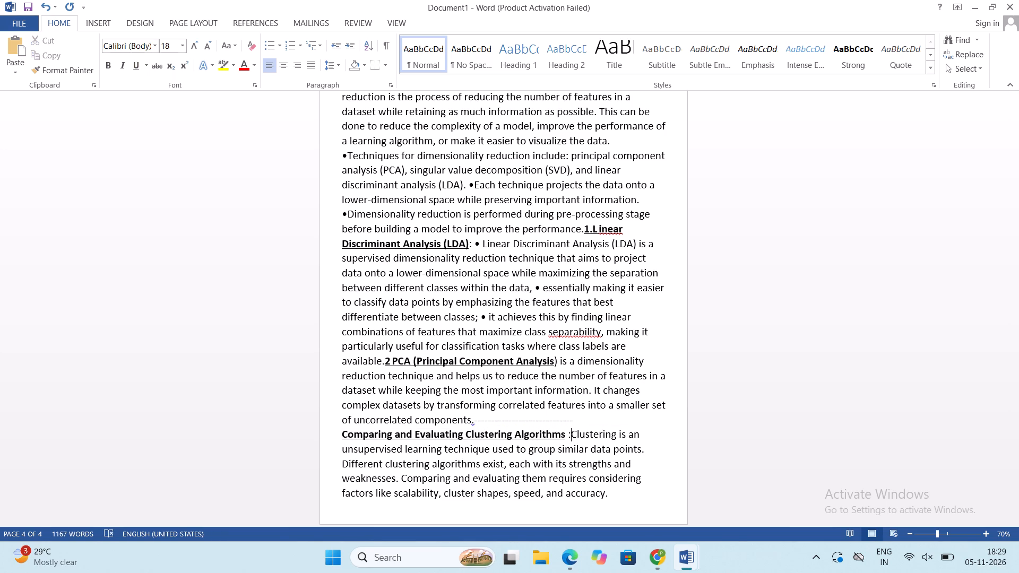
scroll(572, 435, down, 1)
click(628, 494)
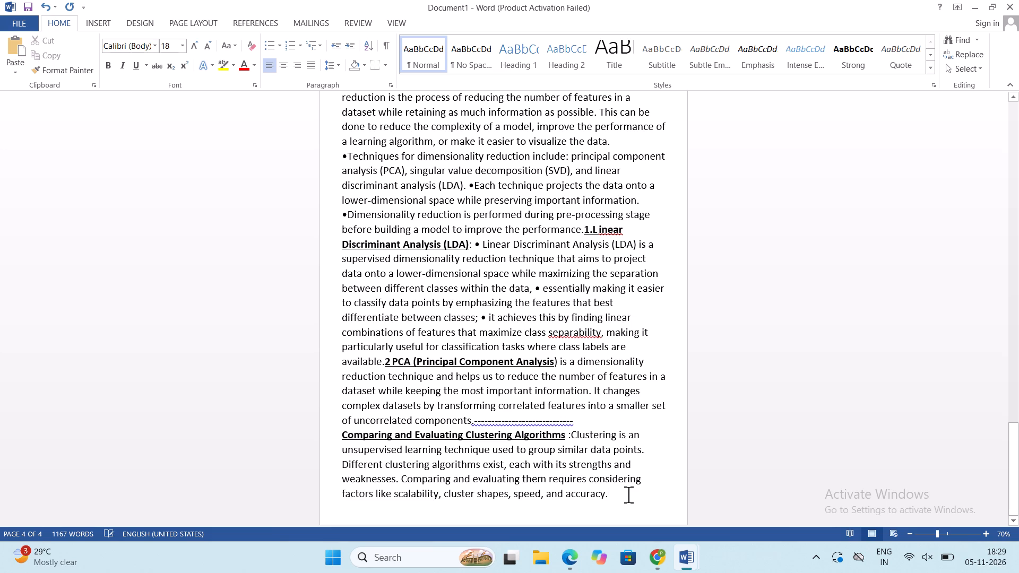
key(minus)
key(minus)
key(minus)
key(minus)
key(minus)
key(minus)
key(minus)
key(minus)
key(shift+Return)
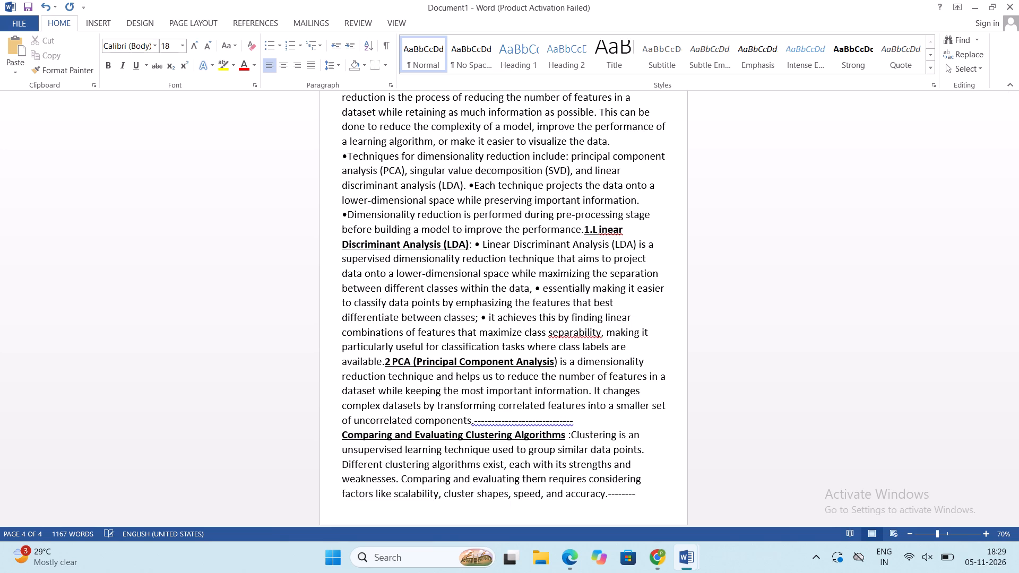
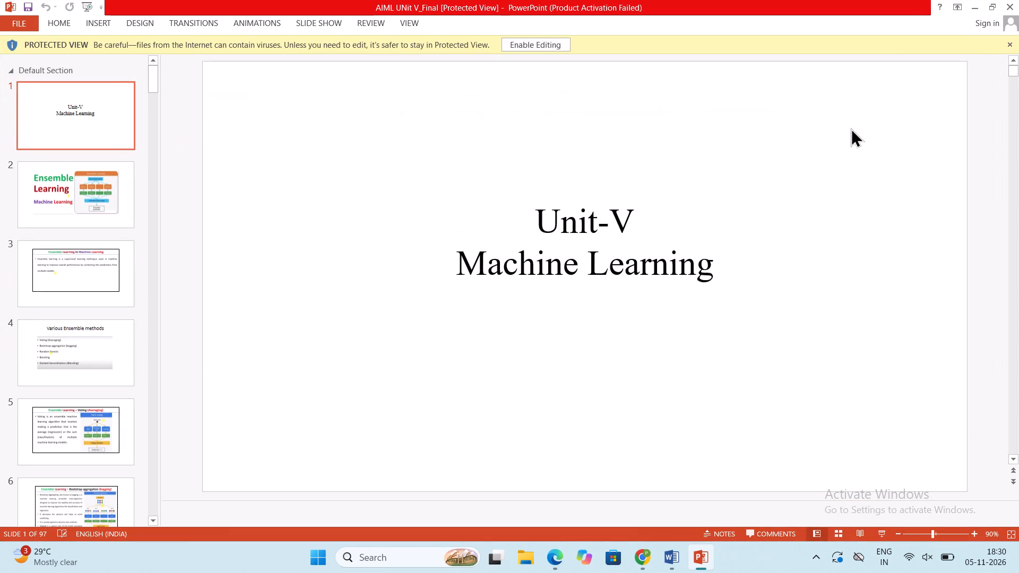
Look through slides 2 to 6 of the Unit-V Machine Learning presentation for the ensemble learning definition and methods.
key(Down)
key(Down)
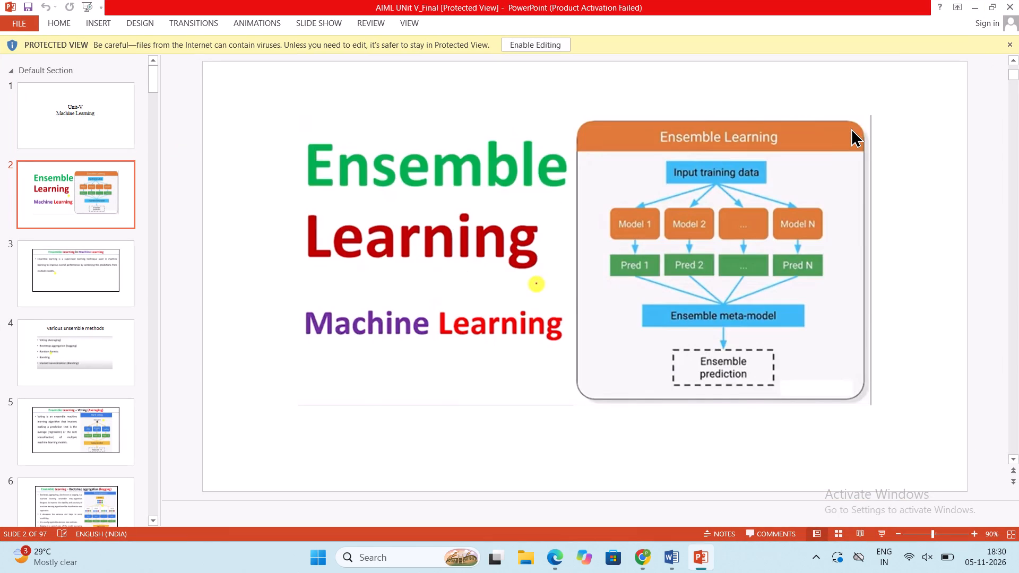
key(Down)
key(Down)
key(Down)
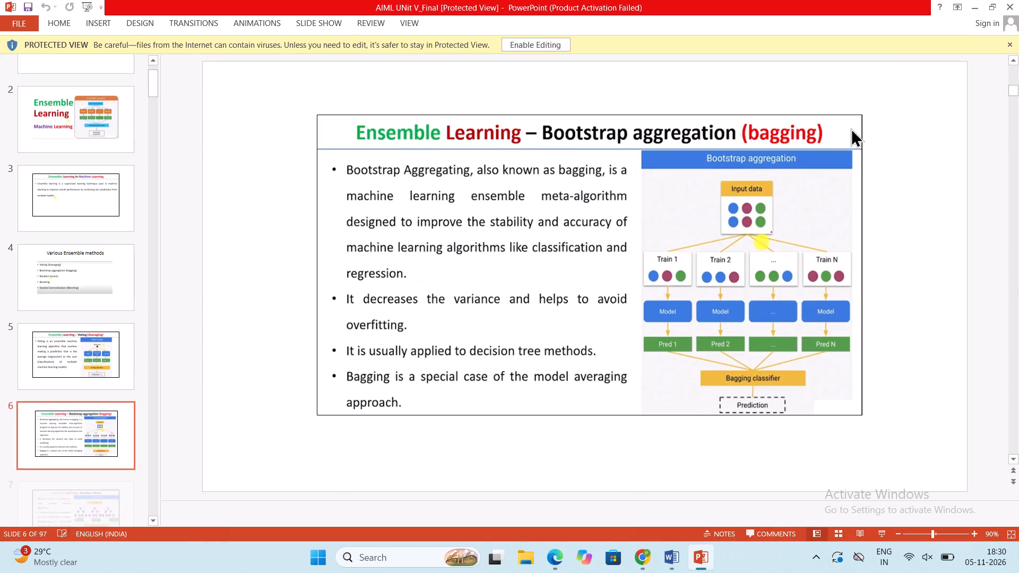
key(Up)
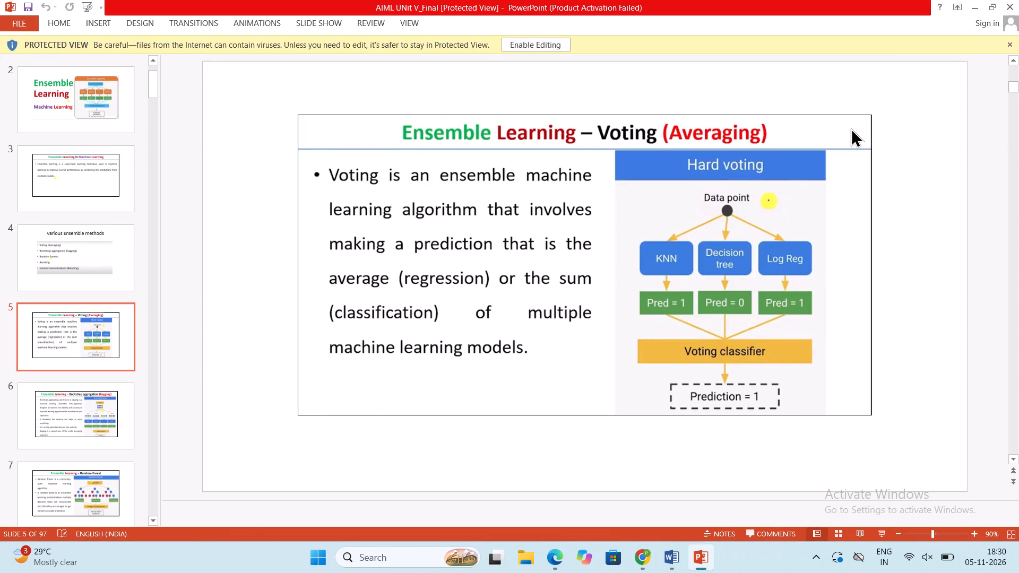
key(Up)
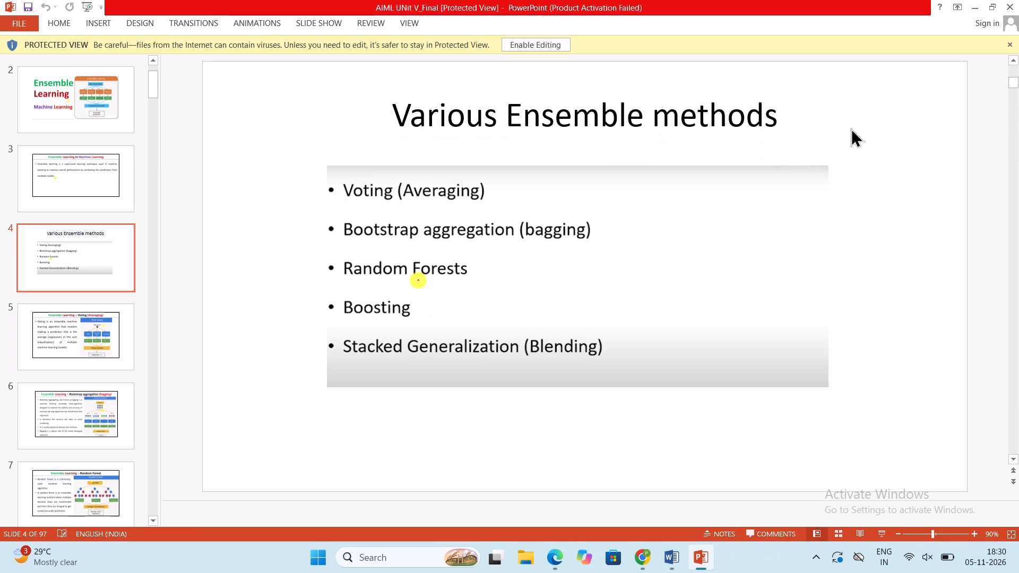
key(Up)
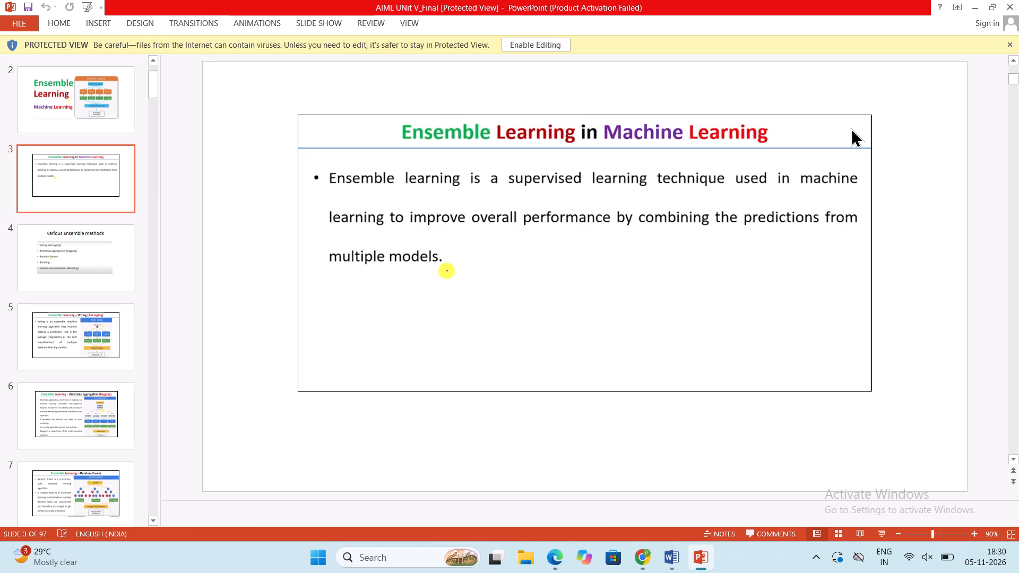
click(86, 163)
click(72, 91)
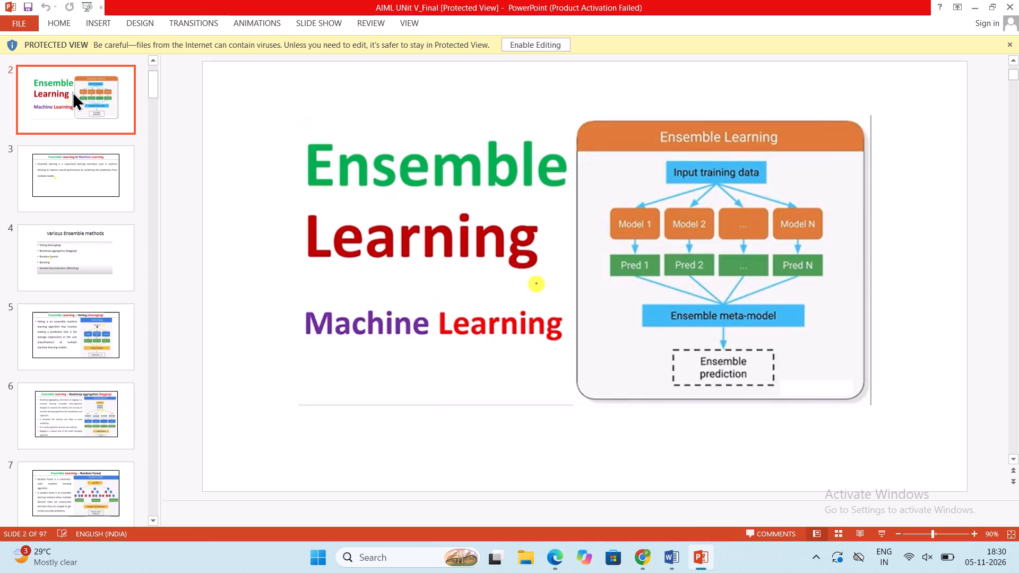
click(59, 178)
click(60, 248)
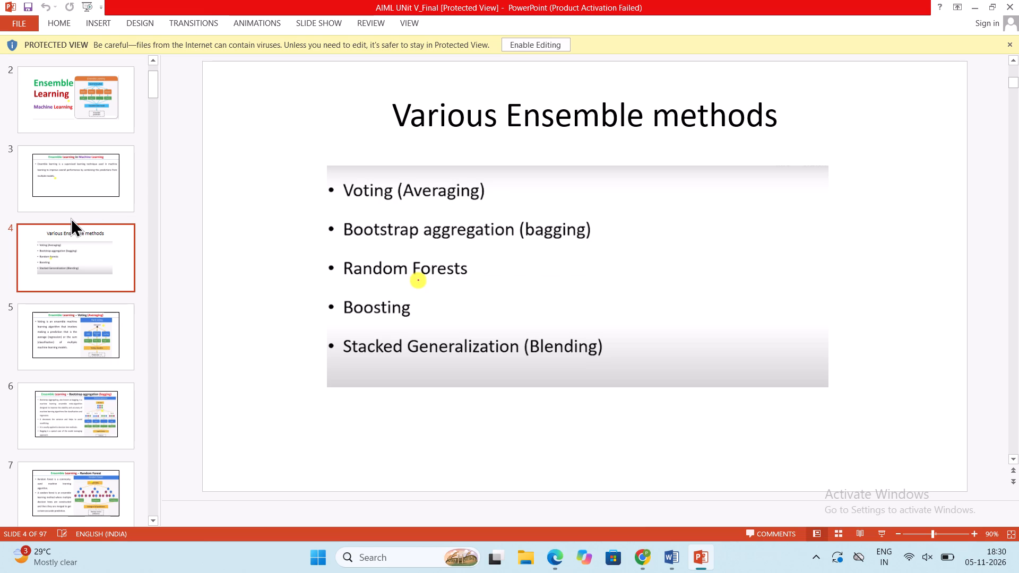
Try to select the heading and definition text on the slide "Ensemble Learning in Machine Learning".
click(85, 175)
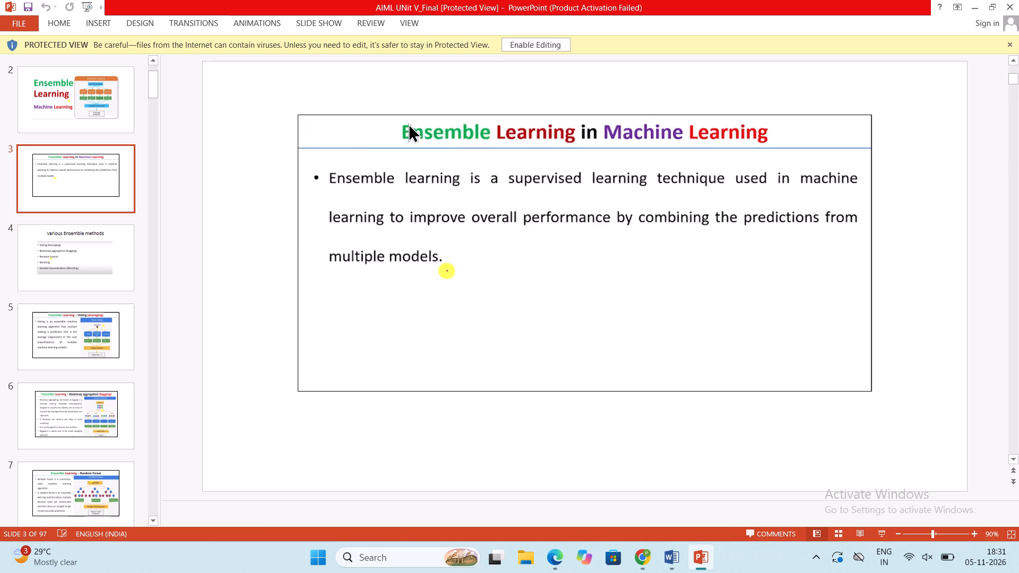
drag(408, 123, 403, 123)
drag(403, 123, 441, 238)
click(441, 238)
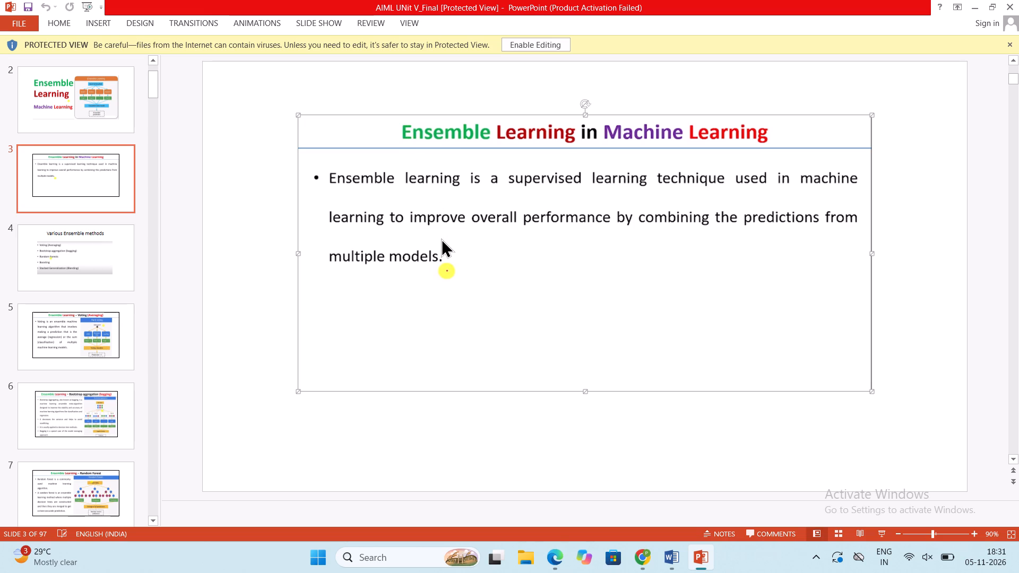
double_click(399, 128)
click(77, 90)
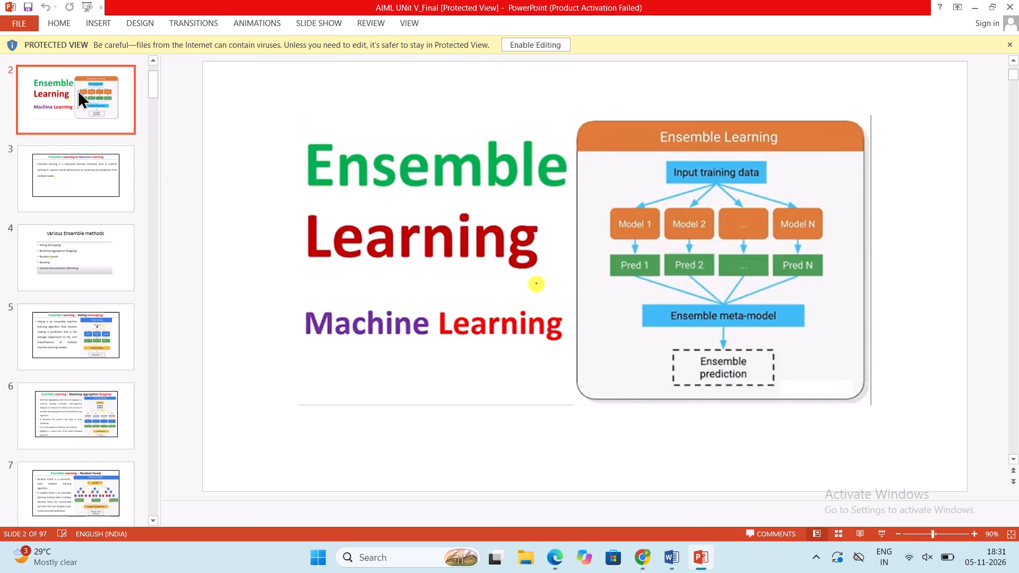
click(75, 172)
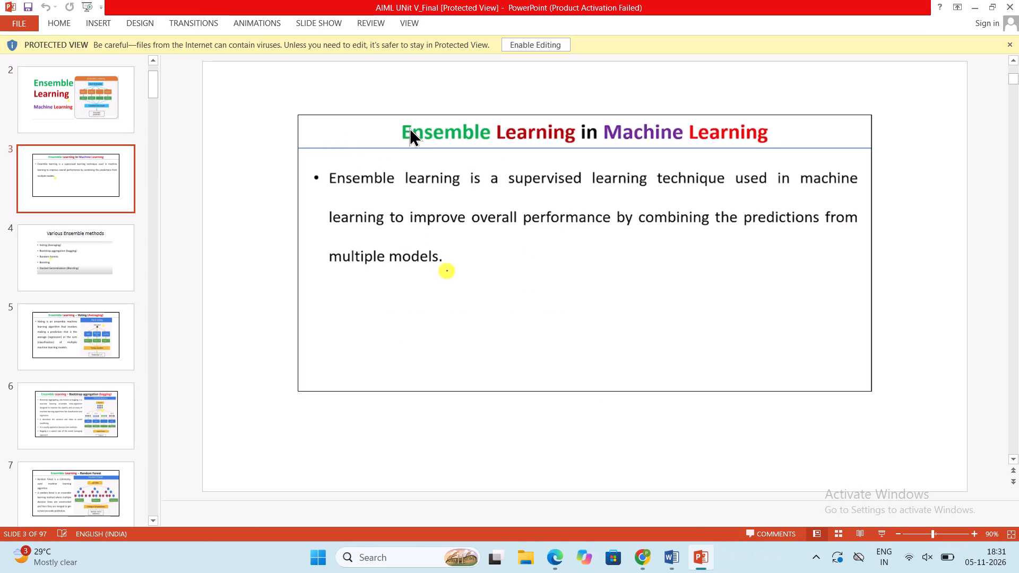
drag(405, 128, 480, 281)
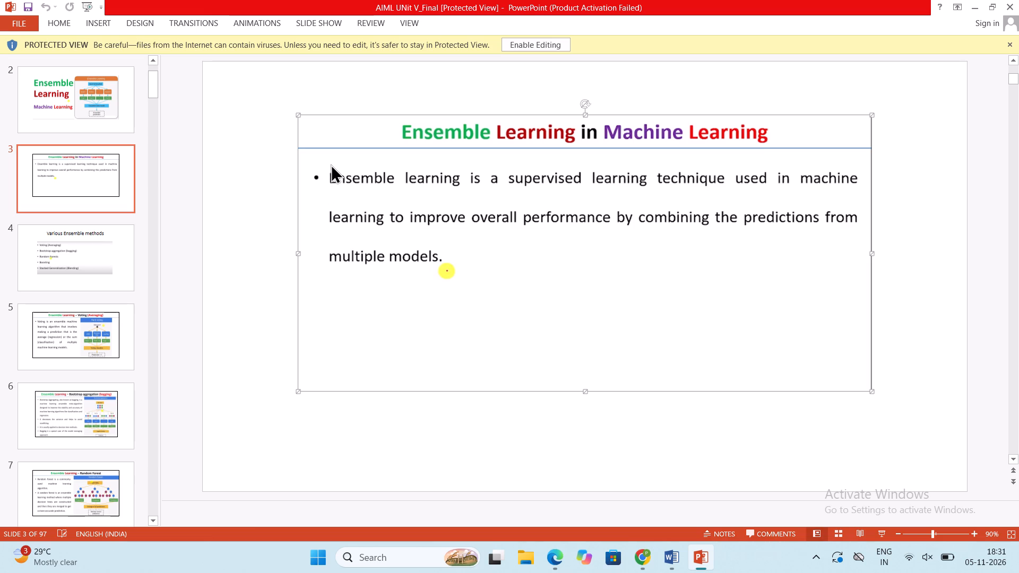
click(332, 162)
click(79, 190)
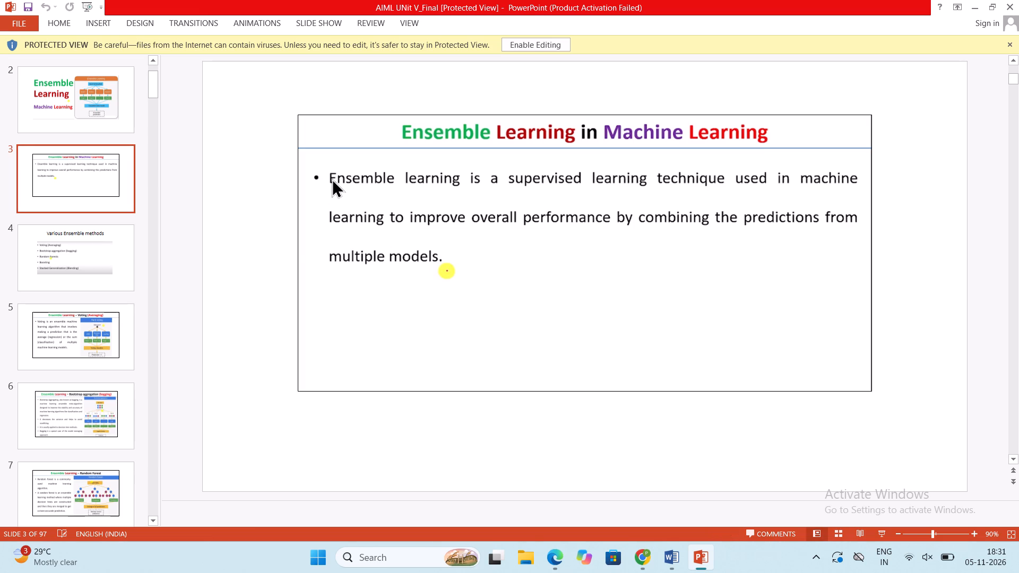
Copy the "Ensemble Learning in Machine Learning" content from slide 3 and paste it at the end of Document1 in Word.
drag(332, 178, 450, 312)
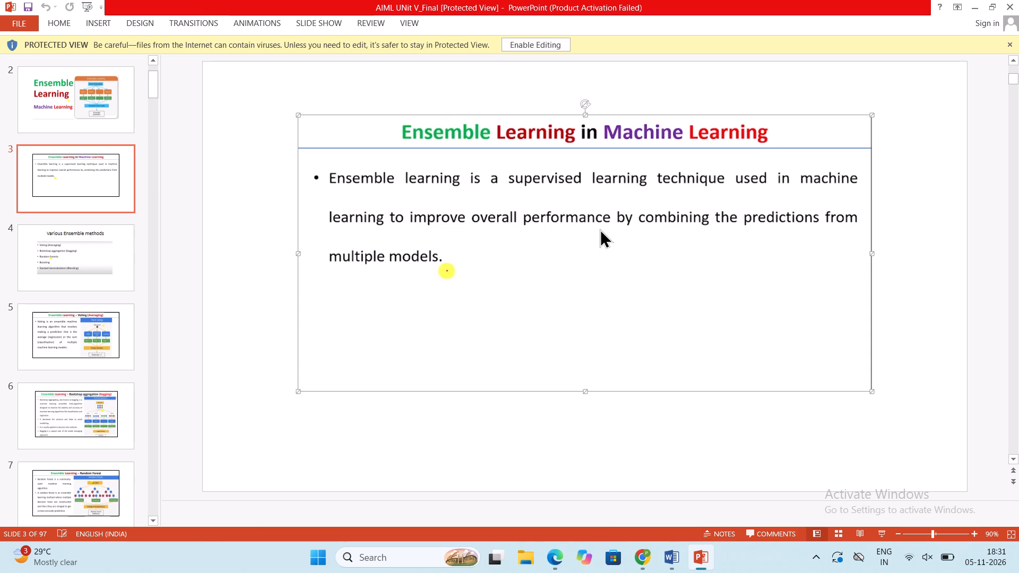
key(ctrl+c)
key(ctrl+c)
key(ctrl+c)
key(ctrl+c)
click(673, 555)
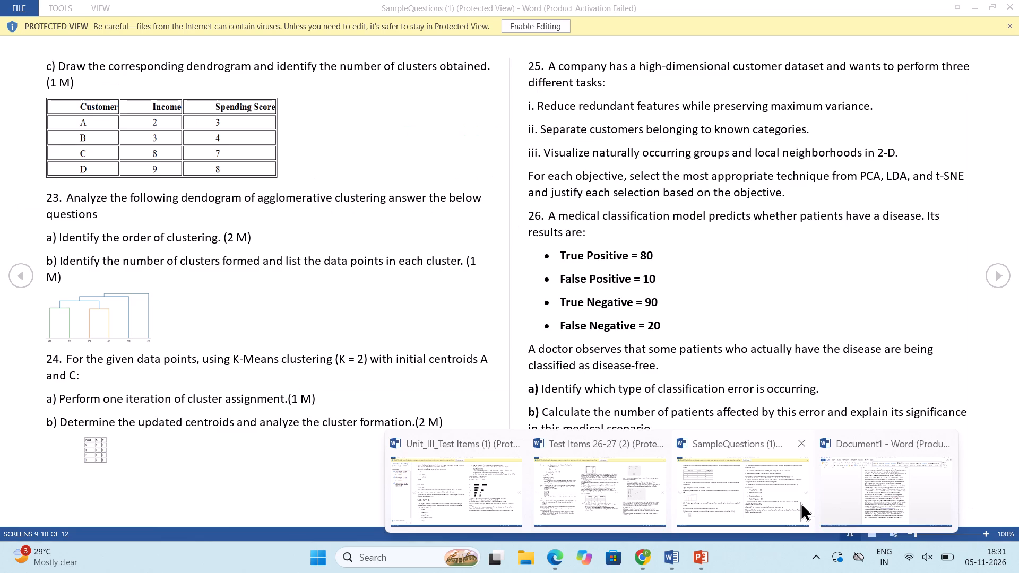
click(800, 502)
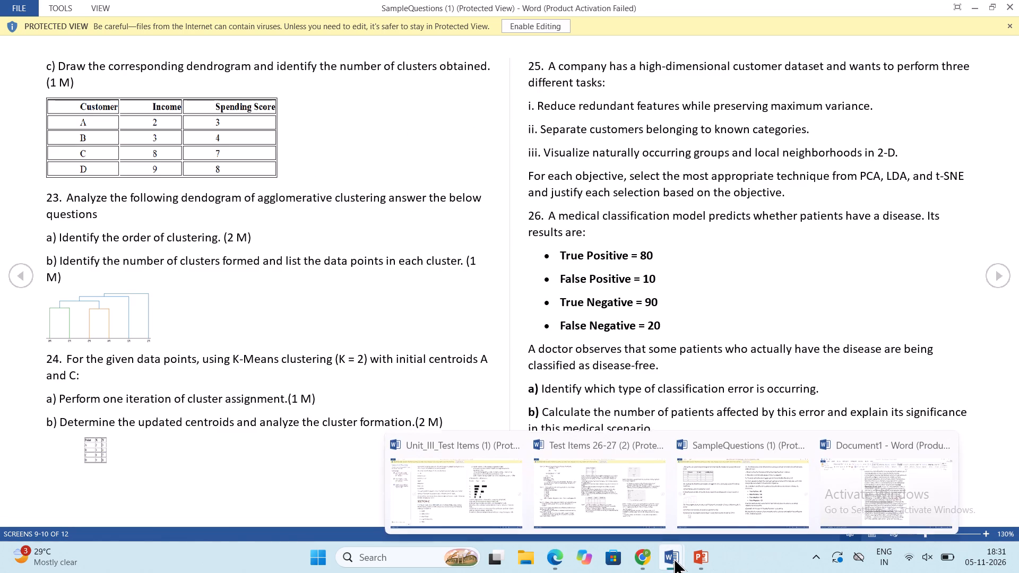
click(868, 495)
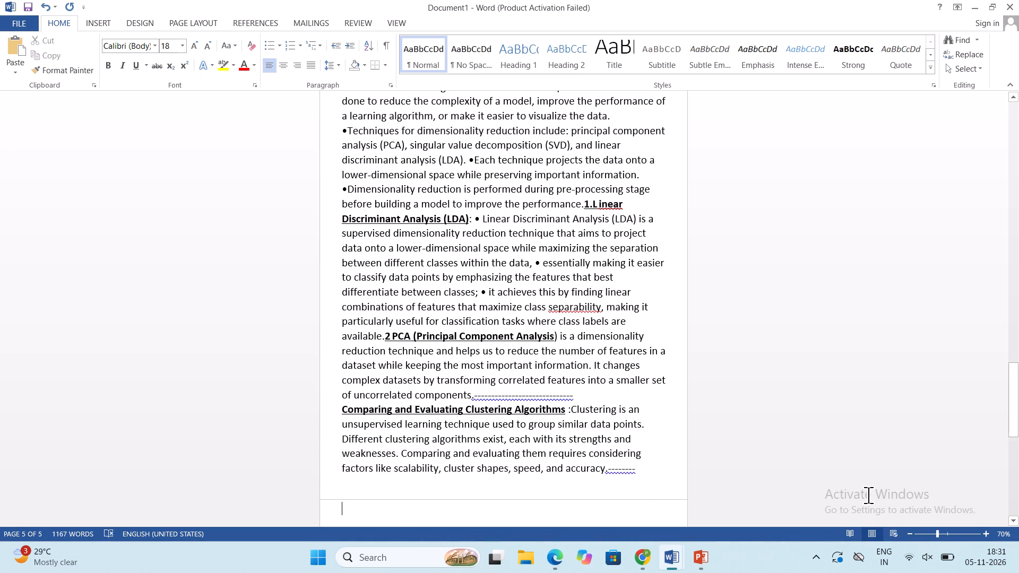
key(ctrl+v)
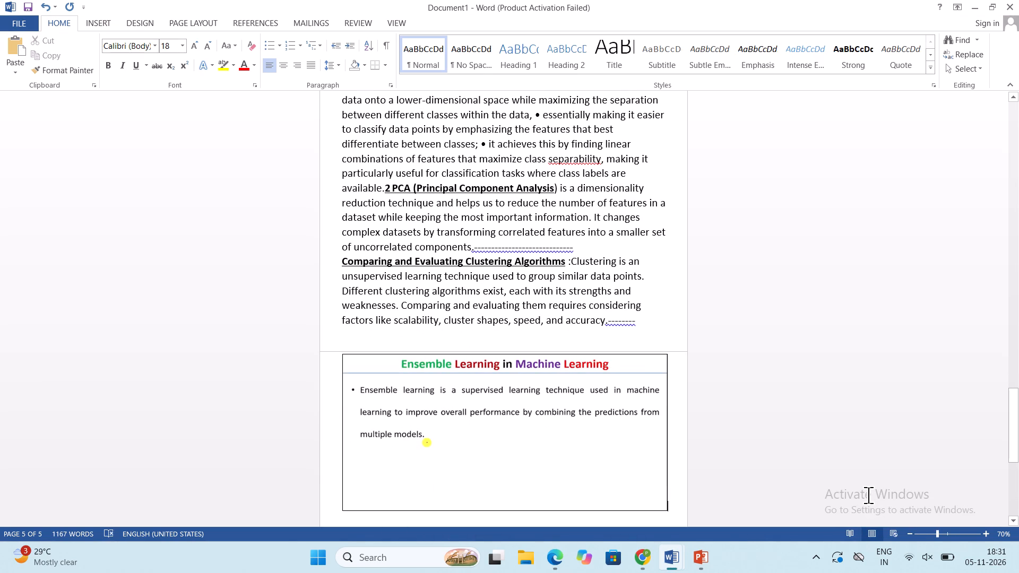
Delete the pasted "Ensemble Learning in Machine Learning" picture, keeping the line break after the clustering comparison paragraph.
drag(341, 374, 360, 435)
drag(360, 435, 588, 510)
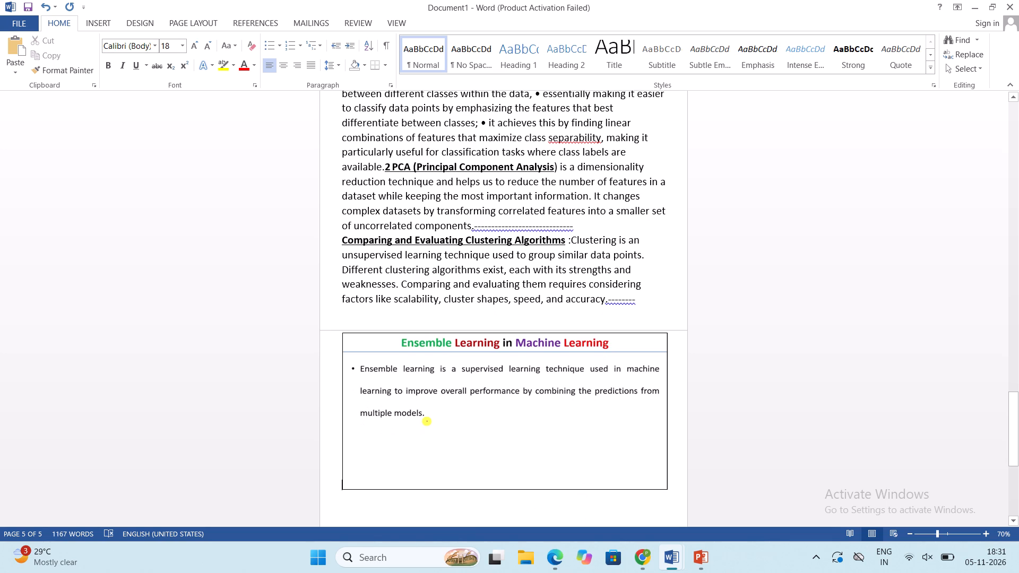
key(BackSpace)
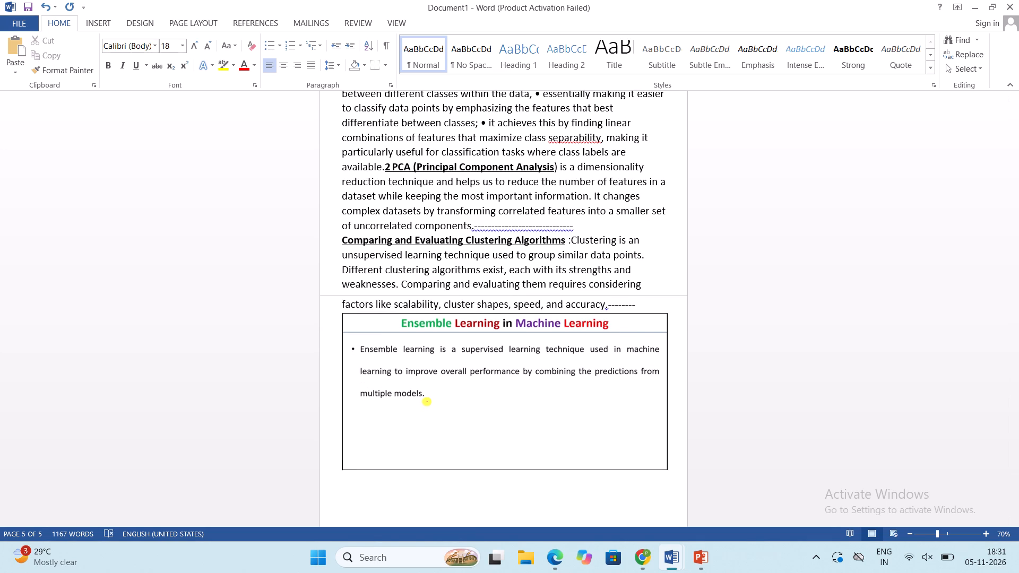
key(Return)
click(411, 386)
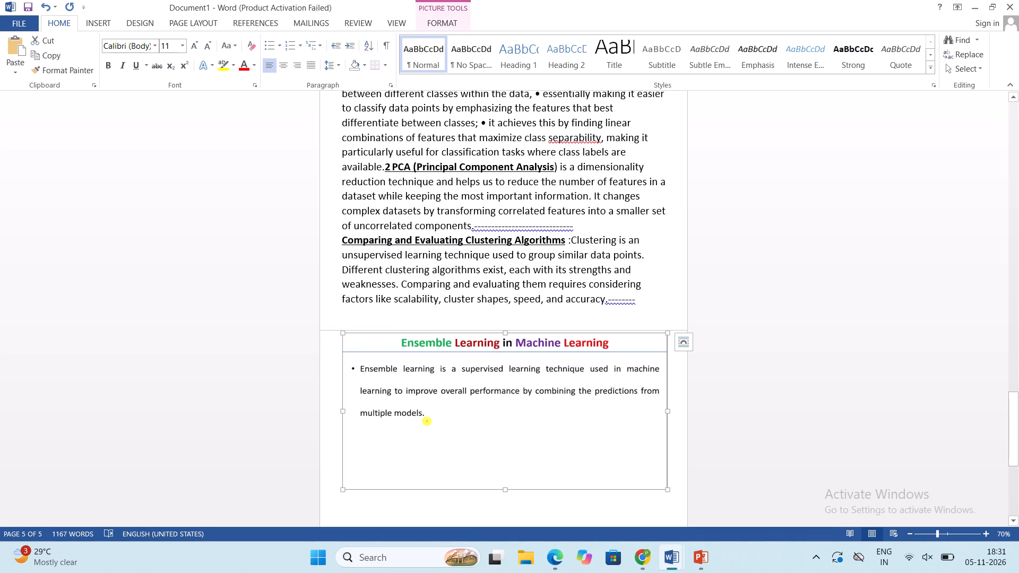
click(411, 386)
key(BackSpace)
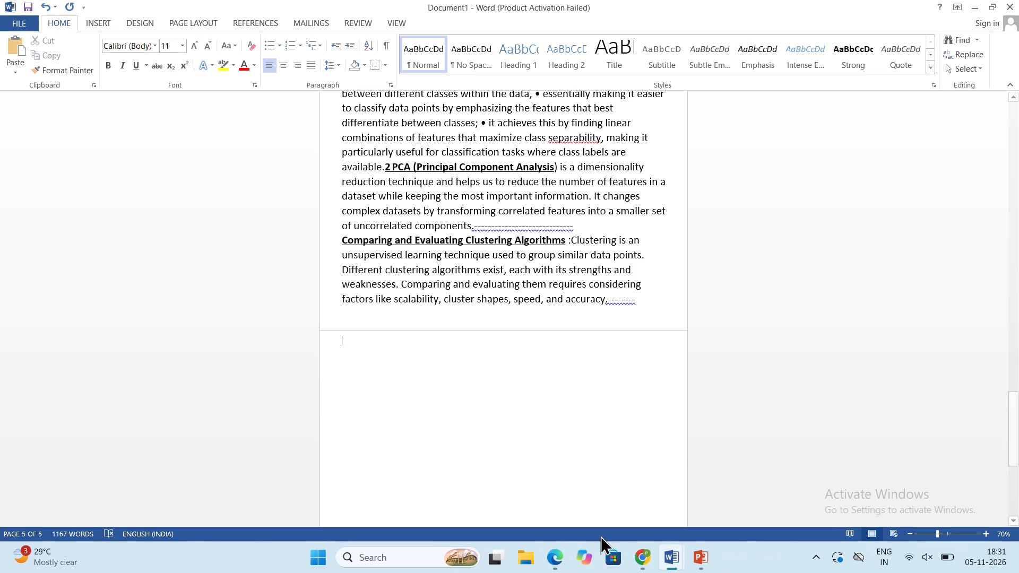
Switch back to the PowerPoint presentation and review slides 4 to 9 on voting, bagging, random forest and boosting.
click(711, 549)
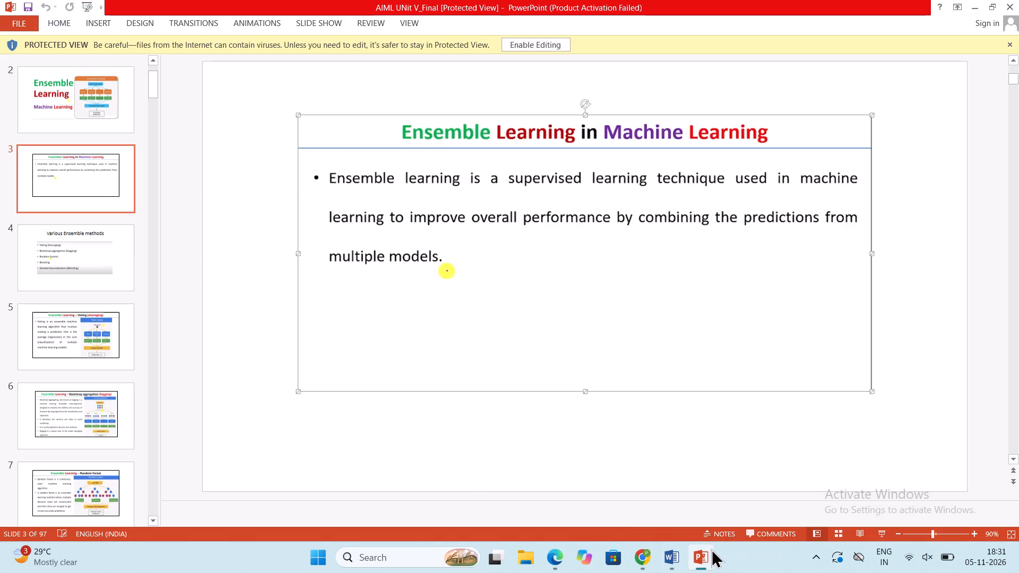
click(72, 316)
click(80, 256)
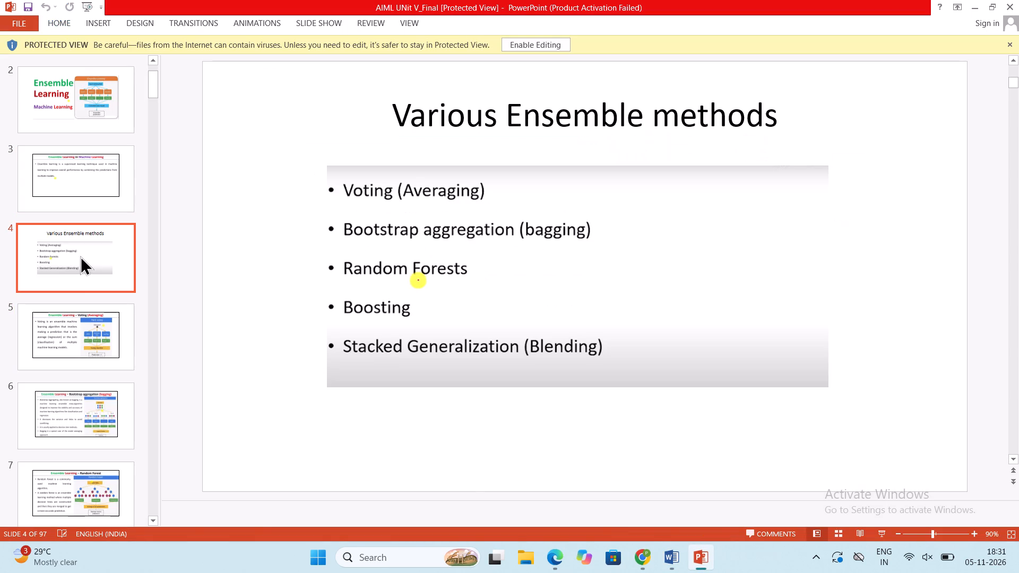
click(81, 305)
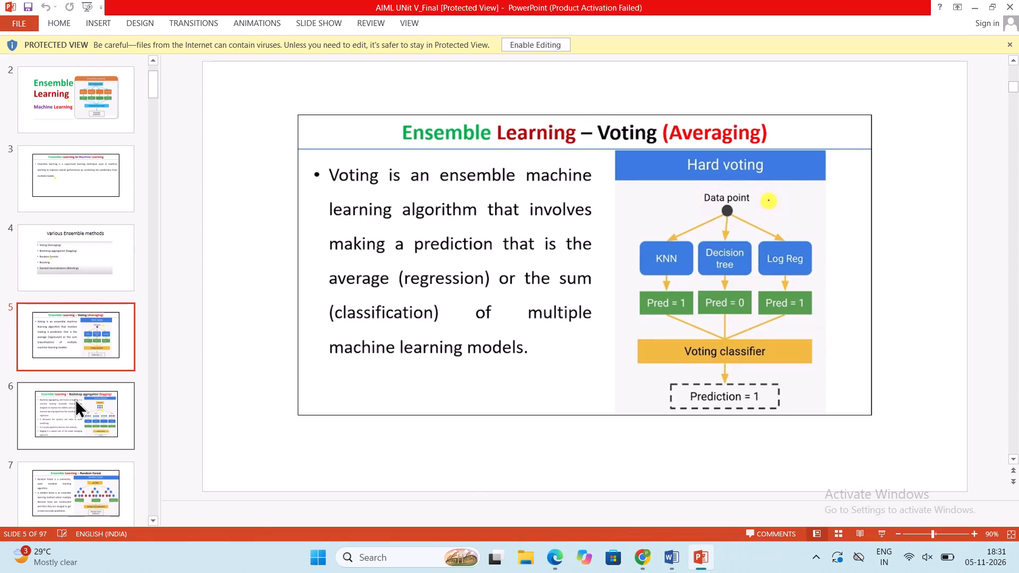
click(75, 398)
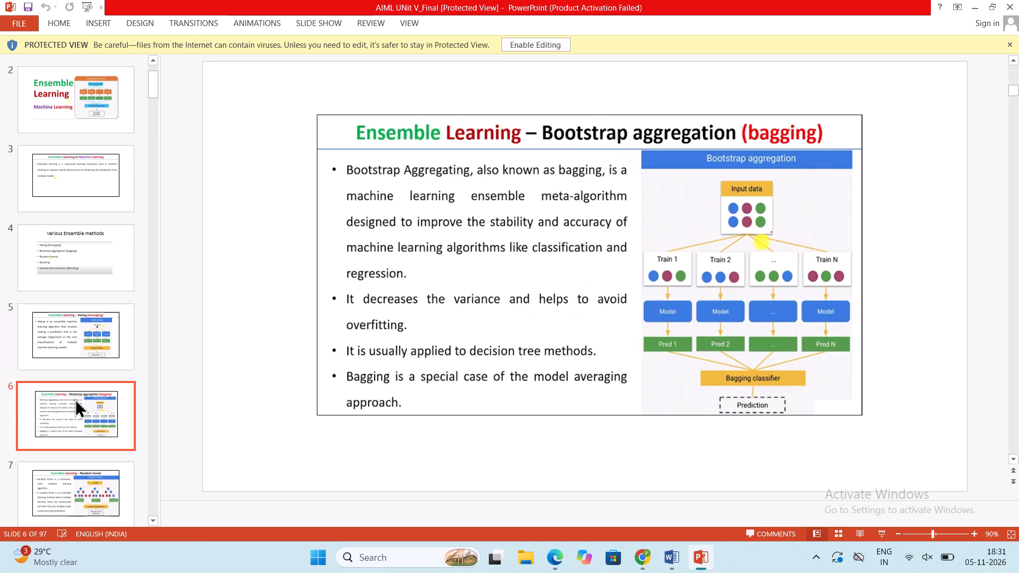
key(Down)
key(Down)
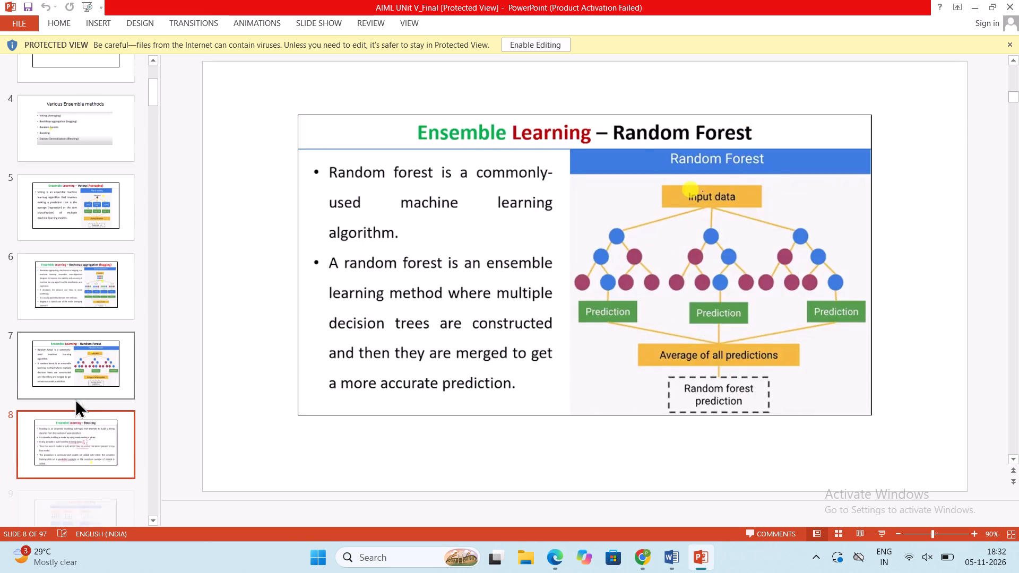
key(Down)
key(Up)
key(Down)
key(Down)
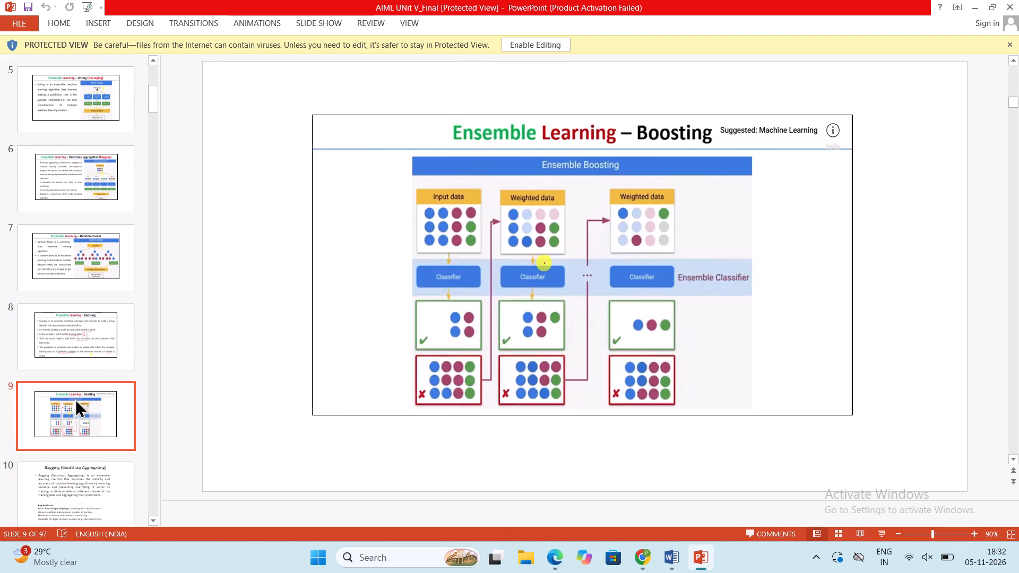
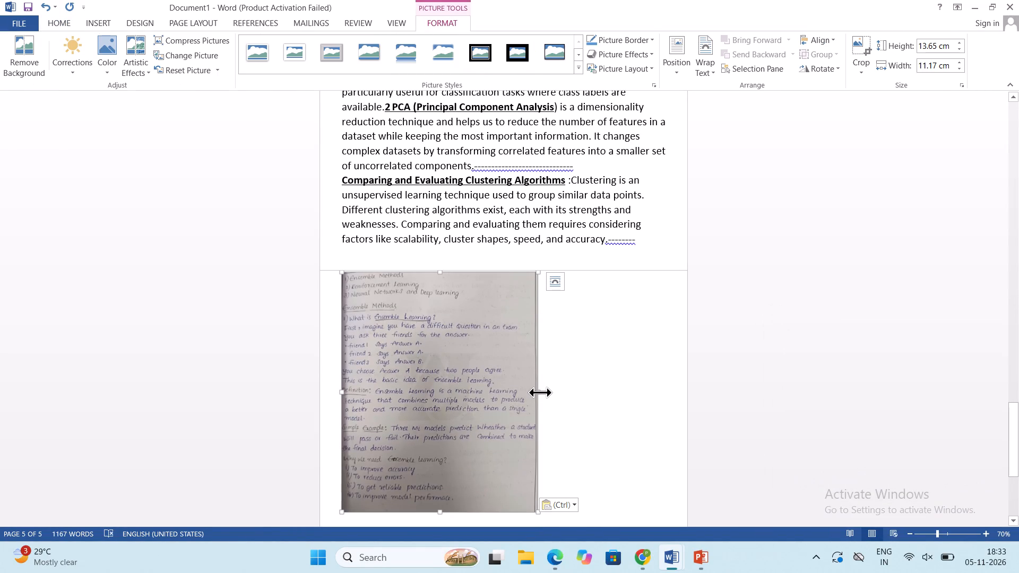
Narrow the handwritten ensemble methods notes picture below the clustering comparison paragraph to about 9.56 cm wide, keeping its height.
drag(537, 393, 509, 393)
scroll(509, 393, down, 1)
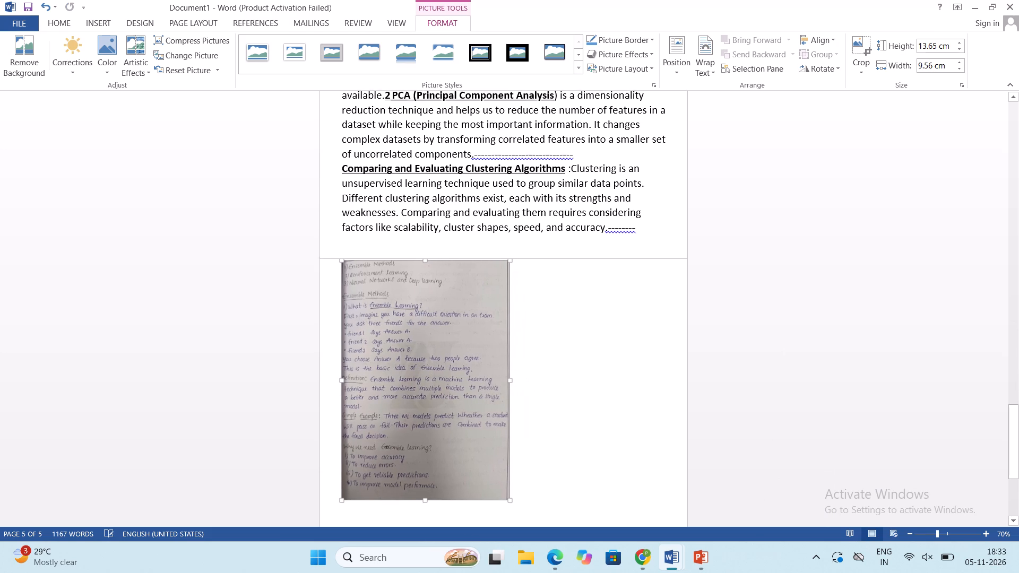
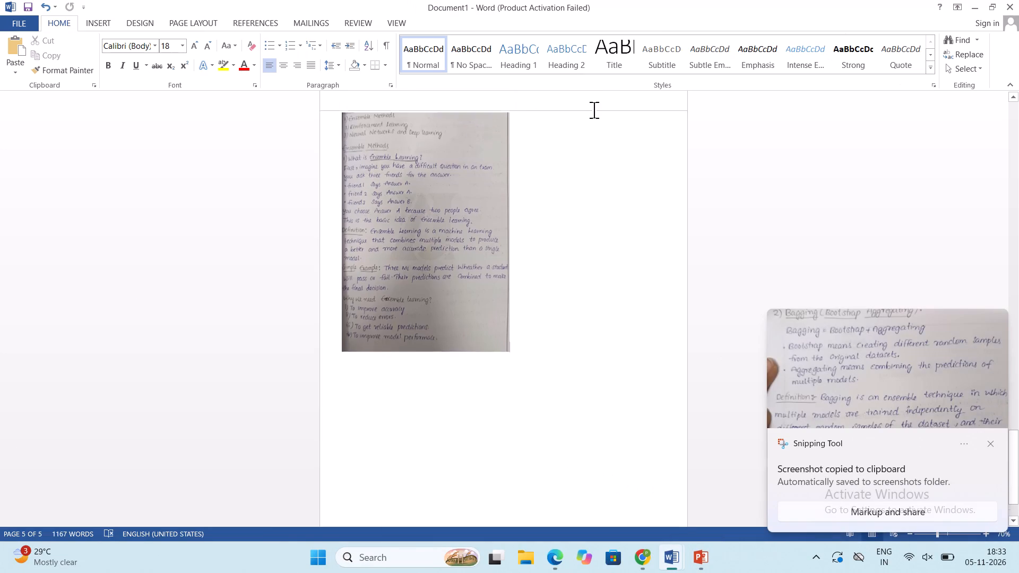
Paste the copied "Bagging (Bootstrap Aggregating)" handwritten notes screenshot after the Ensemble Methods notes picture at the end of the document.
scroll(594, 110, up, 1)
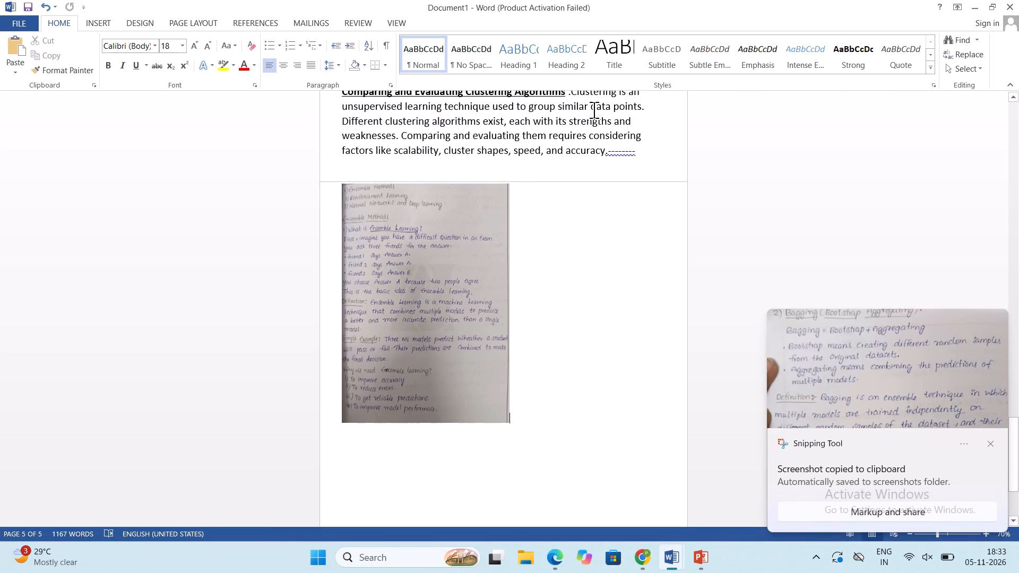
key(ctrl+v)
scroll(594, 110, up, 1)
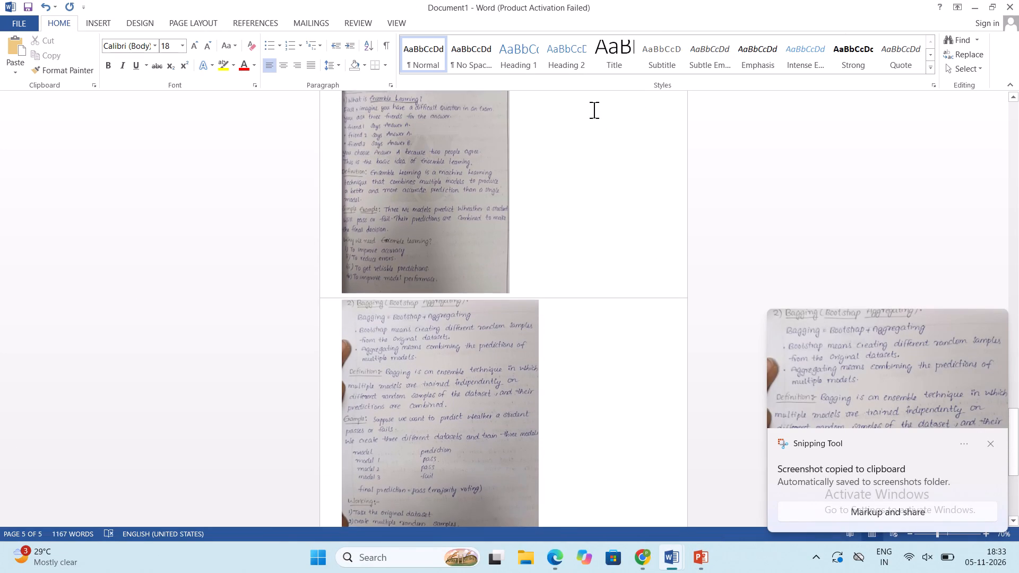
scroll(594, 110, up, 1)
scroll(546, 311, up, 3)
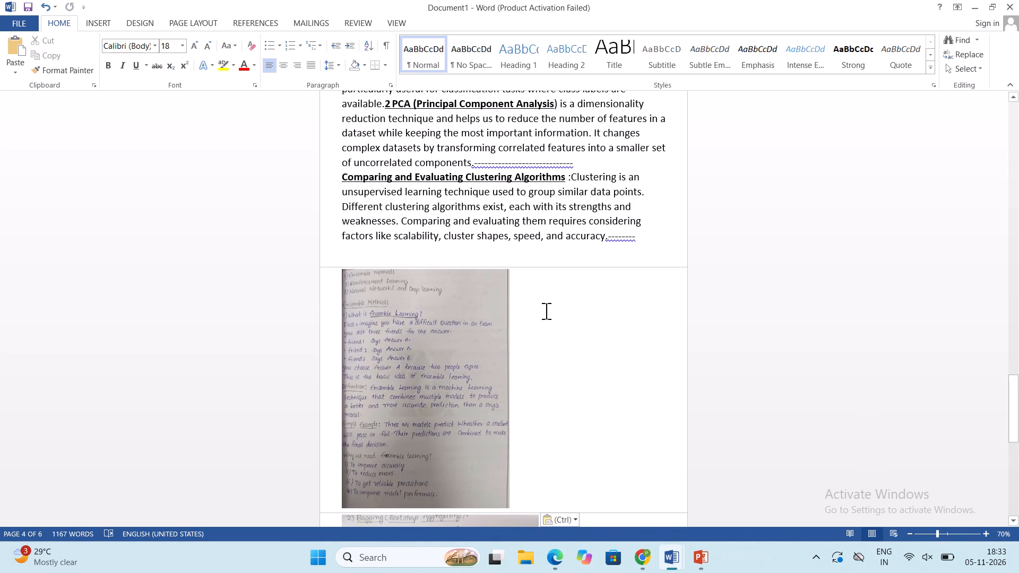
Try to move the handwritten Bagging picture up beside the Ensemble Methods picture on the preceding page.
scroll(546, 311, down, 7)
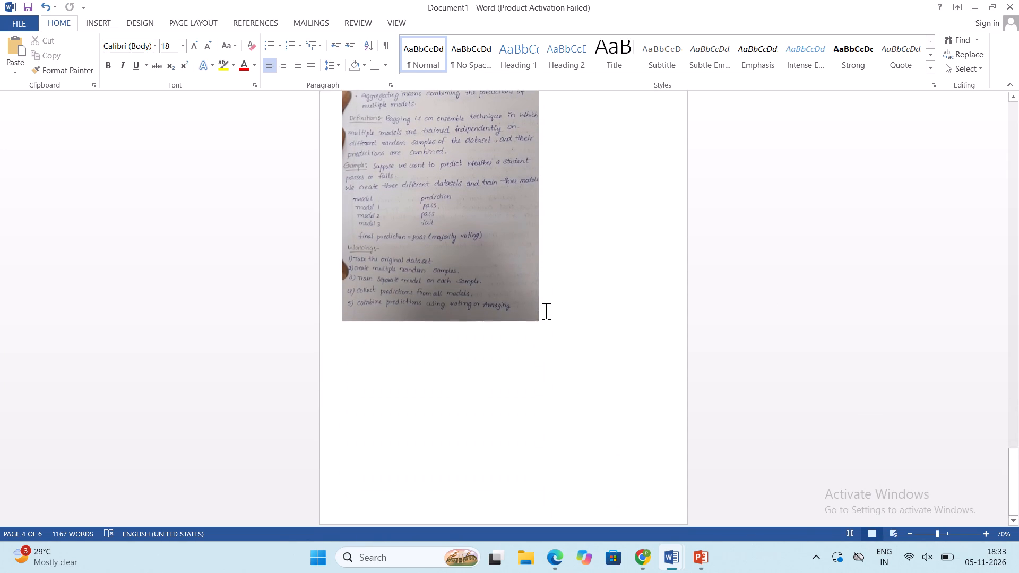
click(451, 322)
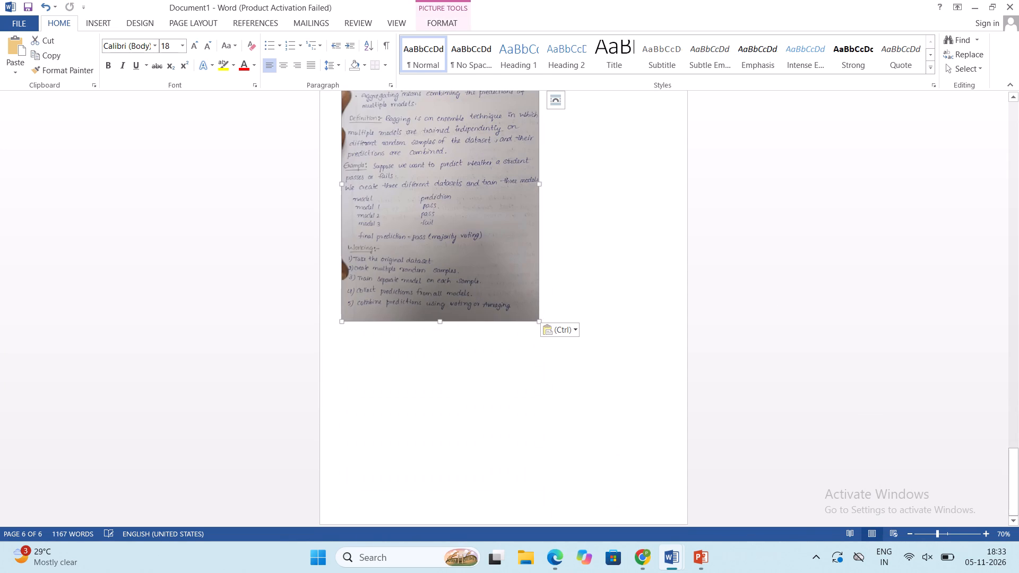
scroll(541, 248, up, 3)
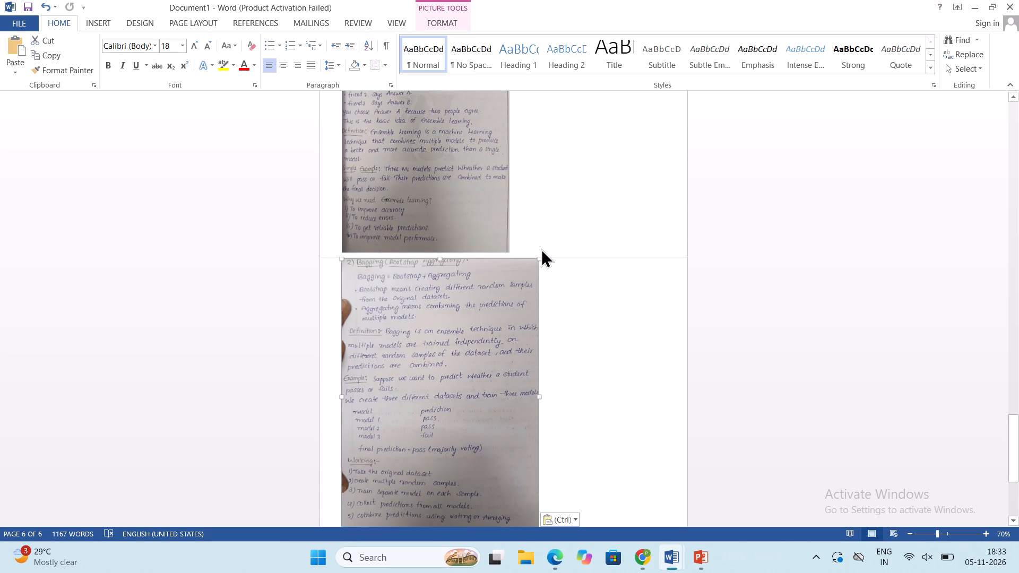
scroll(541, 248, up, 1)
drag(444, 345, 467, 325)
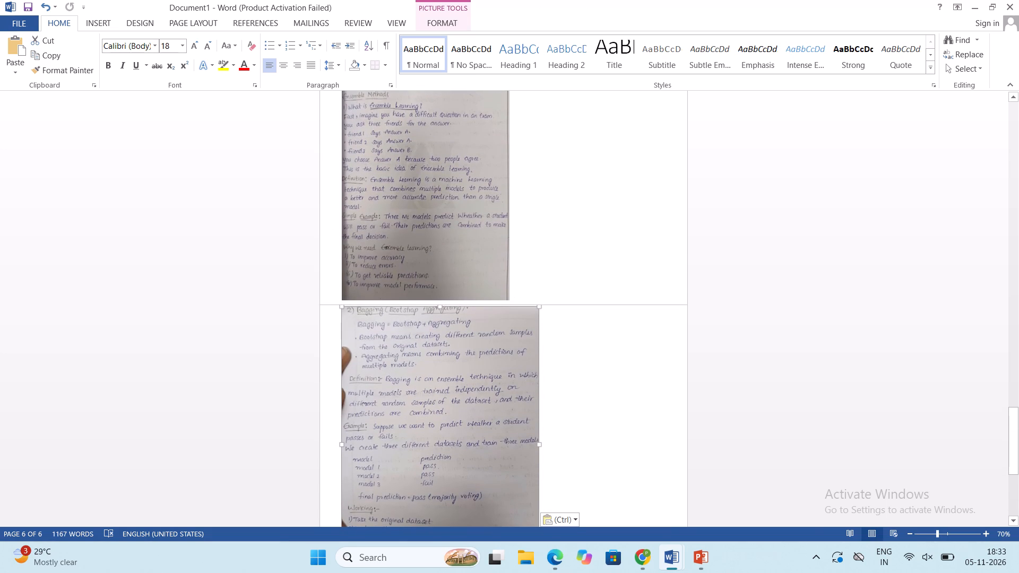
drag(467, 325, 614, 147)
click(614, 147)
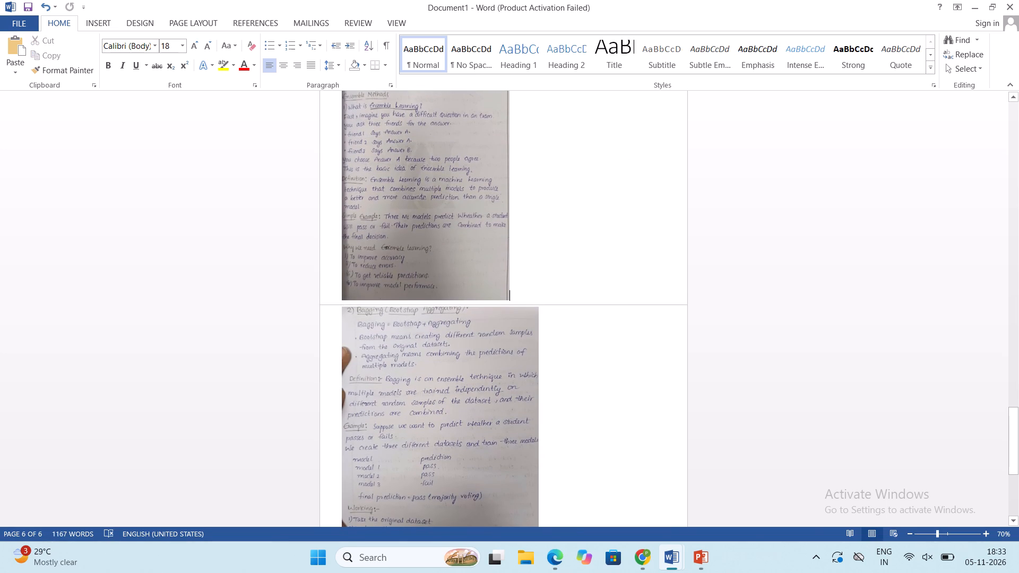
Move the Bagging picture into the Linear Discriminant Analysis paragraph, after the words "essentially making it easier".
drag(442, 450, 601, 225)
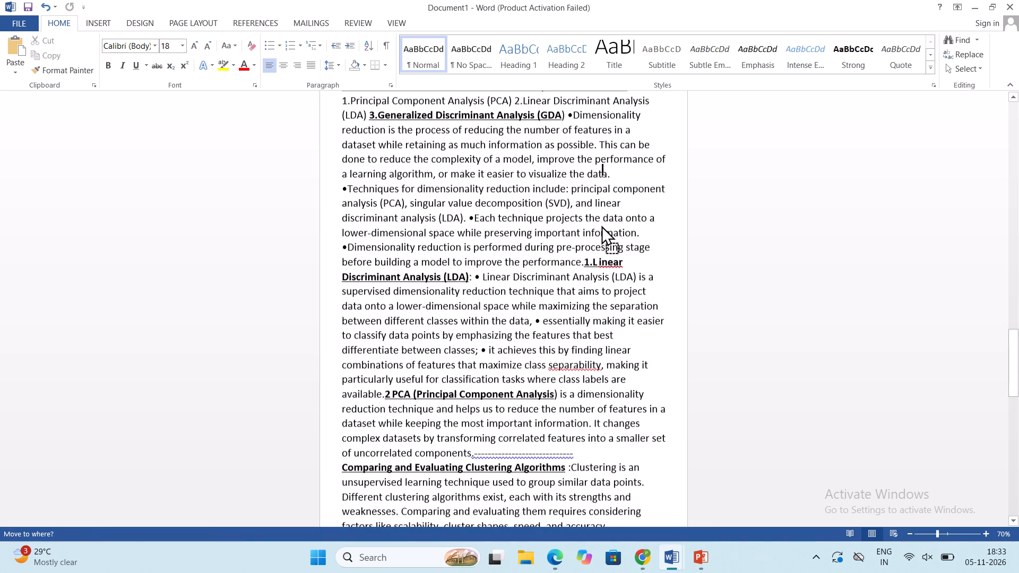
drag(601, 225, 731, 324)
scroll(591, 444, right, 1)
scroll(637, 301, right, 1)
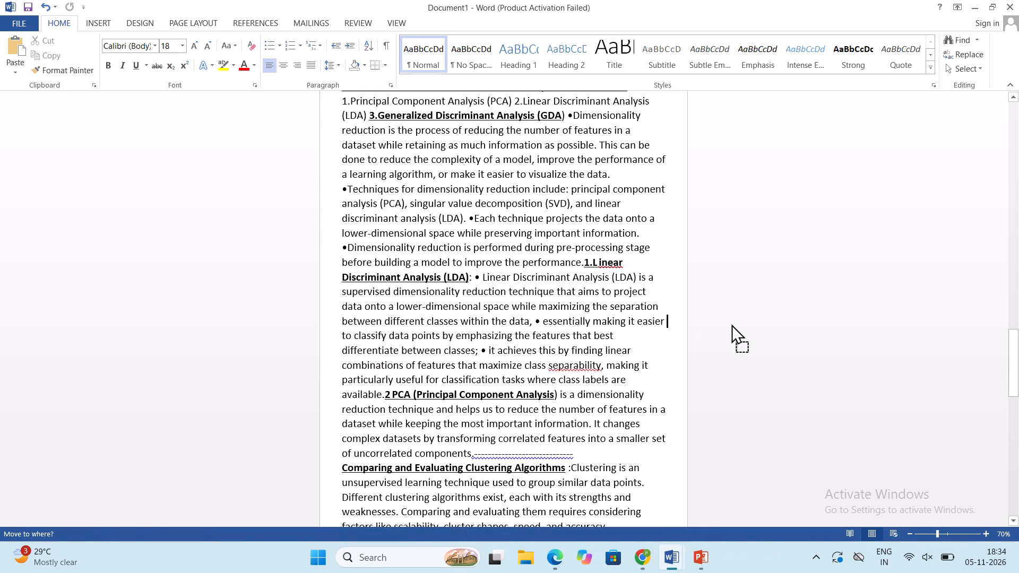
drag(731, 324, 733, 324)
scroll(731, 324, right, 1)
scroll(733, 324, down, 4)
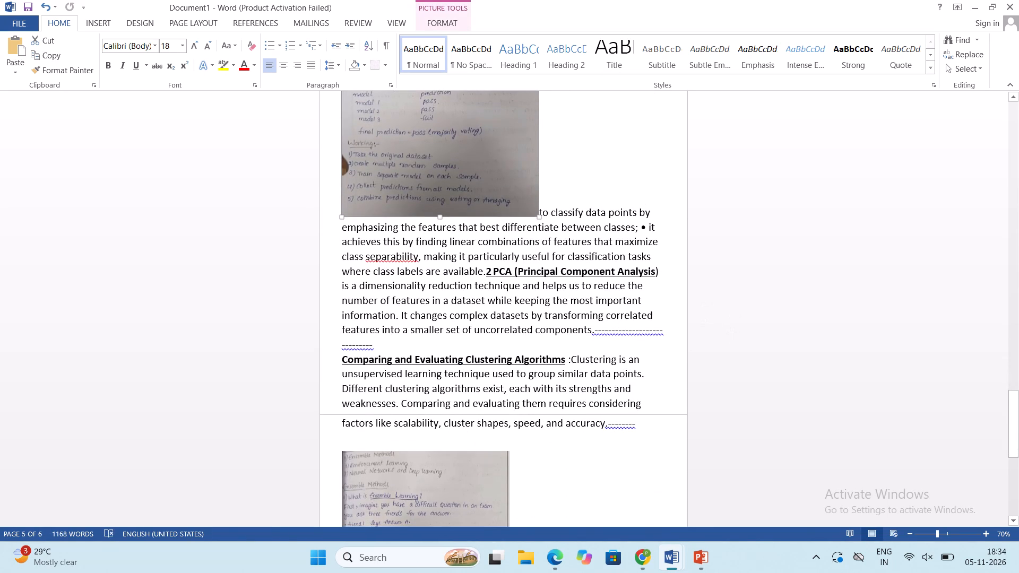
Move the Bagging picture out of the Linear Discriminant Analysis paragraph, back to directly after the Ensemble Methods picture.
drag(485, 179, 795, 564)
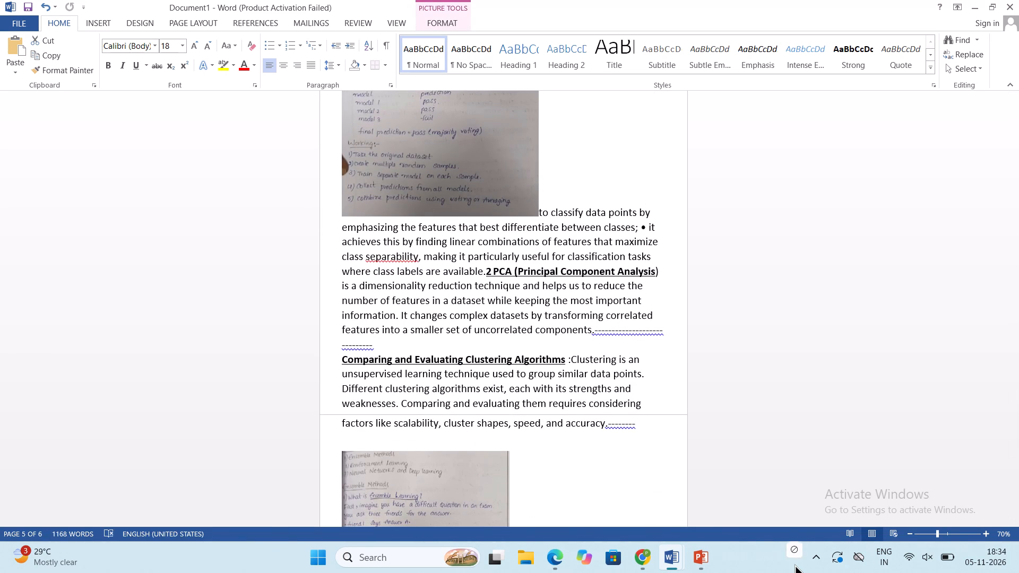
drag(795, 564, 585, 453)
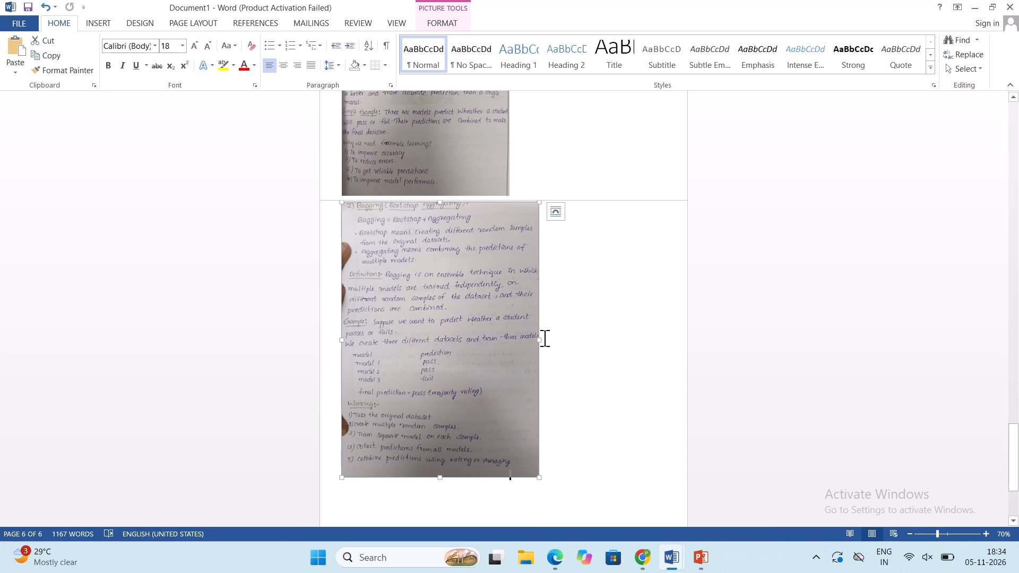
Narrow the Bagging picture by about a quarter so it fits beside the Ensemble Methods picture on one line.
drag(540, 342, 491, 347)
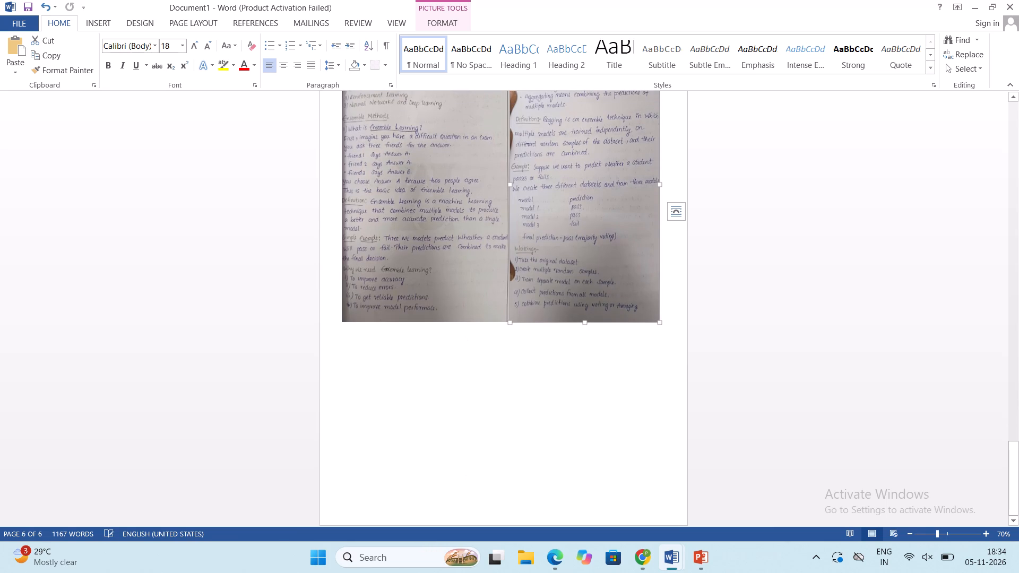
scroll(444, 434, down, 1)
scroll(574, 438, down, 1)
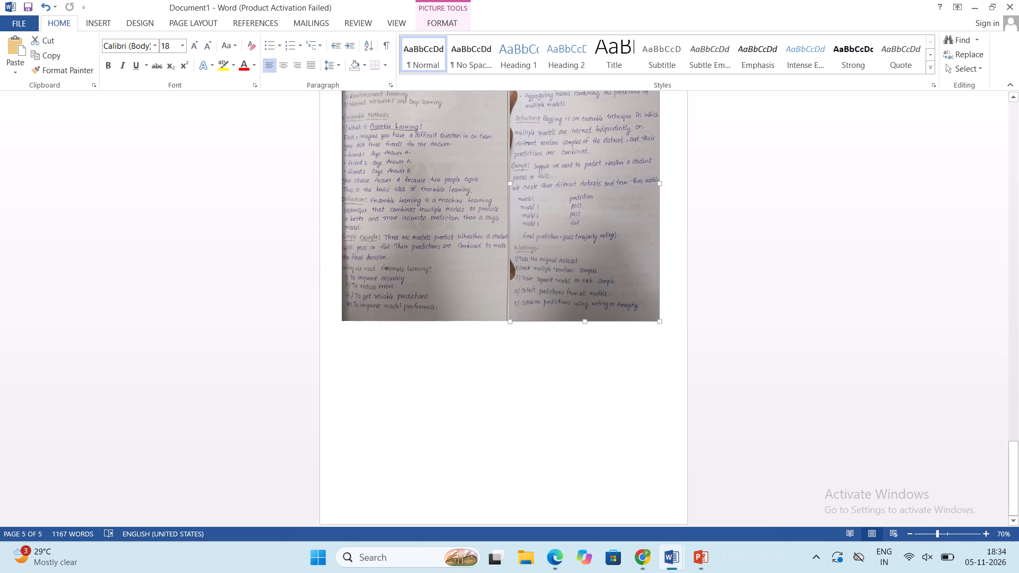
Stretch the Ensemble Methods picture taller from its top edge until it nearly matches the height of the adjacent Bagging picture.
click(423, 404)
scroll(423, 404, down, 2)
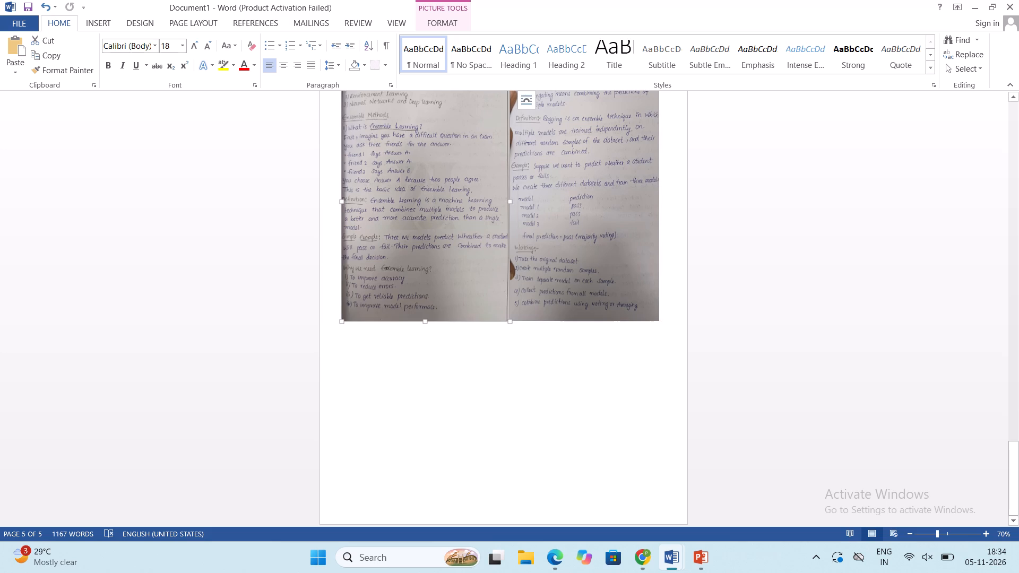
scroll(632, 306, up, 2)
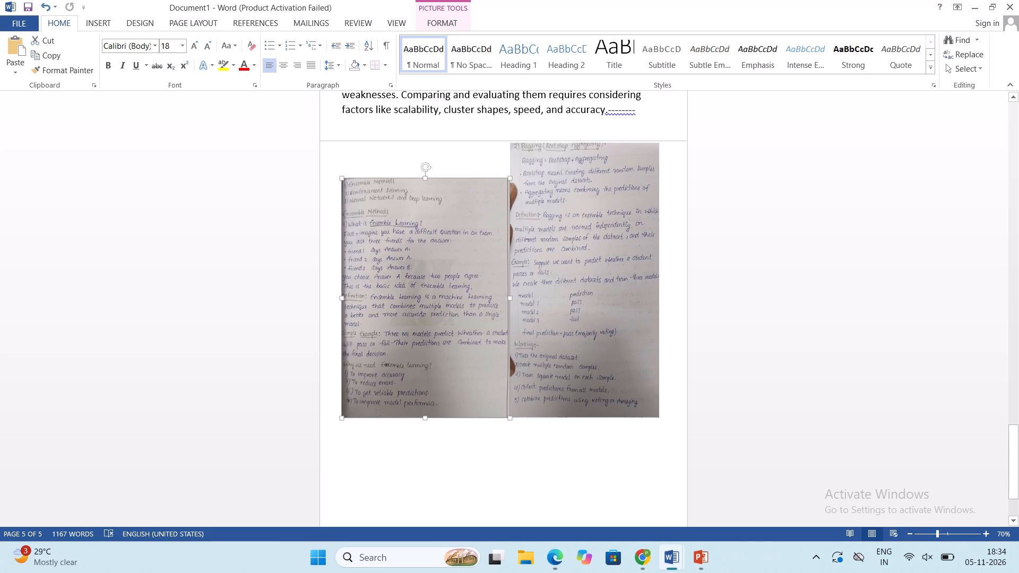
drag(424, 177, 423, 104)
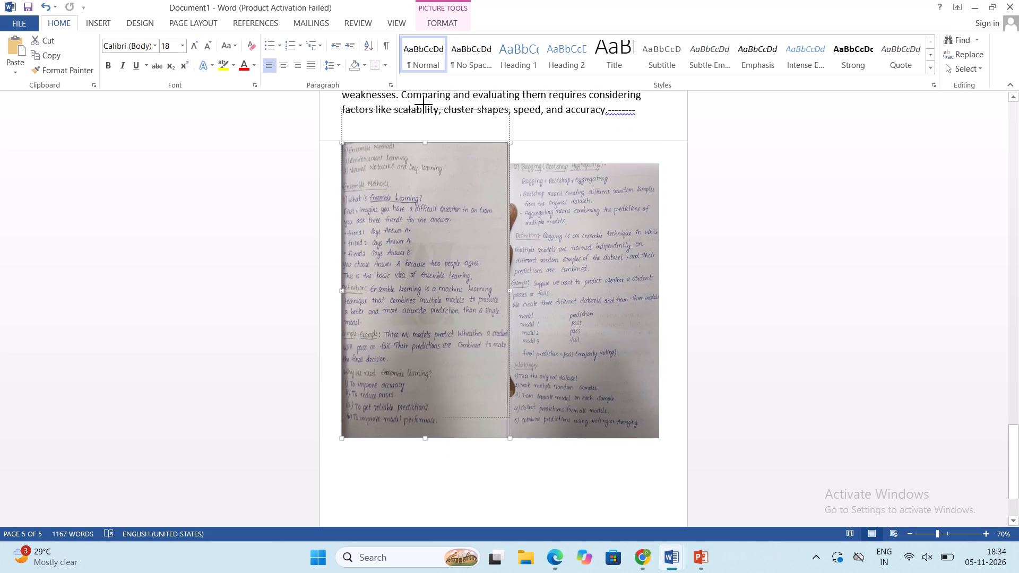
drag(423, 104, 439, 182)
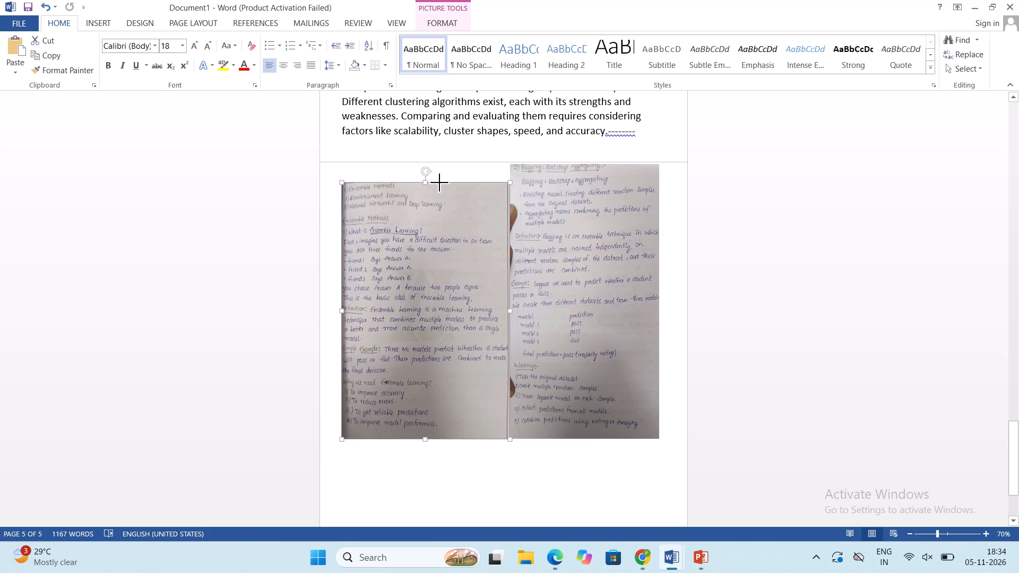
drag(439, 182, 442, 168)
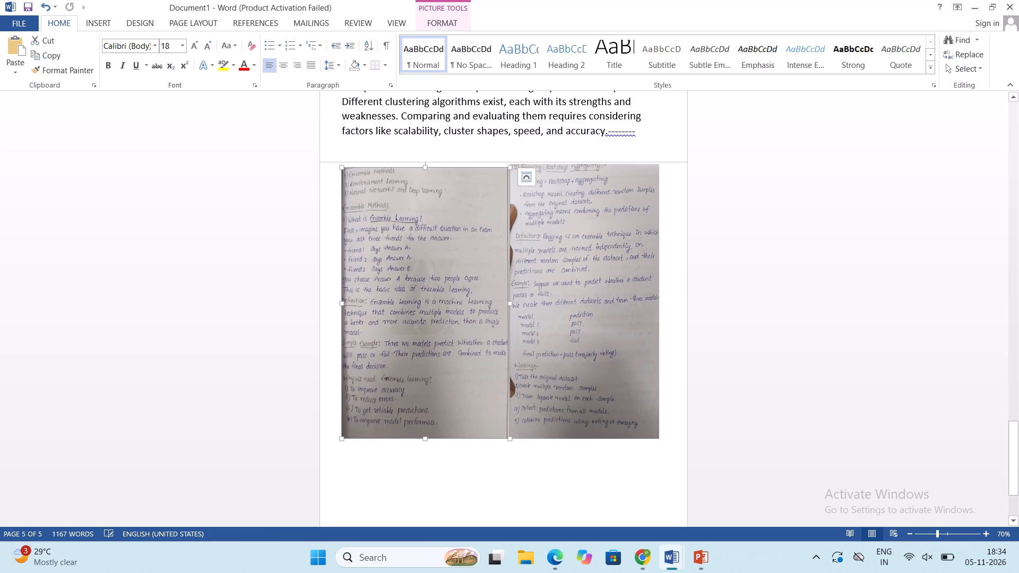
scroll(118, 271, down, 3)
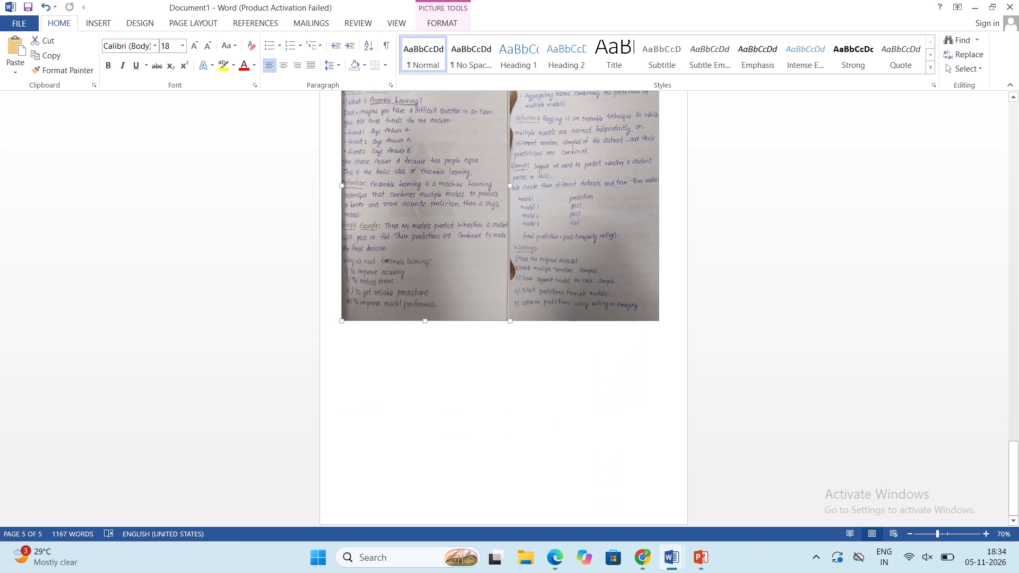
Shorten the Ensemble Methods picture slightly from its bottom edge and lower corner, keeping it beside the Bagging picture.
scroll(118, 271, down, 2)
drag(424, 320, 423, 302)
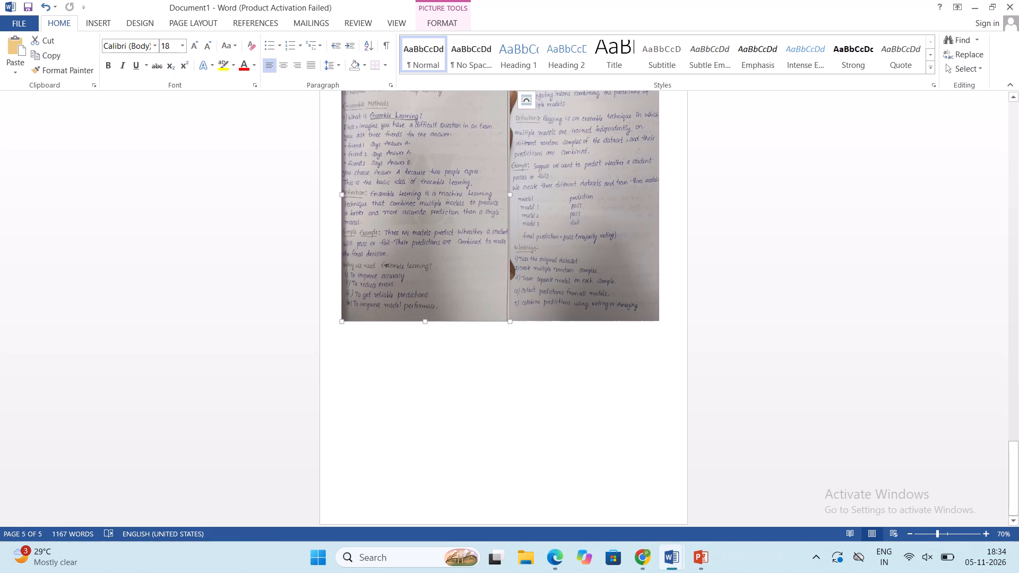
drag(341, 321, 340, 318)
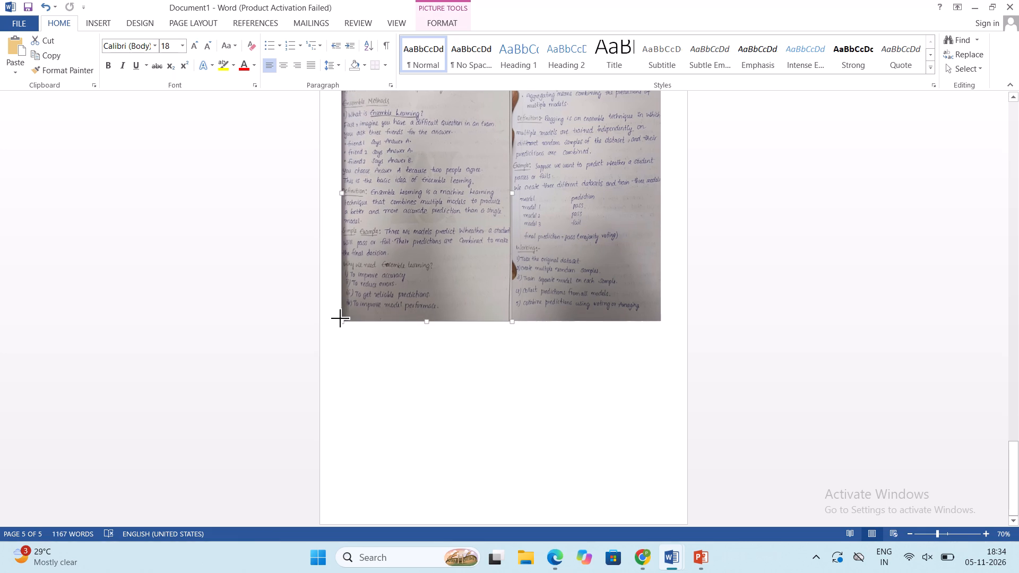
drag(340, 318, 341, 276)
scroll(341, 276, up, 1)
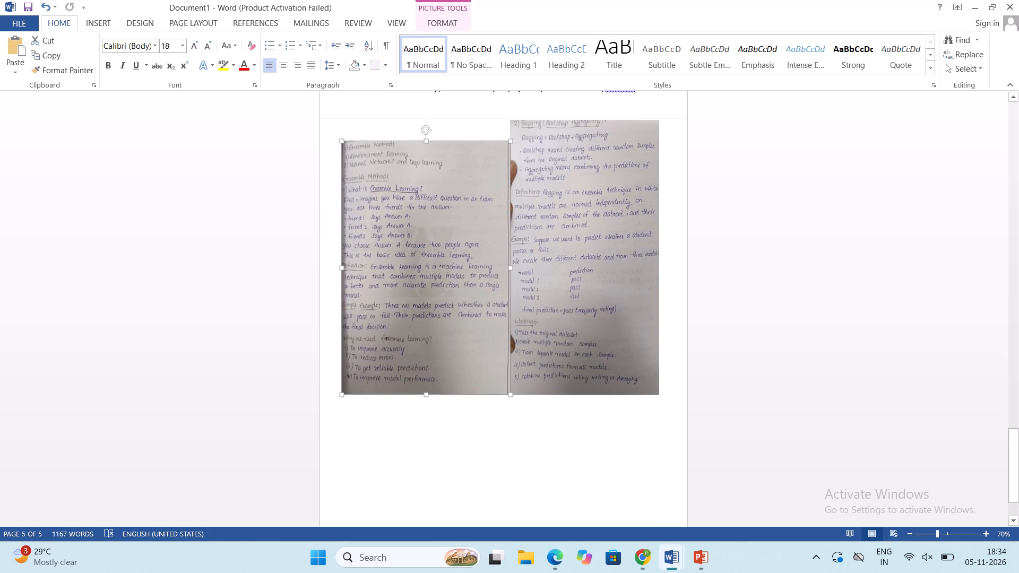
Shorten the Bagging picture from its bottom edge until its height matches the adjacent Ensemble Methods picture.
click(587, 391)
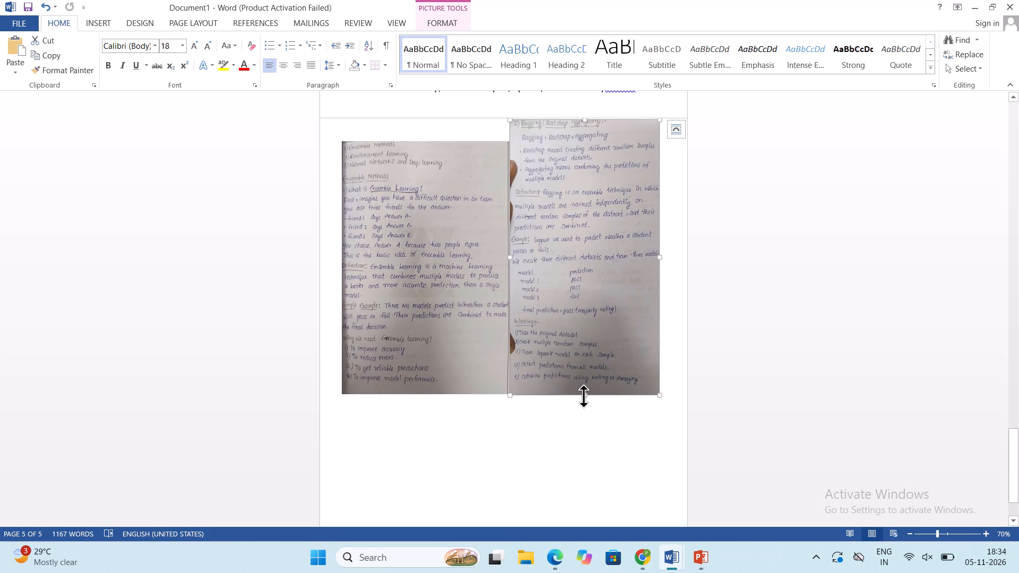
drag(583, 395, 581, 370)
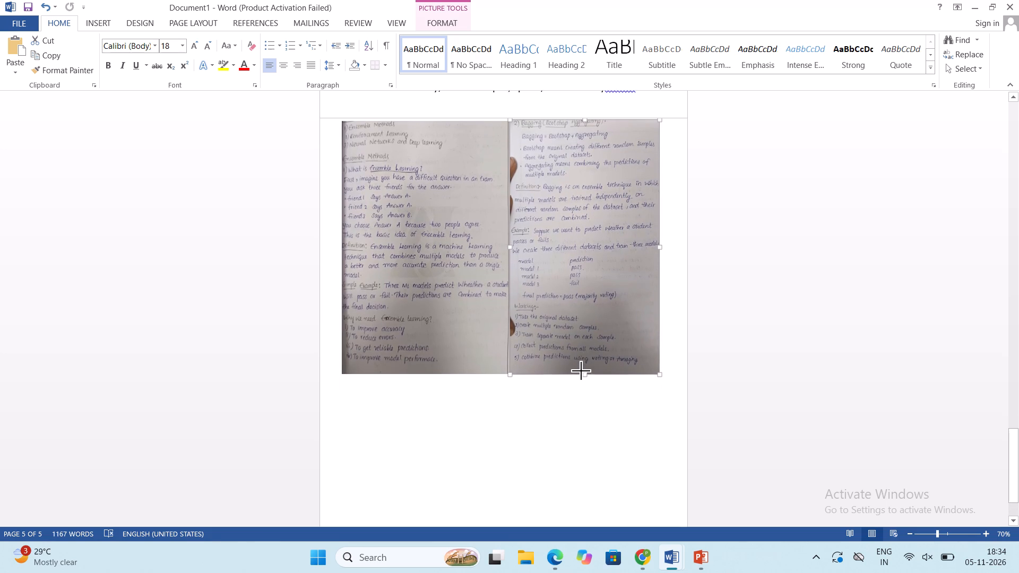
drag(581, 370, 581, 369)
click(569, 400)
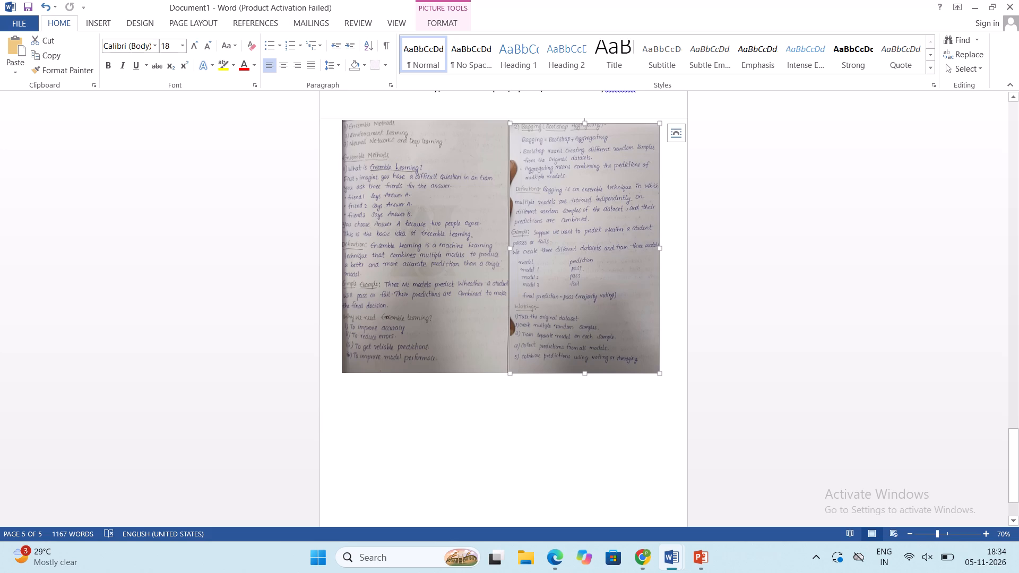
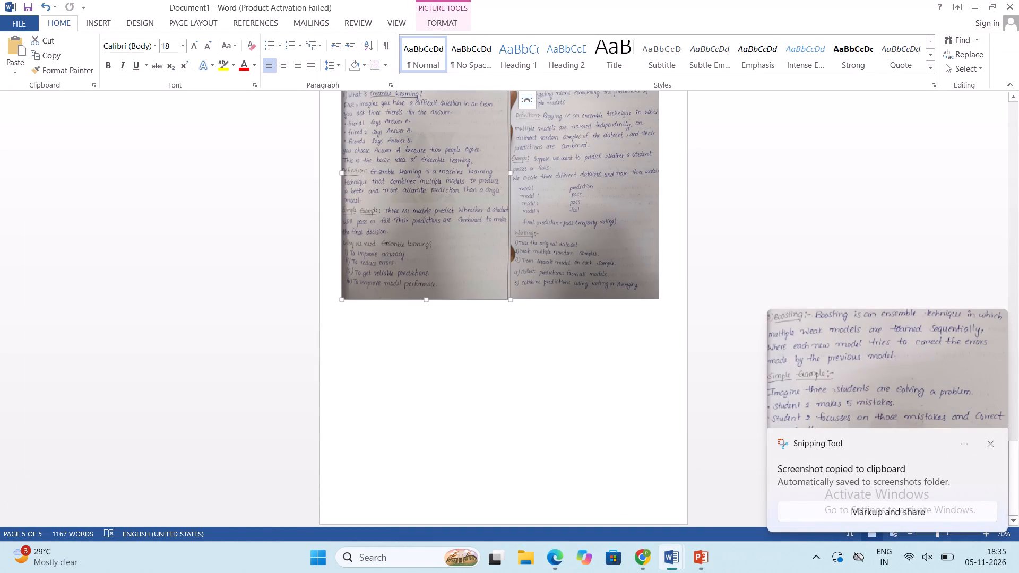
Paste the copied Boosting notes screenshot on a new line directly below the Ensemble Methods and Bagging pictures.
click(679, 288)
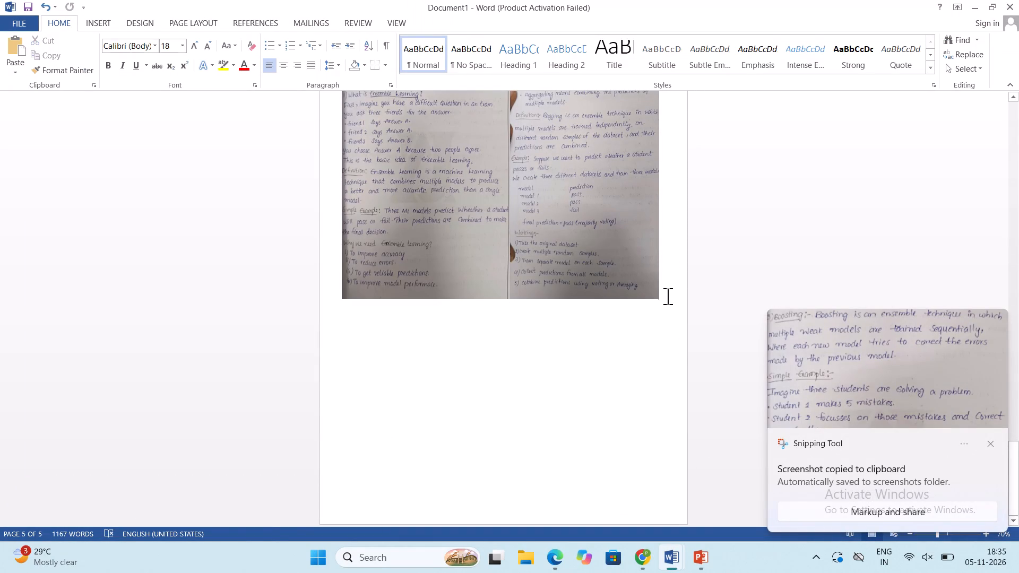
click(668, 296)
key(shift+Return)
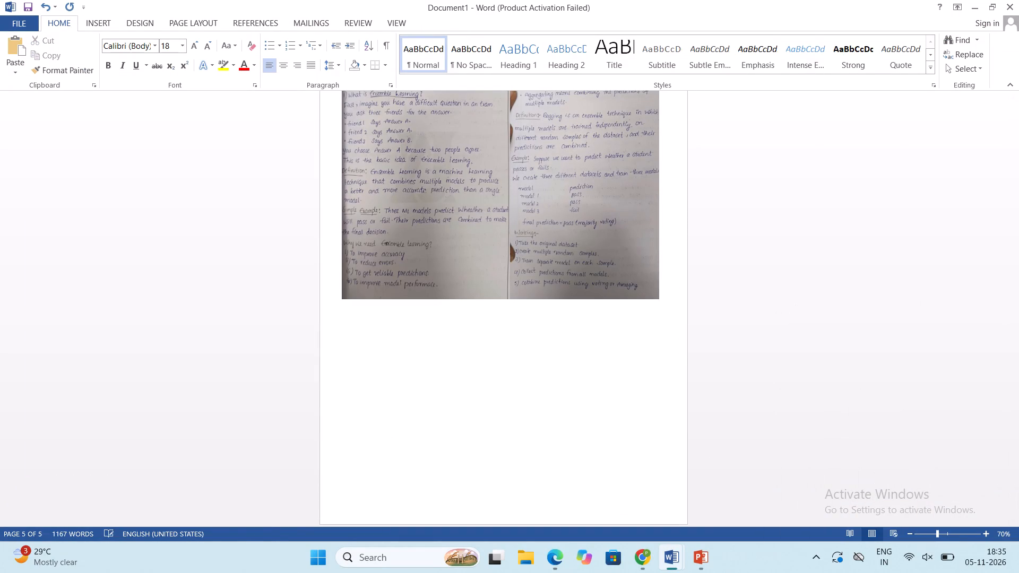
key(ctrl+v)
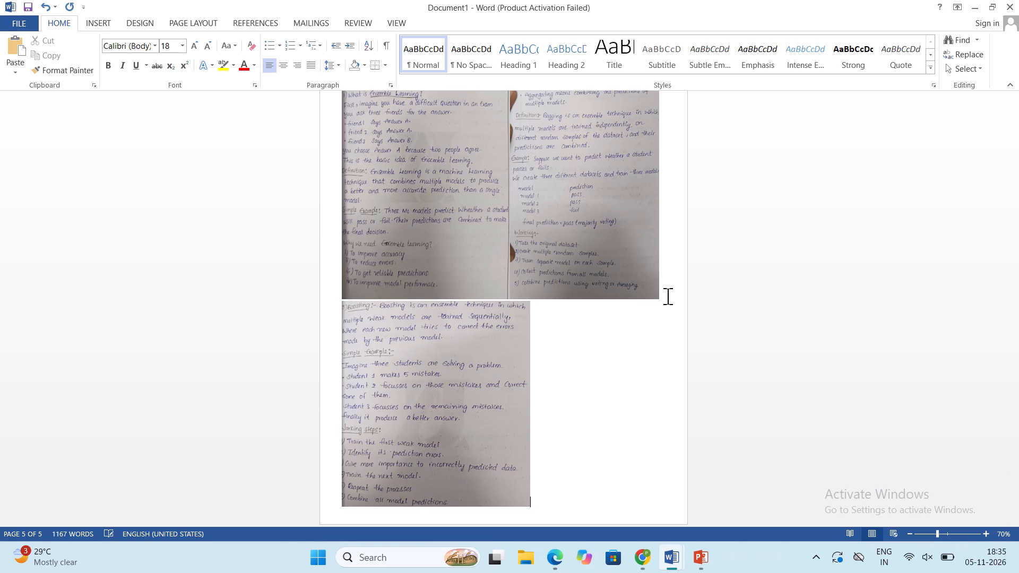
Narrow the Boosting picture from its right edge by about a fifth, keeping its height.
scroll(668, 296, down, 3)
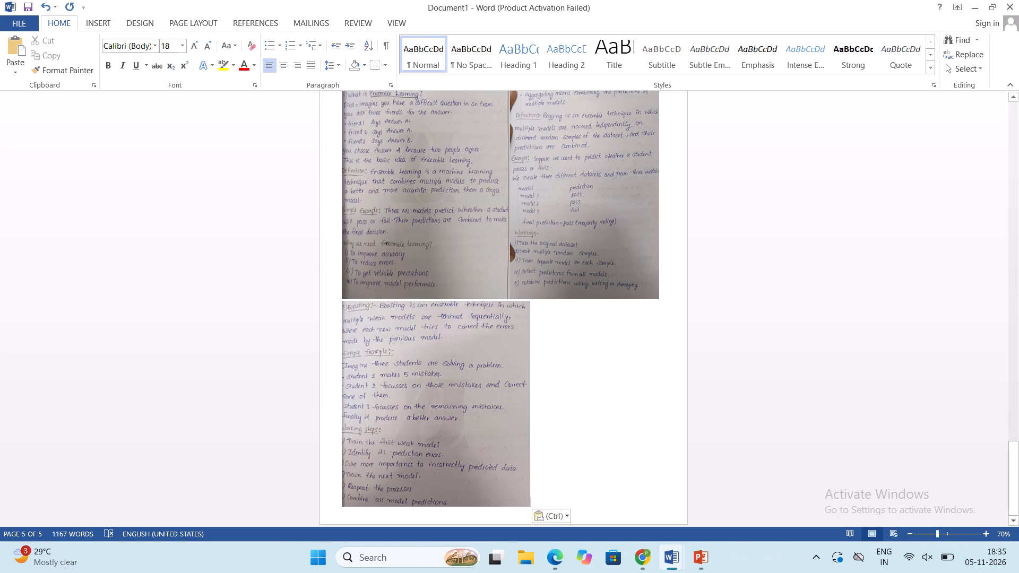
click(527, 404)
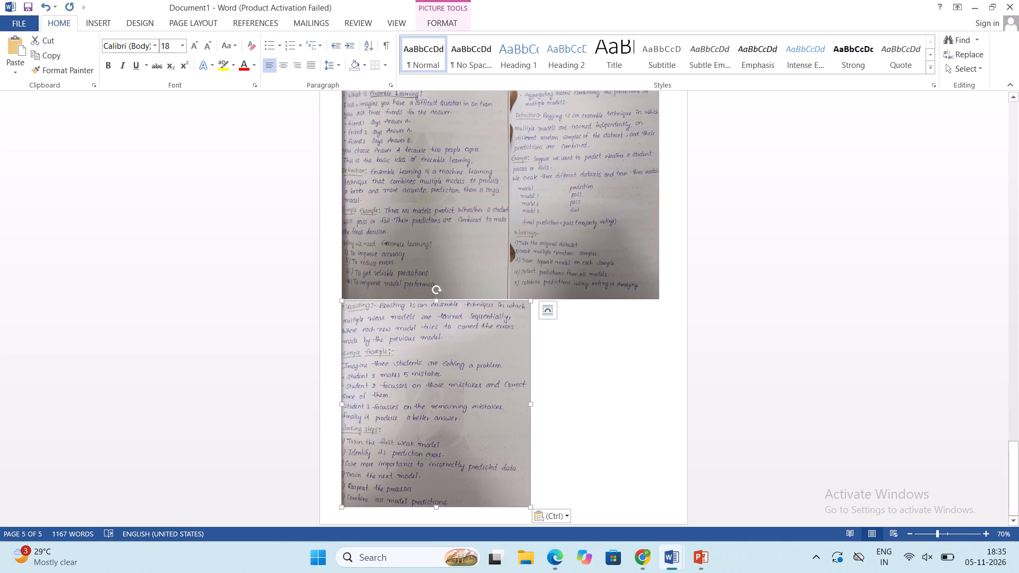
drag(532, 404, 498, 404)
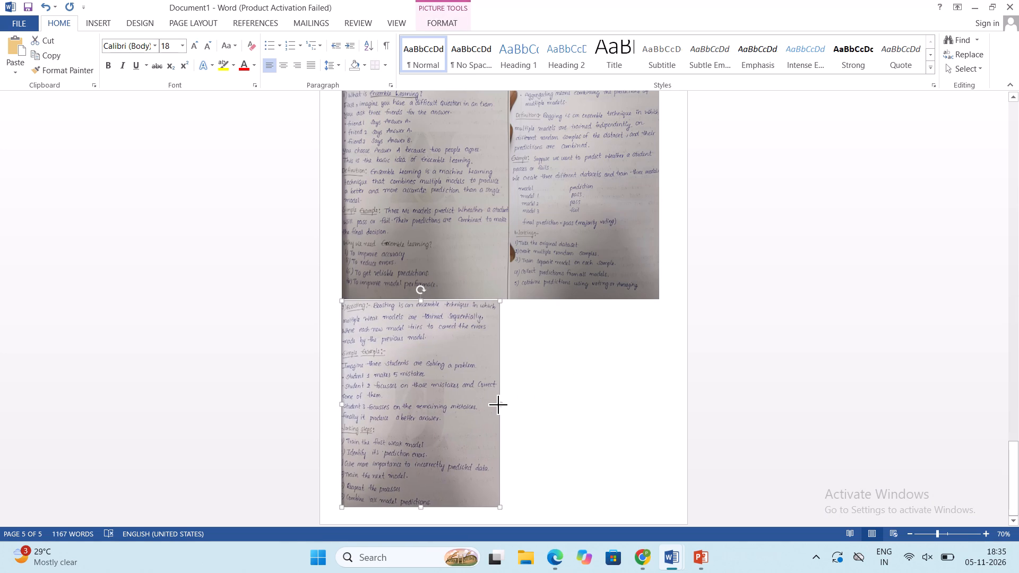
drag(498, 404, 492, 407)
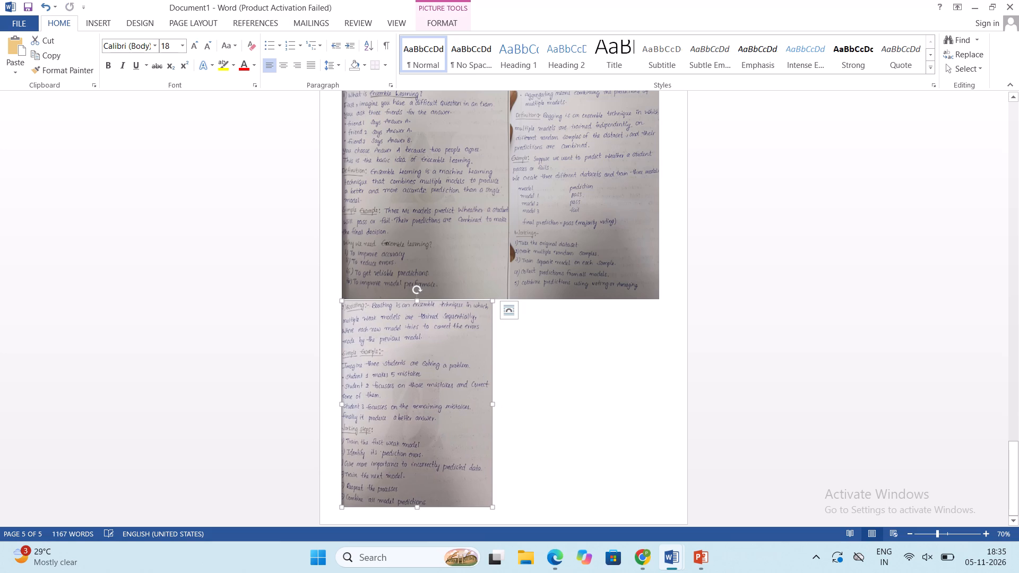
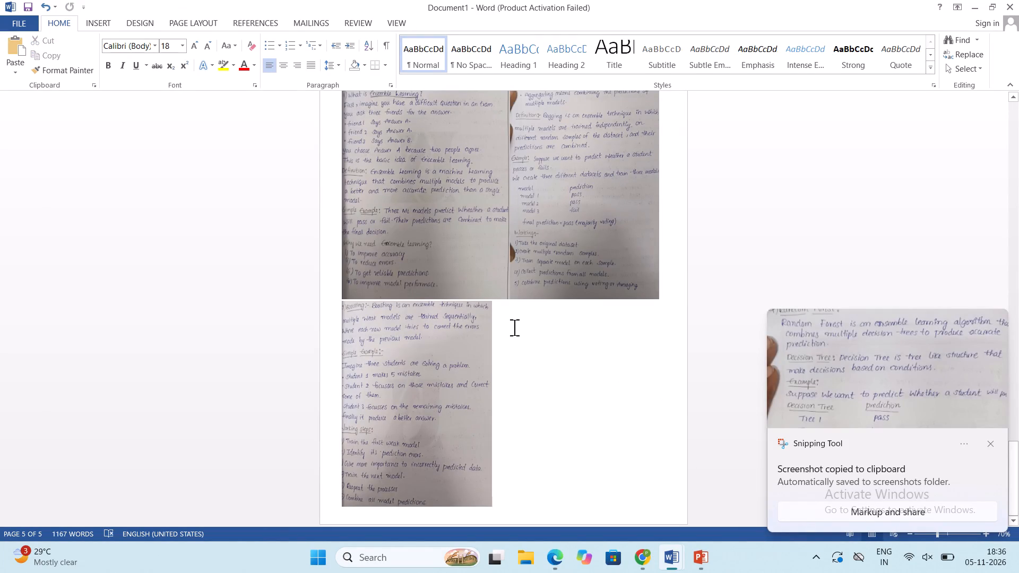
Paste the copied Random Forest notes screenshot directly after the Boosting picture.
key(ctrl+v)
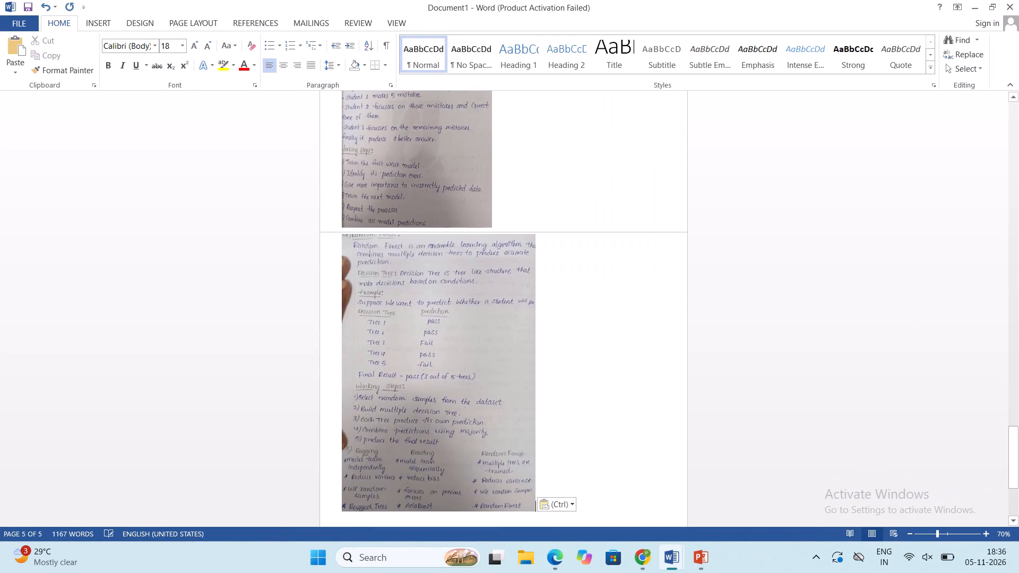
Shorten the Random Forest picture from its bottom edge by about 30 percent, keeping its width.
click(448, 510)
drag(439, 510, 438, 473)
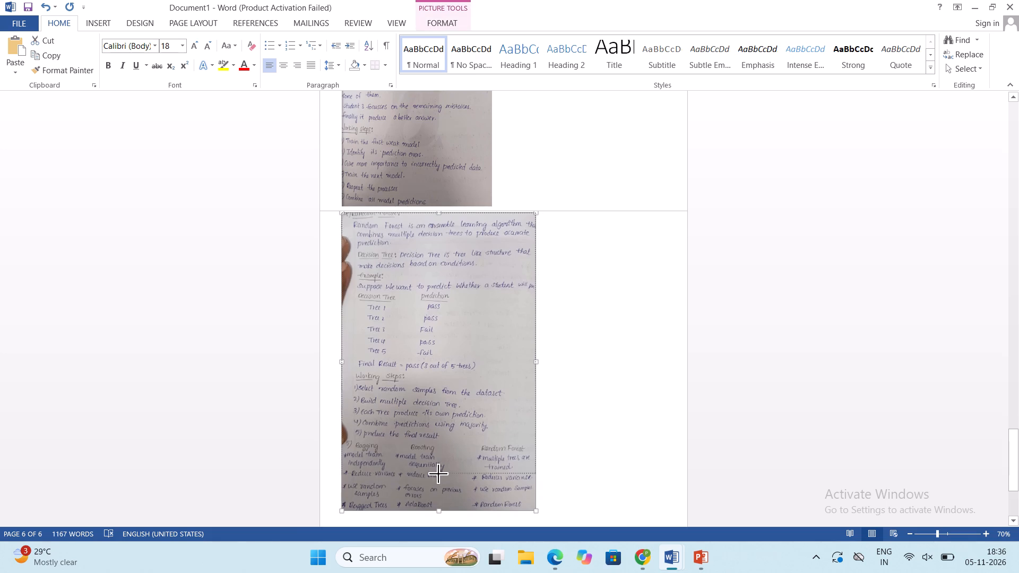
drag(438, 473, 439, 420)
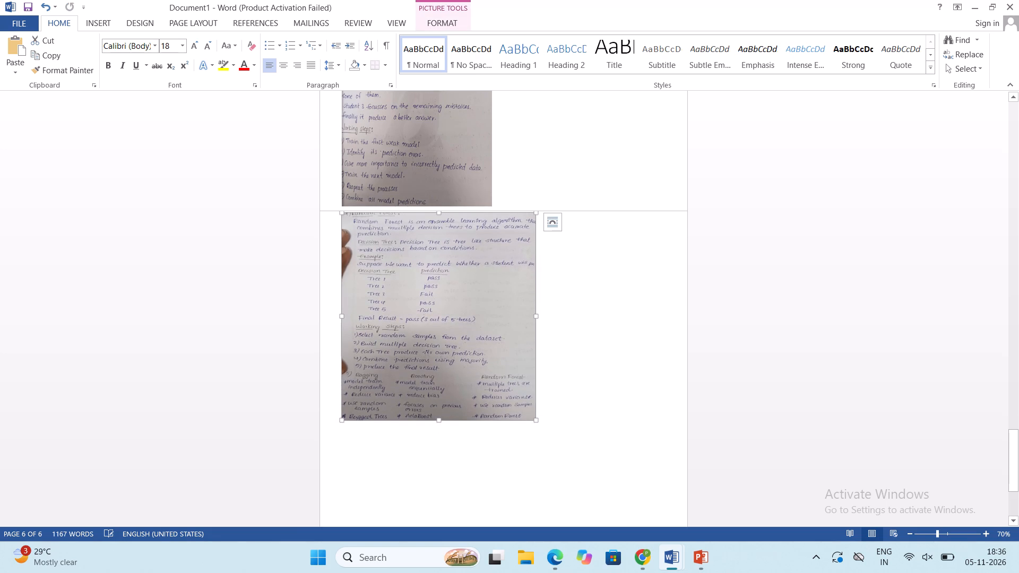
Narrow the Random Forest picture by about a quarter so it fits beside the Boosting picture on one line.
drag(536, 317, 514, 318)
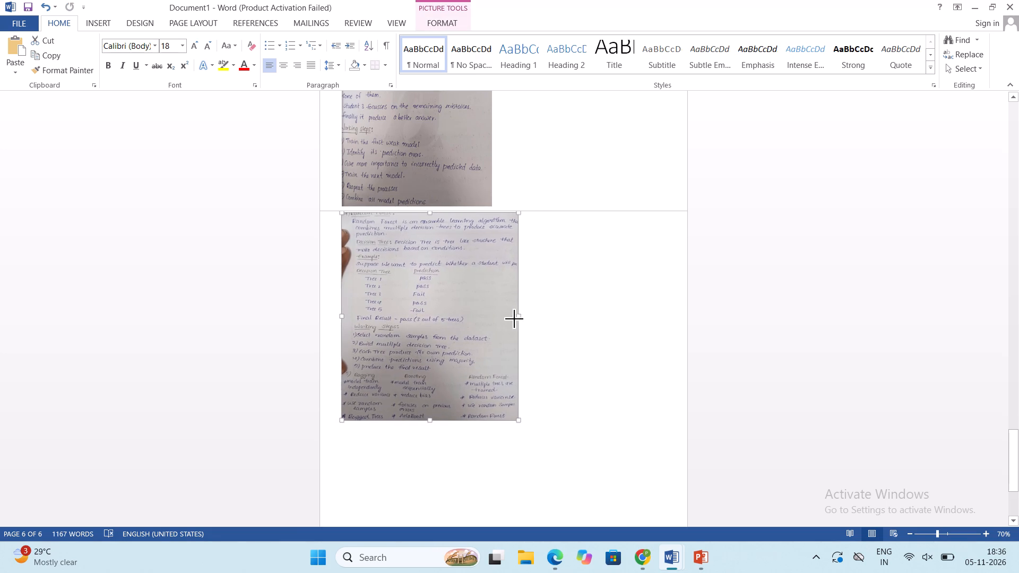
drag(514, 318, 486, 318)
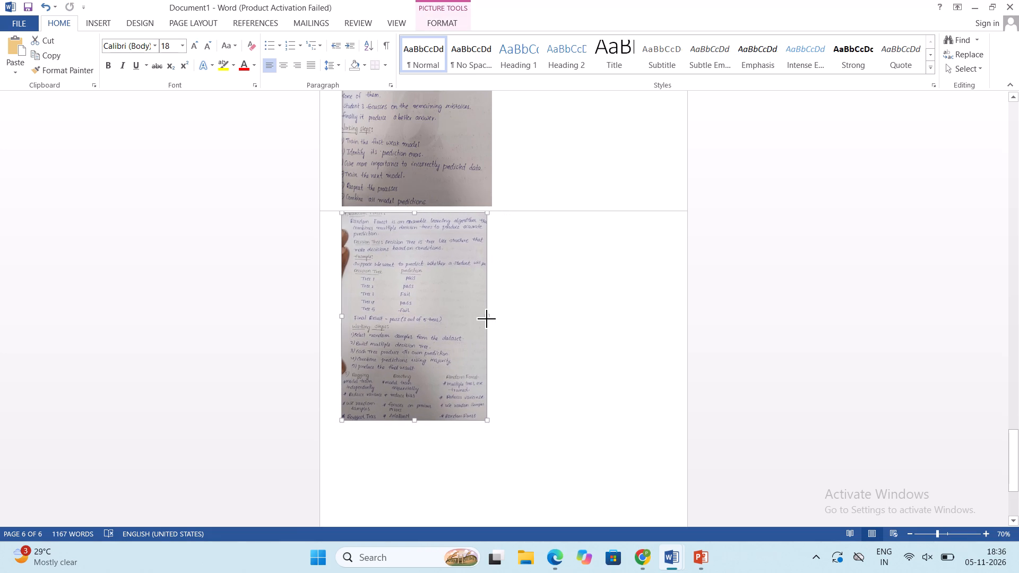
drag(486, 318, 489, 318)
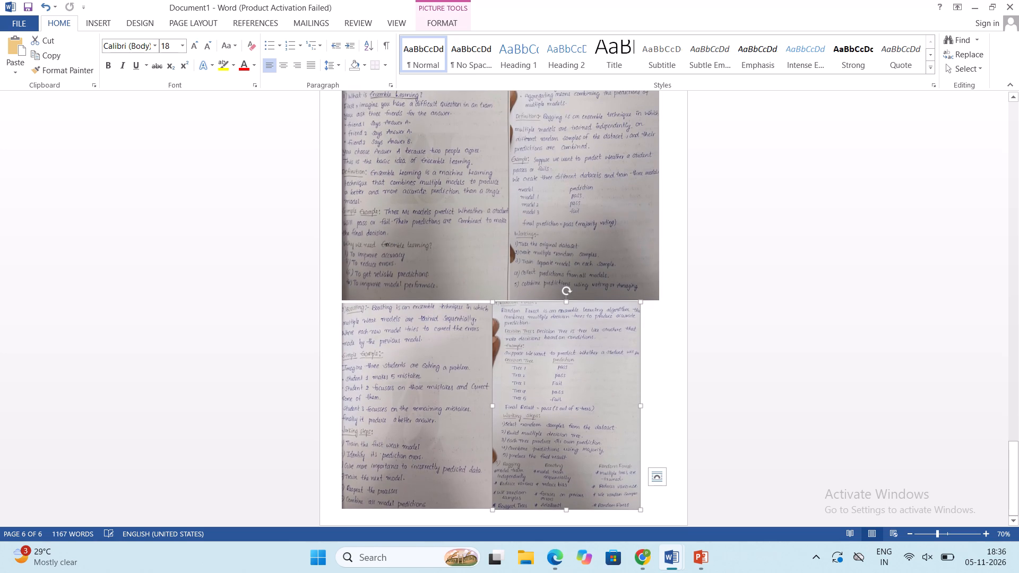
Enlarge the Random Forest picture slightly, widening it toward the Bagging picture's outer edge and stretching its bottom edge down a little.
drag(642, 407, 656, 406)
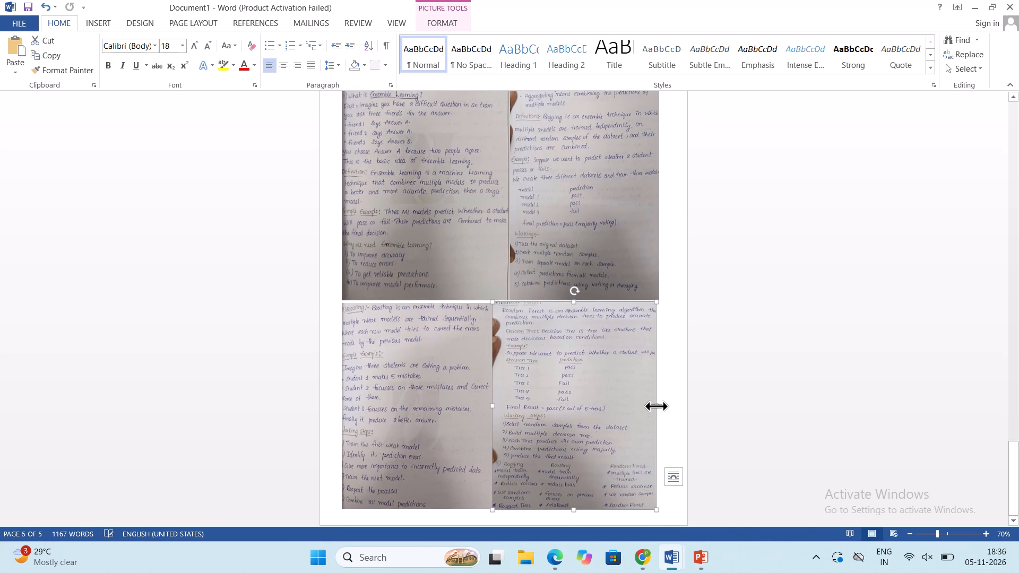
scroll(656, 406, down, 2)
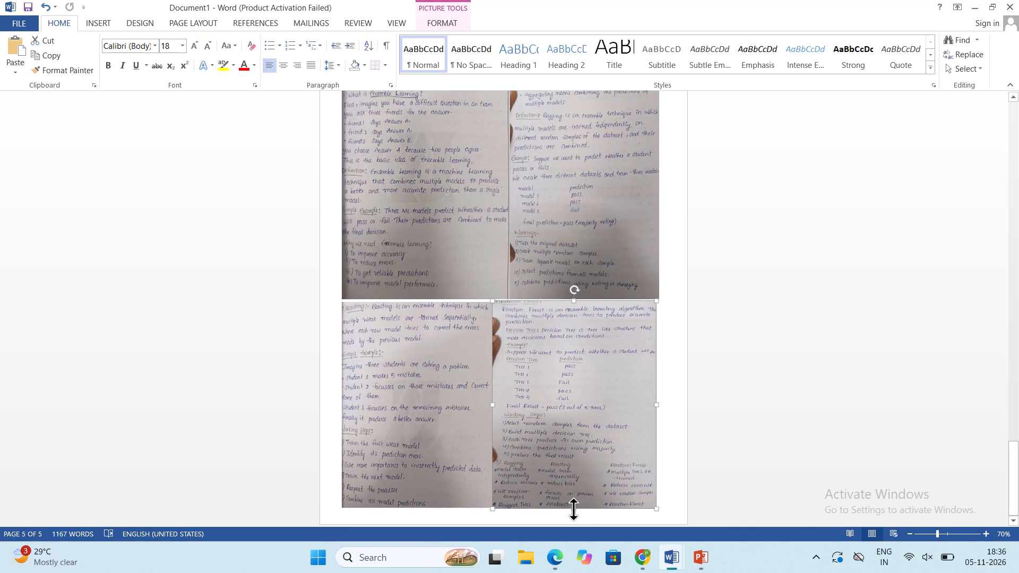
drag(573, 509, 580, 521)
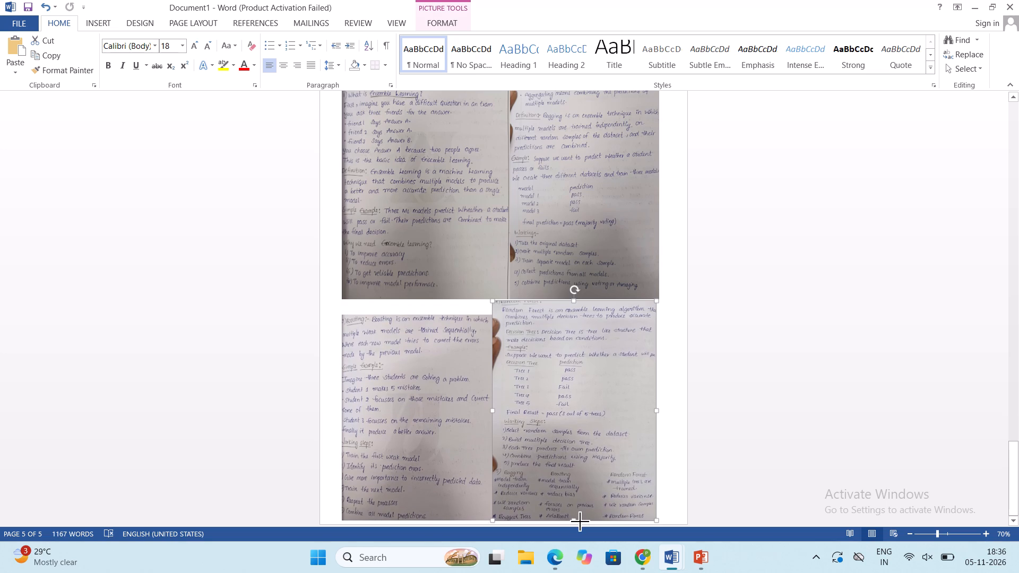
drag(580, 521, 580, 523)
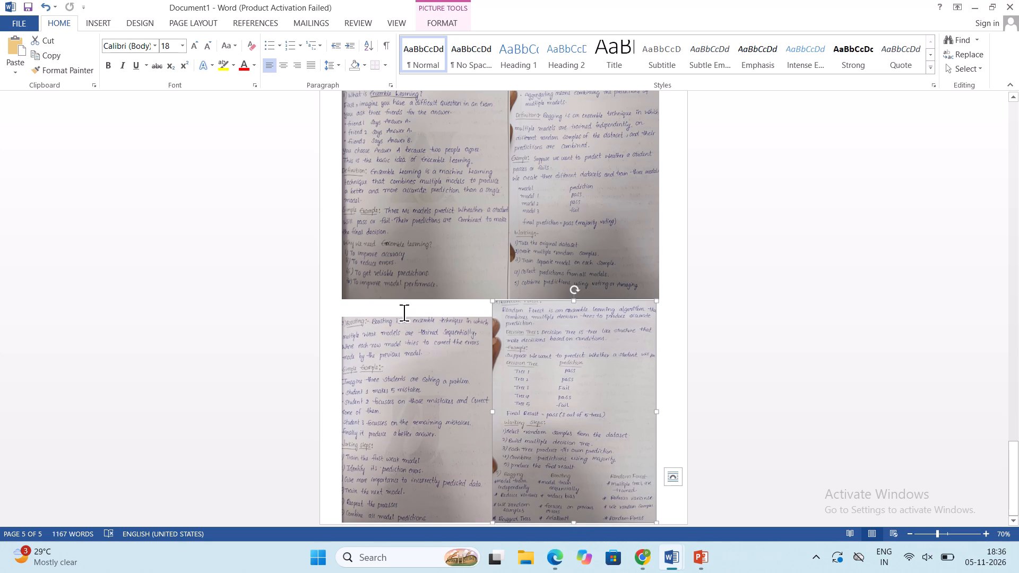
Stretch the Boosting picture taller from its top edge until it nearly matches the height of the adjacent Random Forest picture.
click(408, 327)
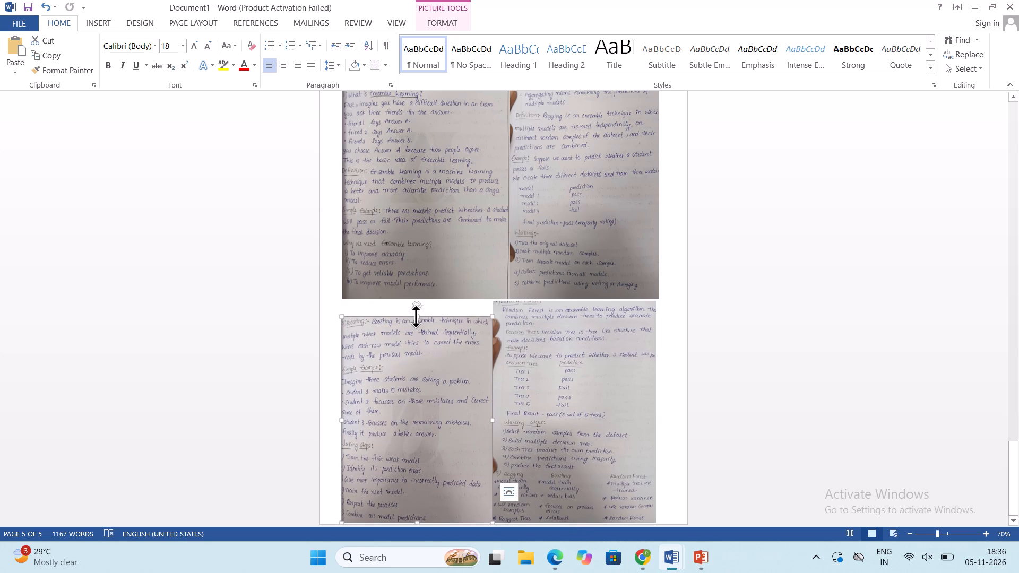
drag(416, 316, 414, 303)
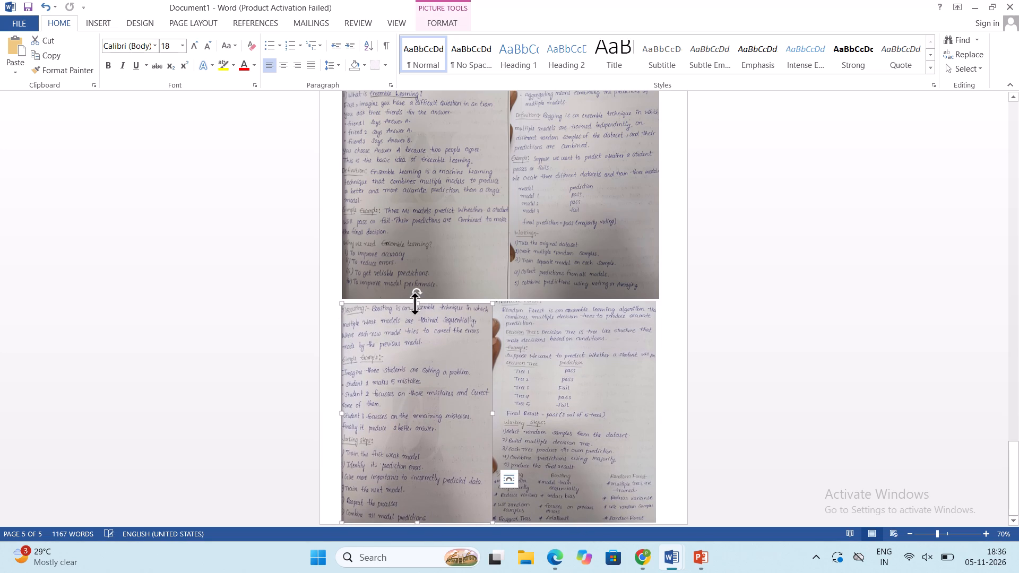
Start a new empty paragraph after the Random Forest picture at the end of the document.
scroll(414, 303, down, 1)
click(685, 452)
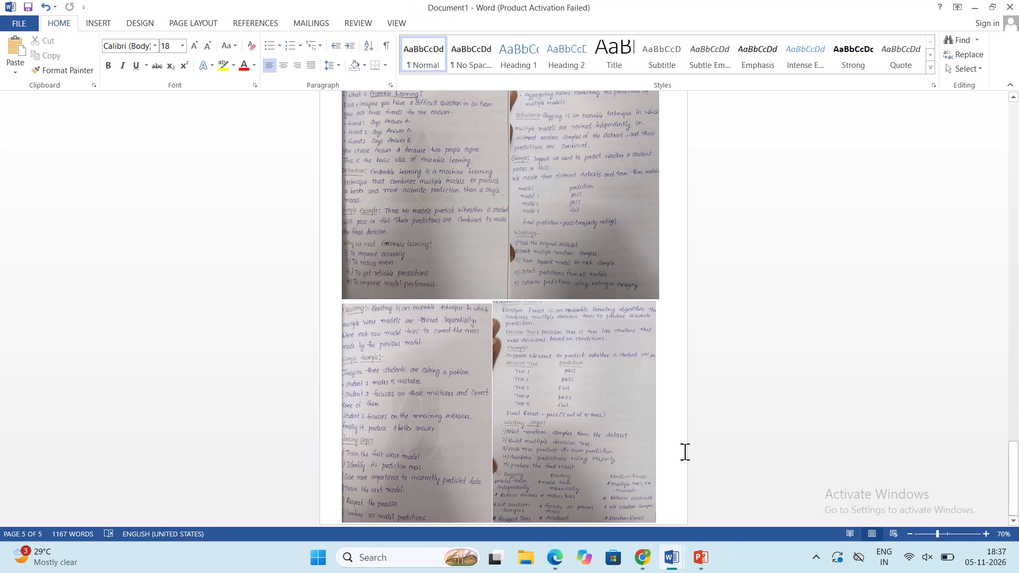
key(Return)
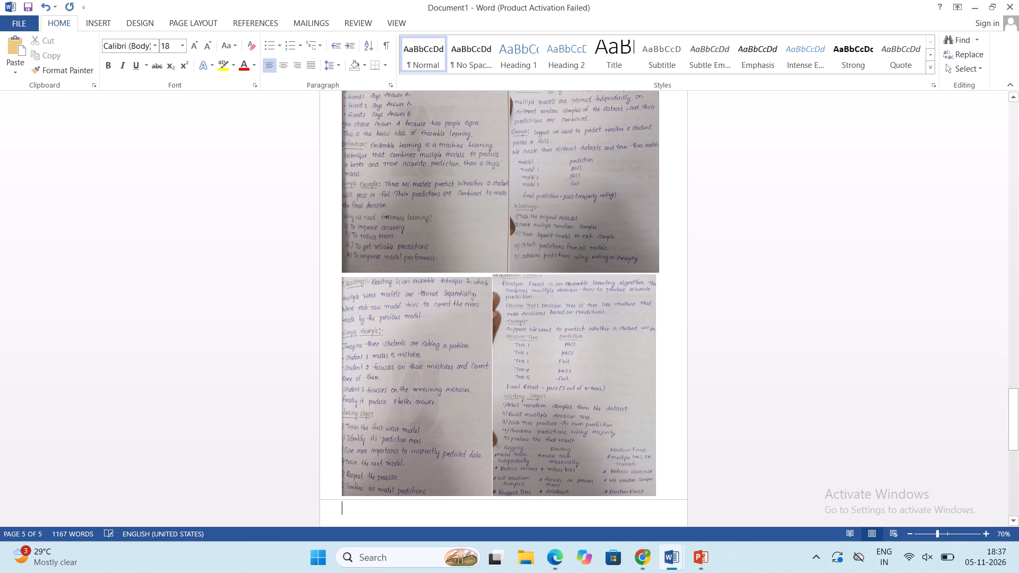
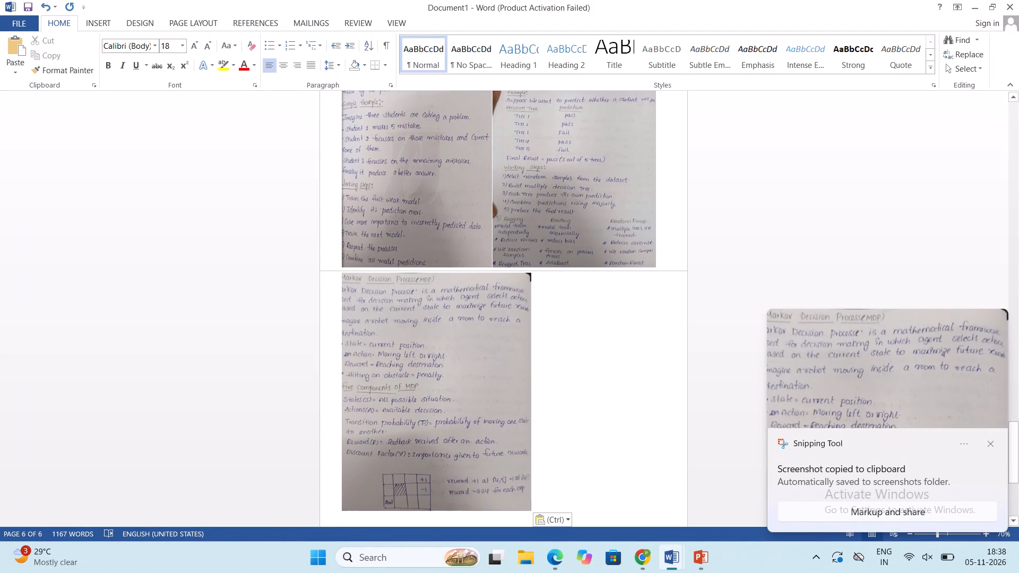
Narrow the Markov Decision Process picture by about a fifth so its width matches the Boosting picture above it.
drag(443, 511, 464, 490)
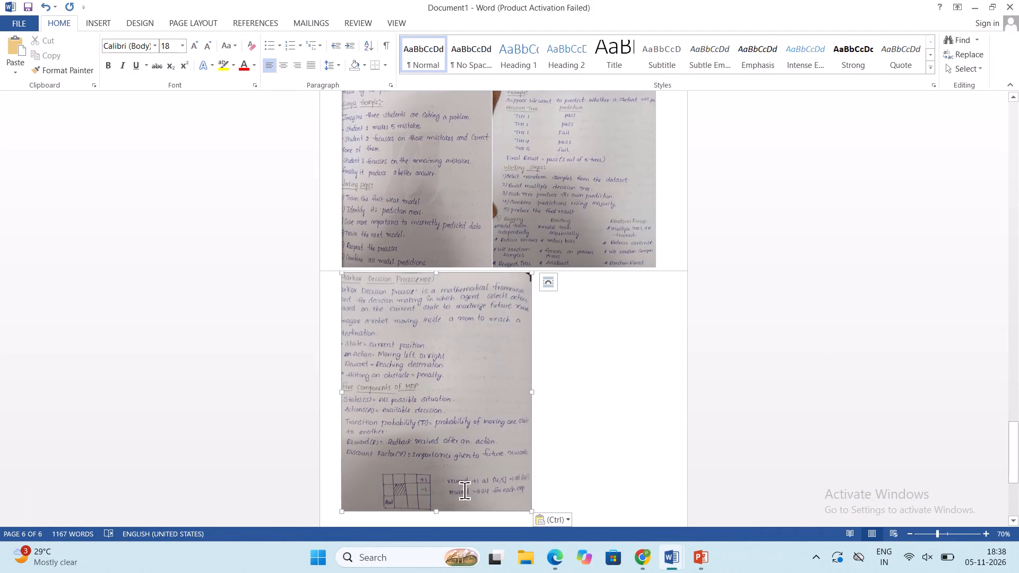
drag(464, 490, 529, 425)
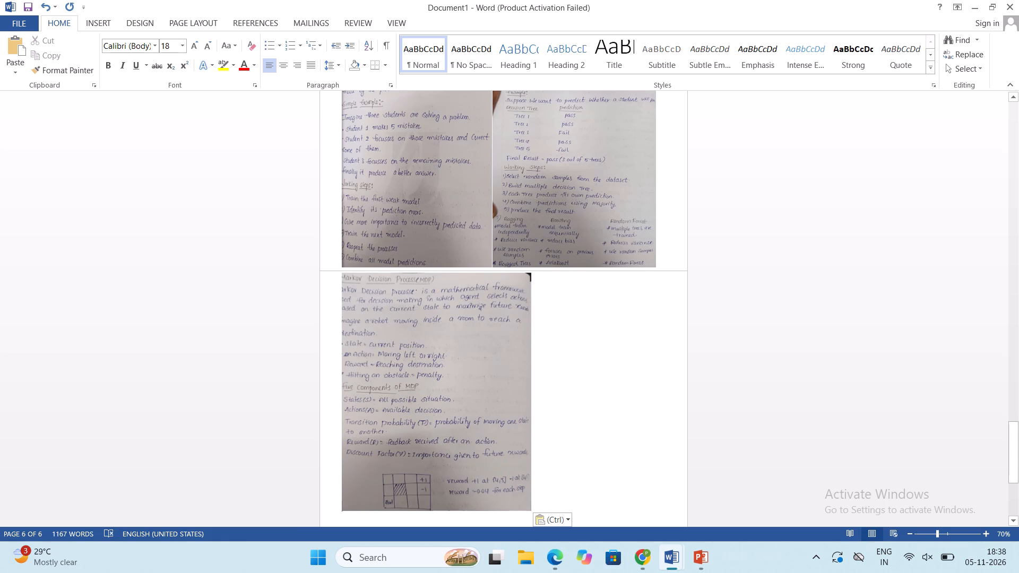
click(512, 369)
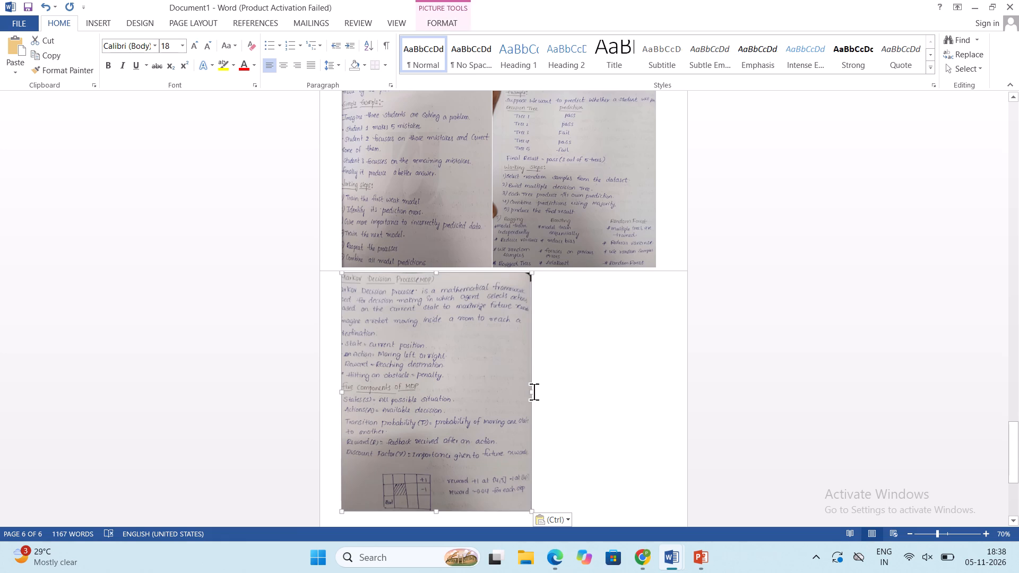
drag(533, 390, 487, 395)
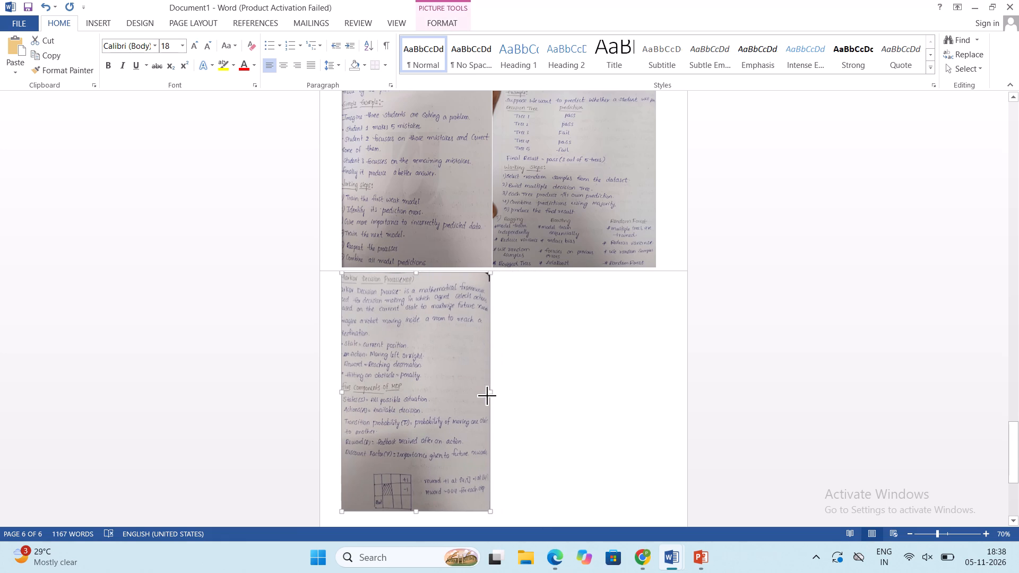
drag(487, 395, 493, 392)
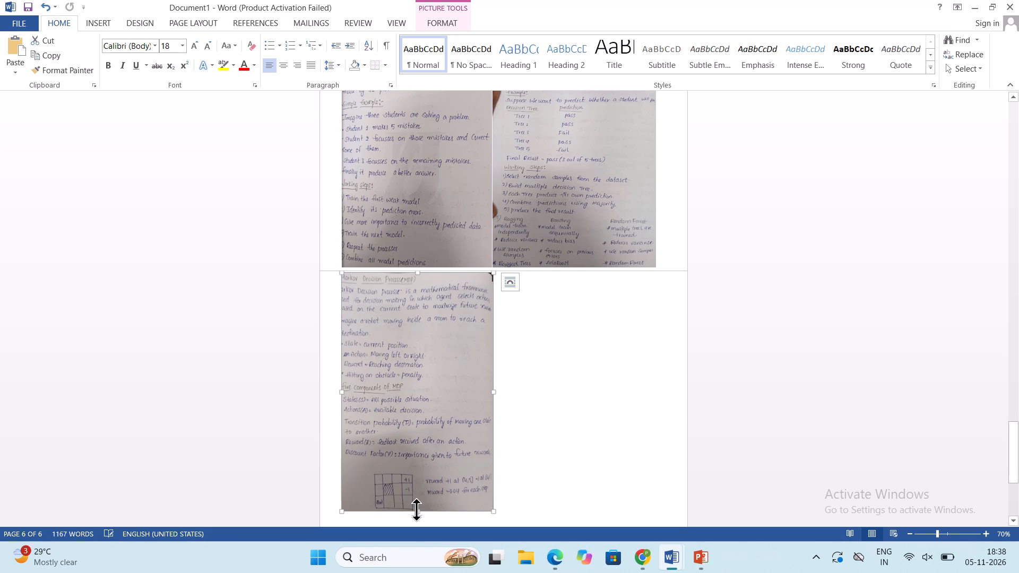
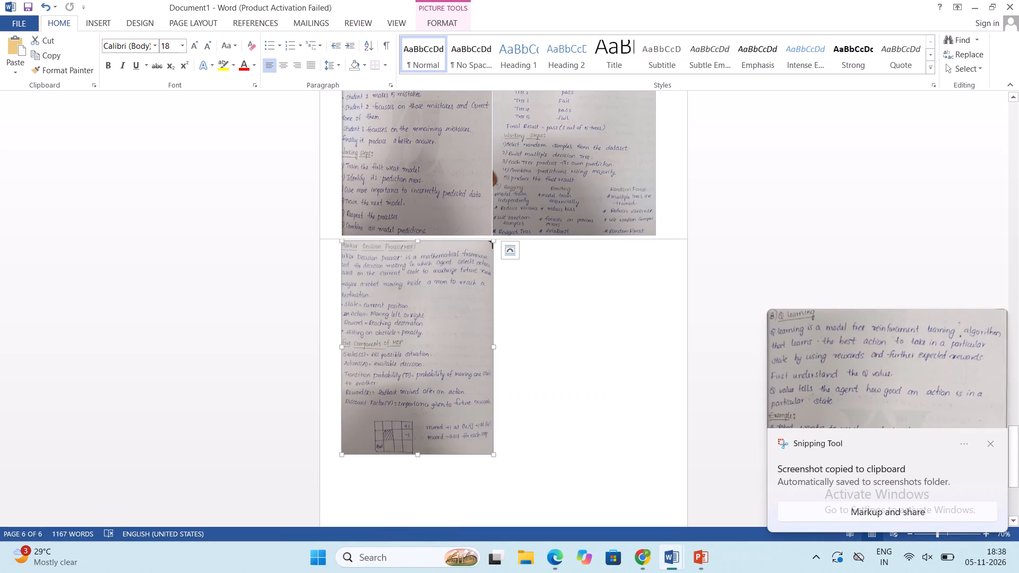
Paste the copied Q Learning notes screenshot directly after the Markov Decision Process picture.
click(585, 350)
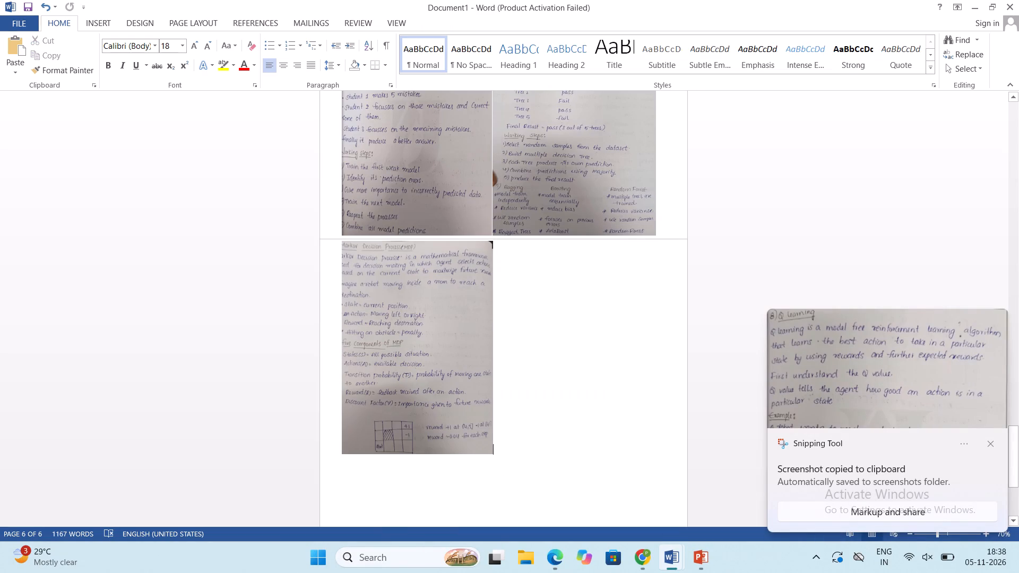
key(ctrl+v)
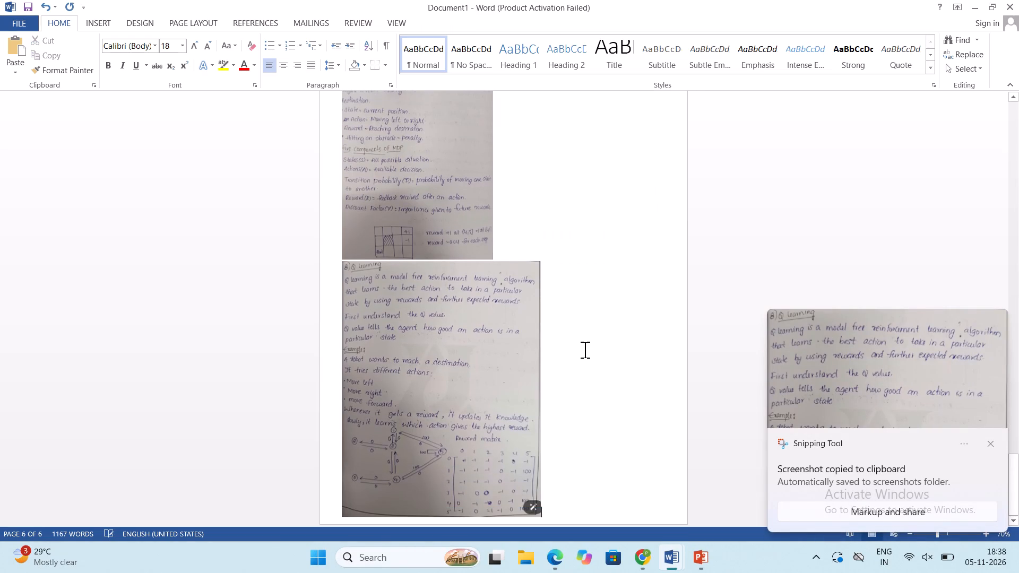
Narrow the Q Learning picture by about 15% so it fits beside the Markov Decision Process picture on one line.
click(539, 380)
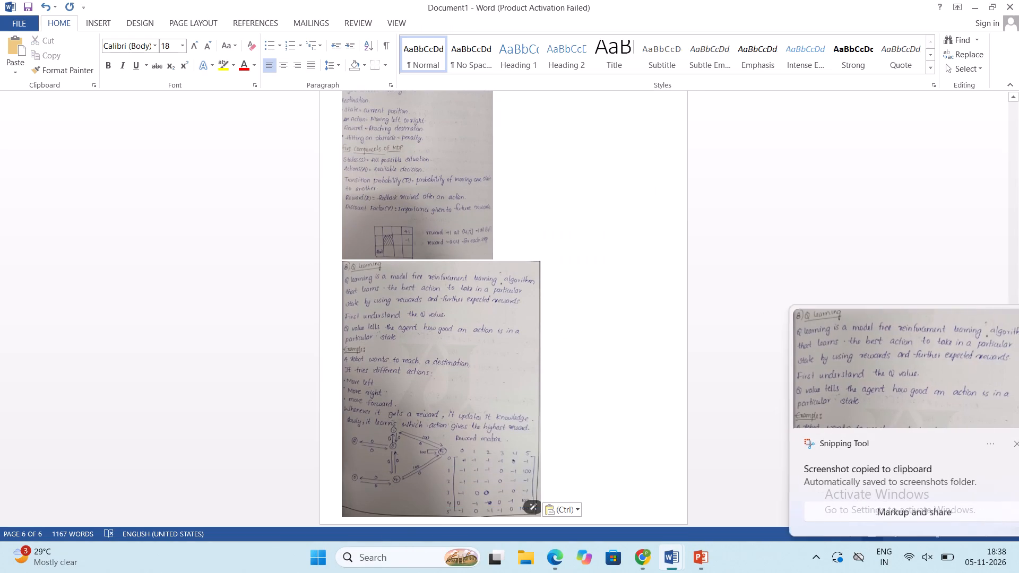
drag(539, 380, 483, 376)
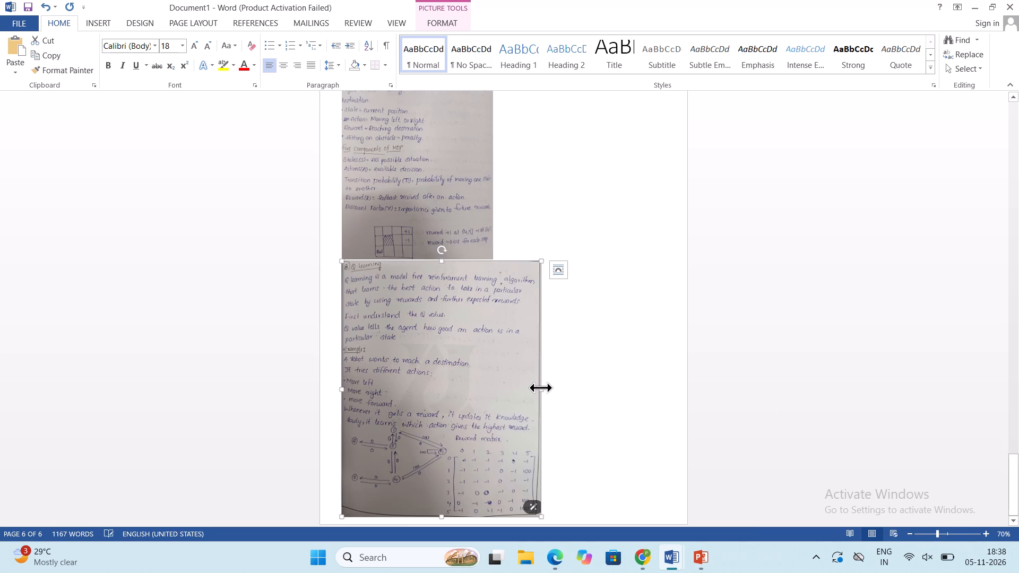
drag(541, 389, 510, 388)
Stretch the Markov Decision Process picture taller from its top edge towards the height of the adjacent Q Learning picture.
scroll(510, 388, up, 1)
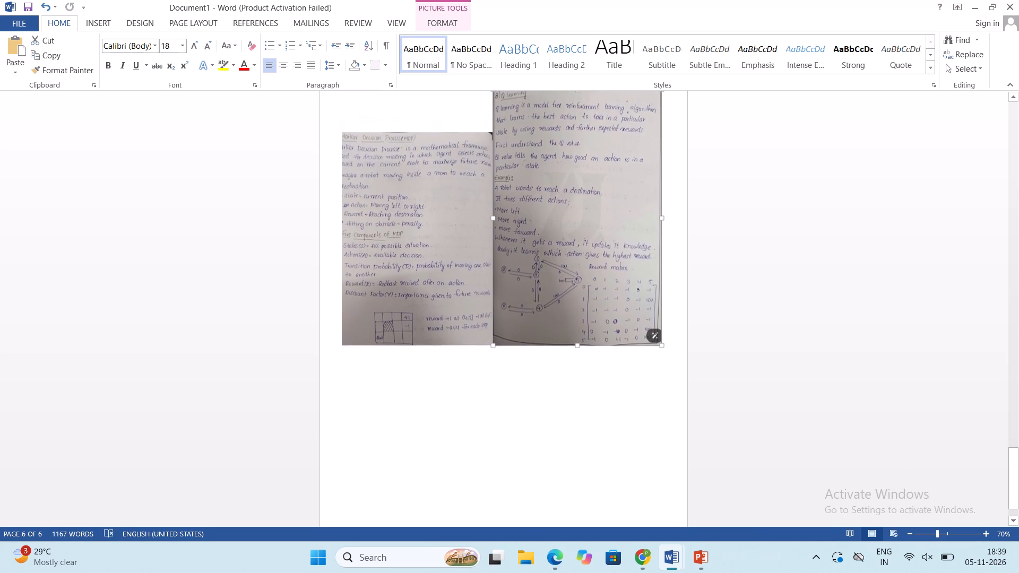
scroll(510, 388, up, 1)
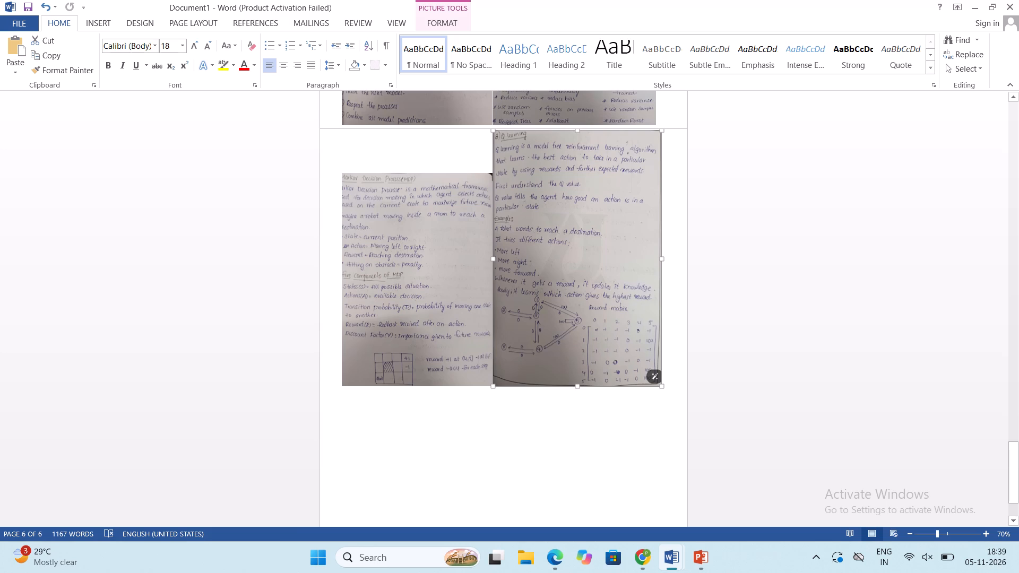
drag(409, 174, 404, 157)
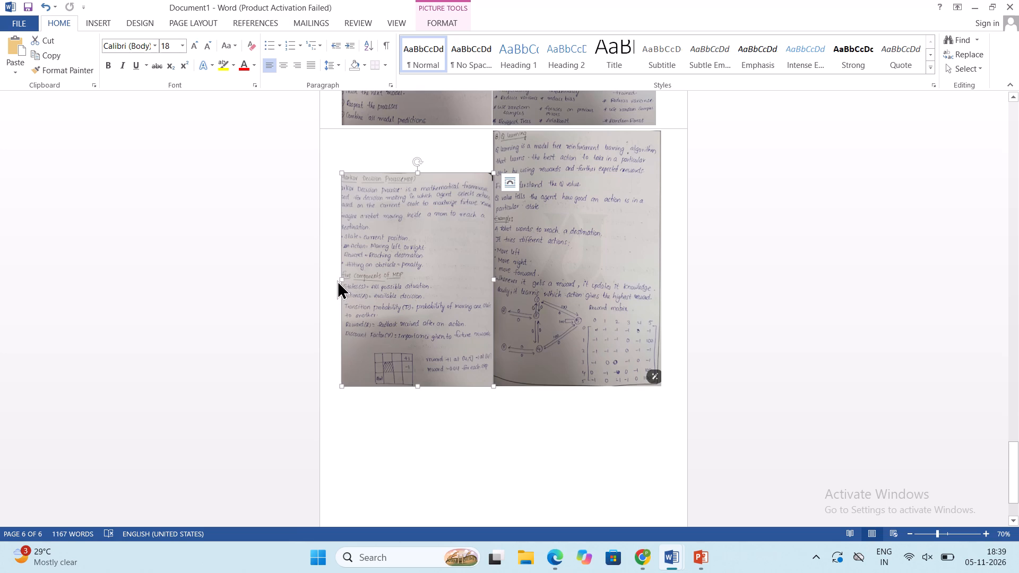
Enlarge the Markov Decision Process picture slightly in width and height, keeping it beside the Q-learning picture on the last page.
drag(340, 278, 336, 278)
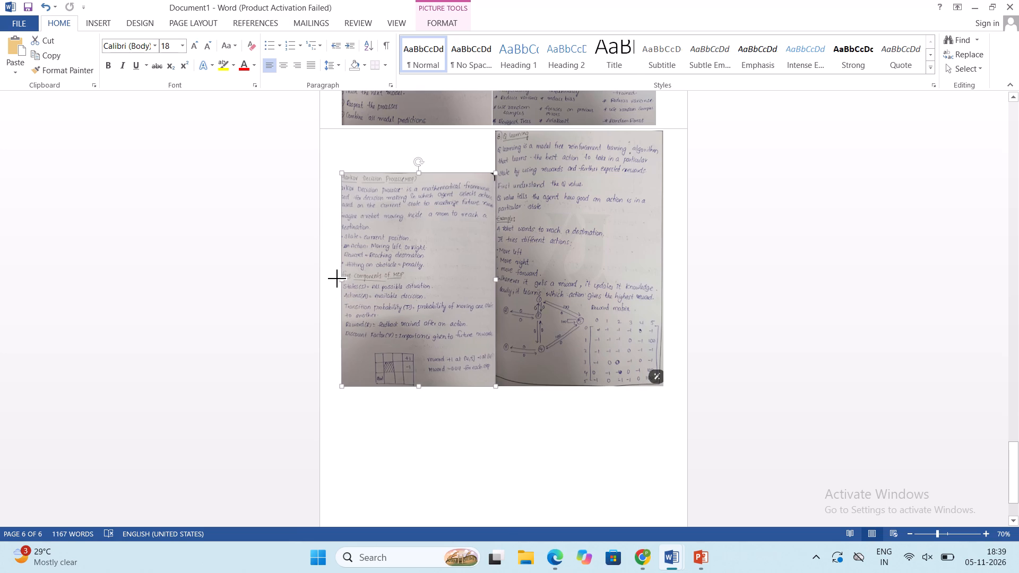
drag(336, 278, 346, 279)
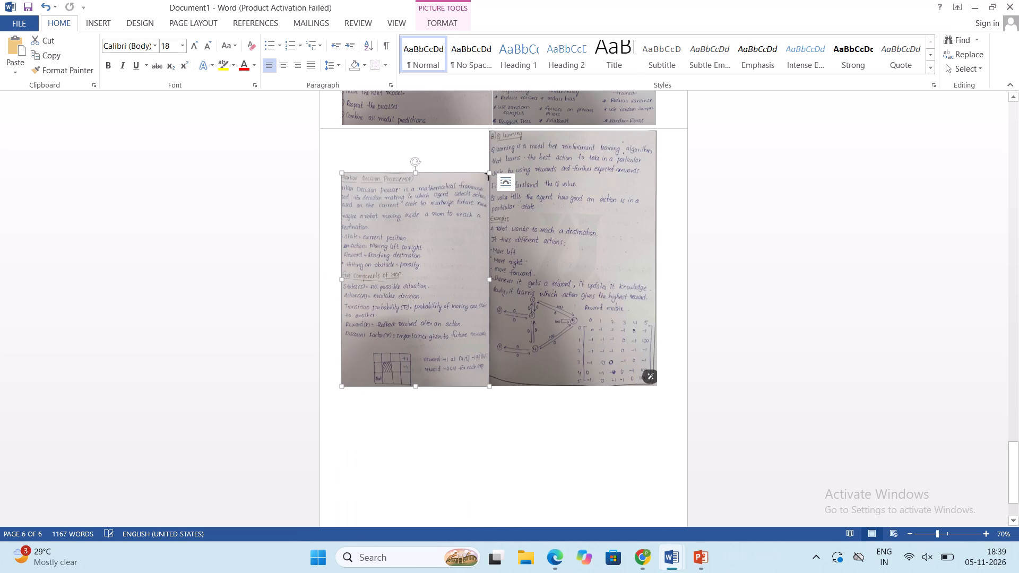
click(413, 175)
drag(342, 175, 336, 167)
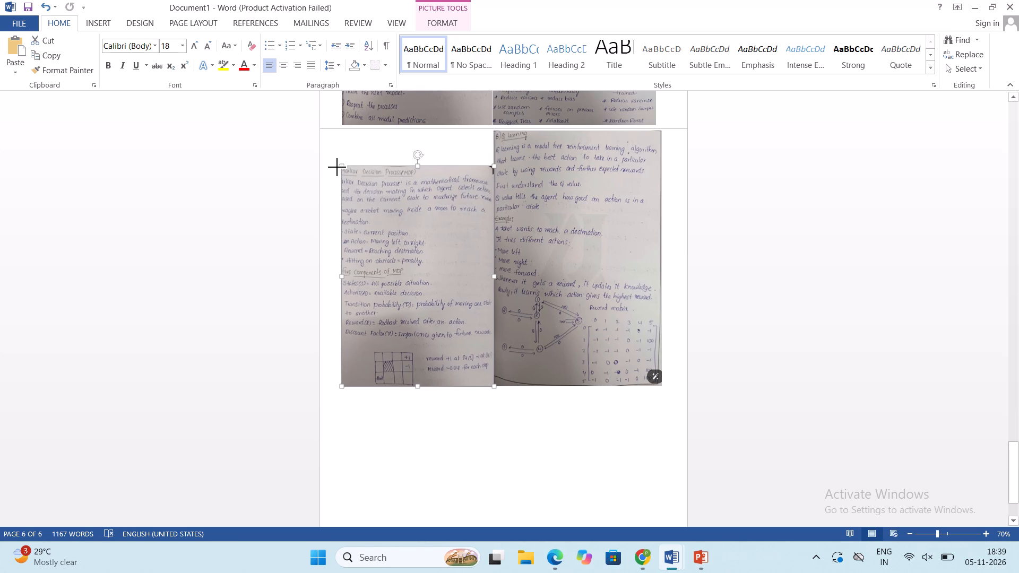
drag(336, 167, 335, 175)
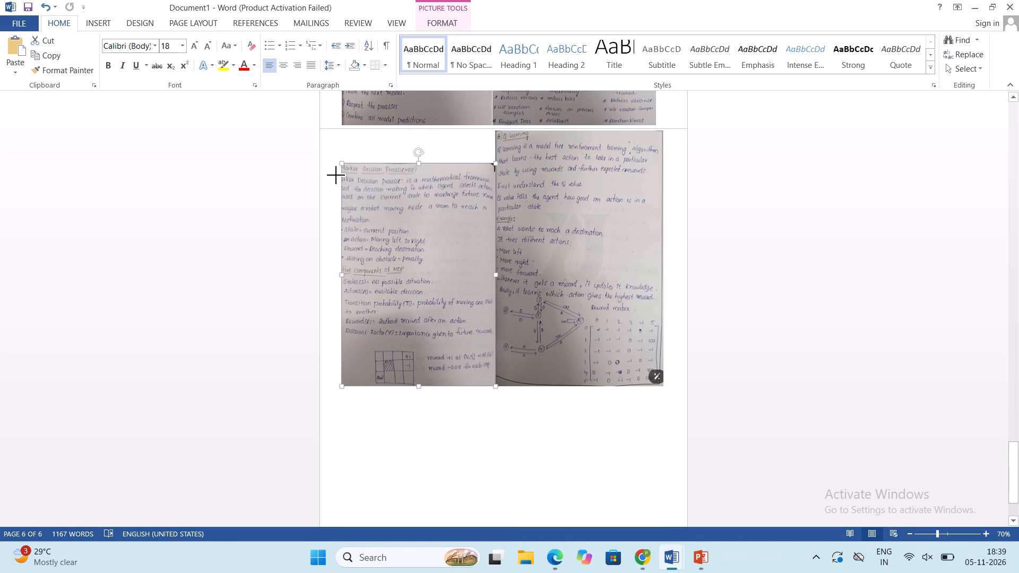
Enlarge the Markov Decision Process picture very slightly from its upper-left corner, keeping it beside the Q-learning picture.
drag(335, 175, 334, 171)
Shorten the Q-learning picture from its bottom edge until its height matches the adjacent Markov Decision Process picture.
click(588, 386)
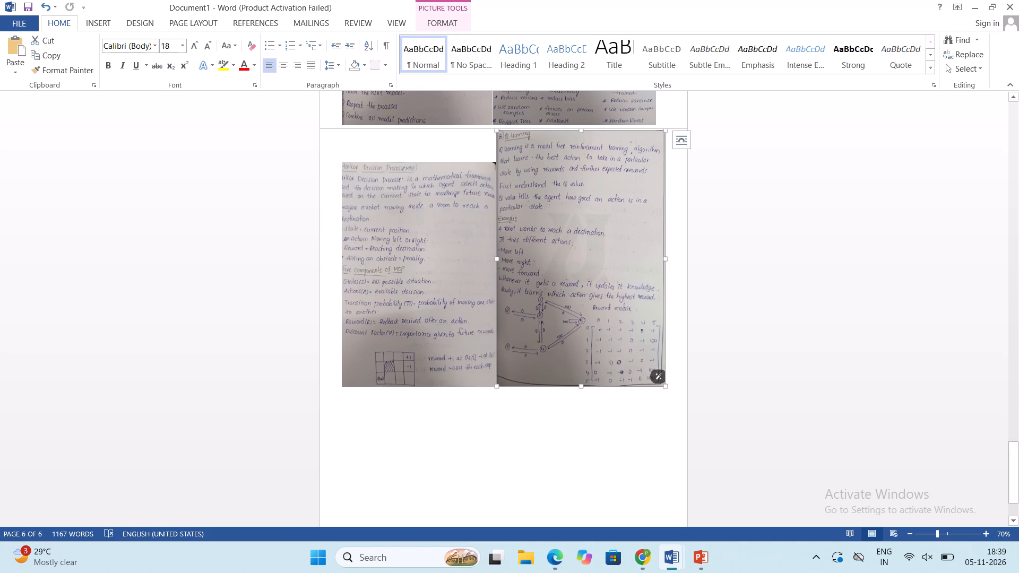
drag(580, 388, 575, 372)
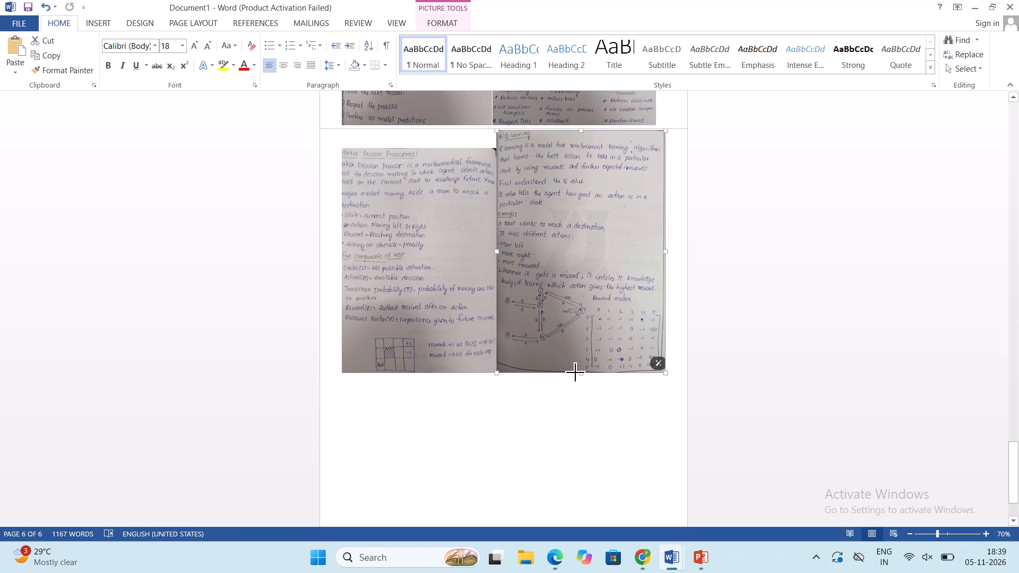
drag(575, 372, 572, 352)
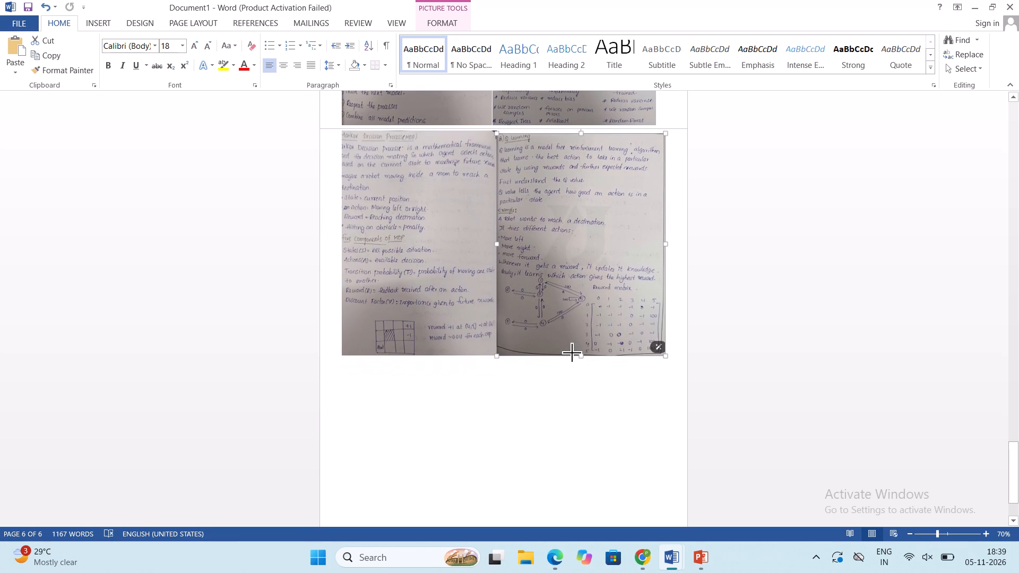
drag(572, 352, 573, 356)
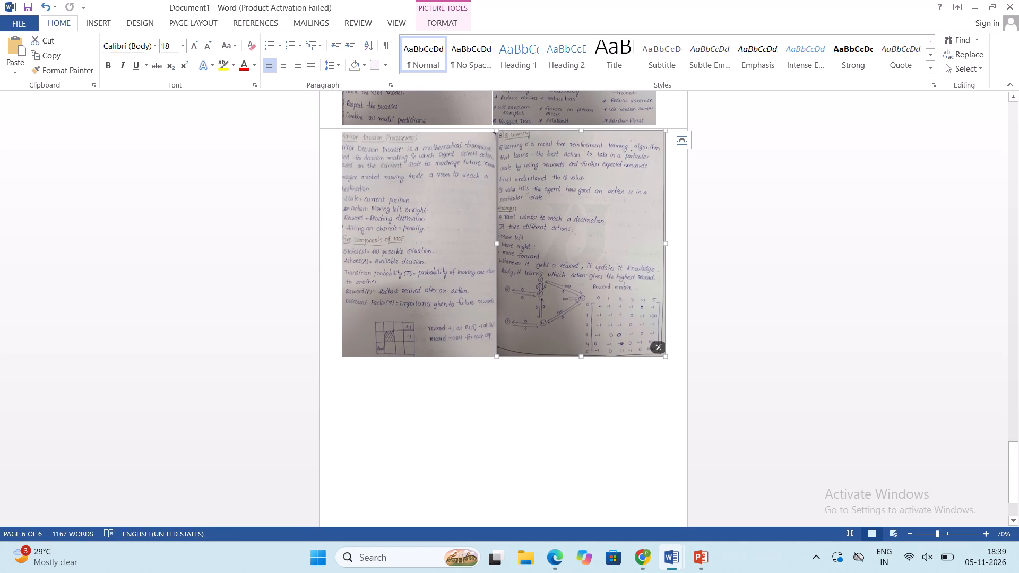
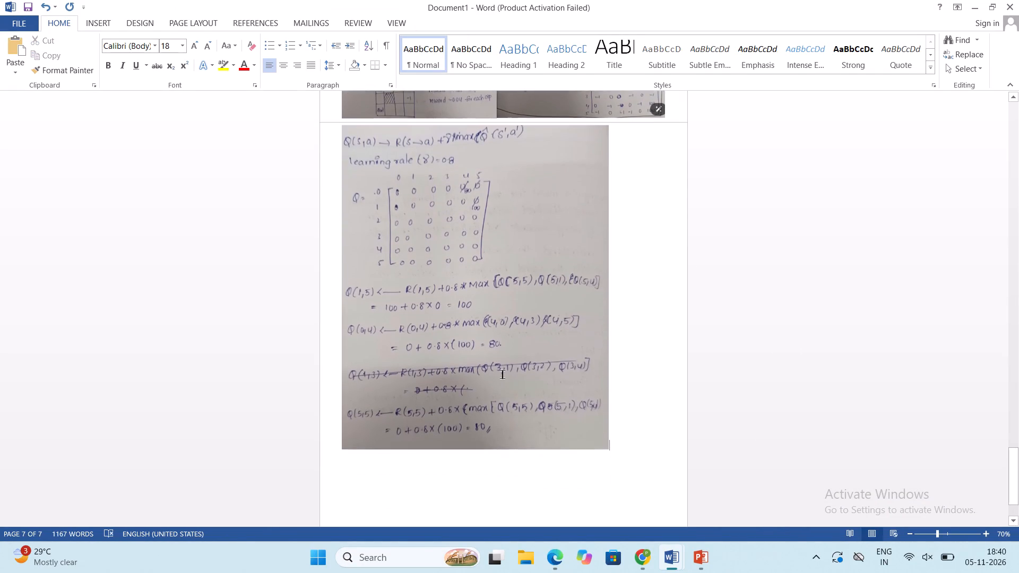
Shorten the Q-matrix calculation picture by about a third so it fits beneath the Markov Decision Process and Q-learning pictures.
scroll(503, 375, down, 2)
click(490, 366)
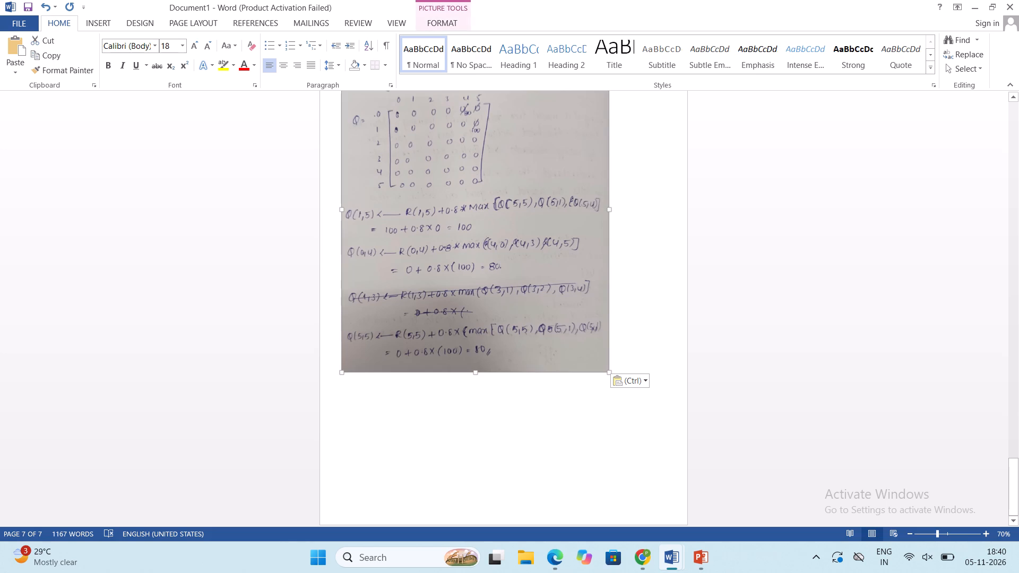
drag(474, 374, 459, 269)
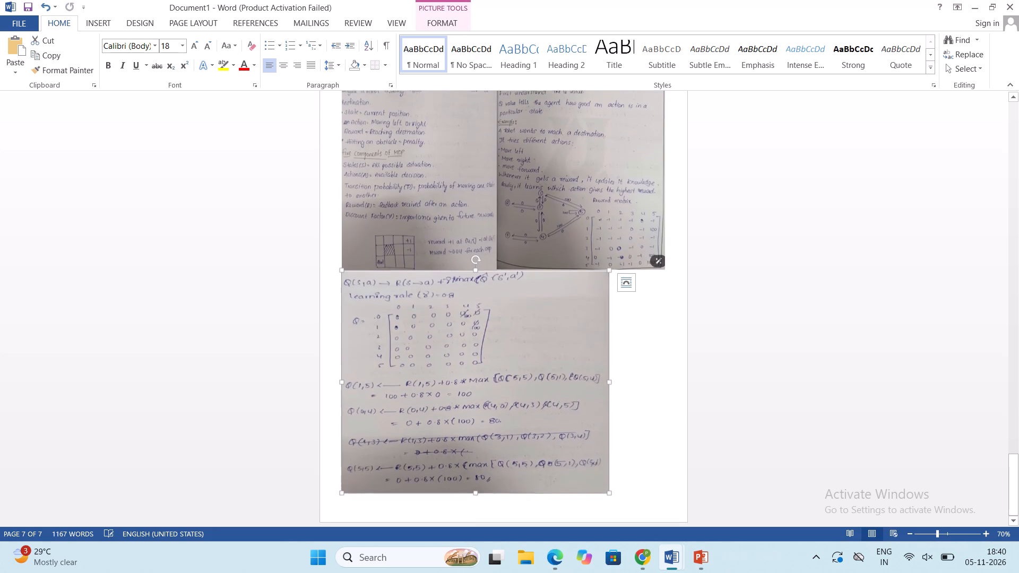
Narrow the Q-matrix calculation picture to about the Markov Decision Process picture's width, and stretch its bottom edge slightly lower.
drag(607, 381, 580, 382)
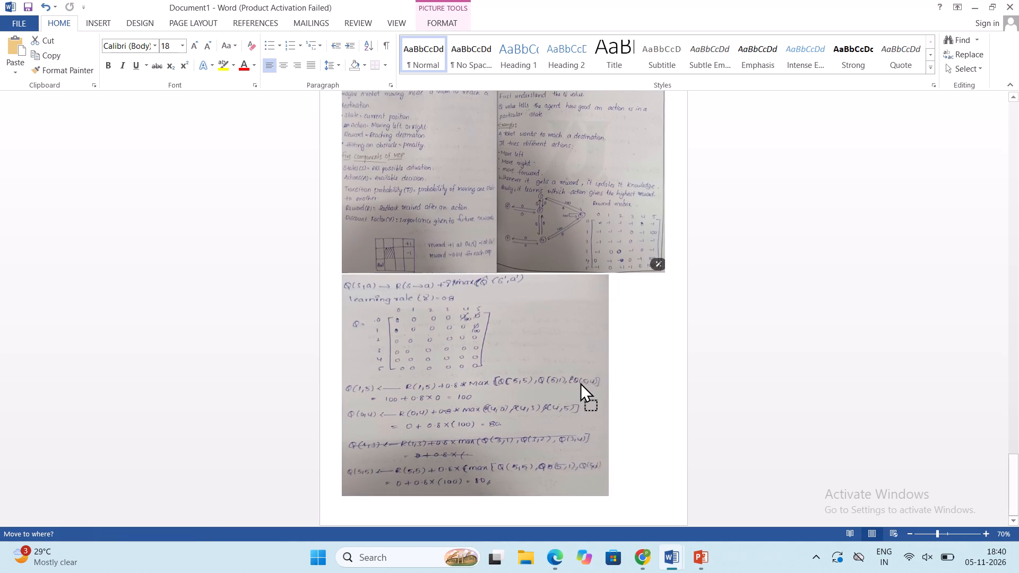
drag(580, 382, 535, 381)
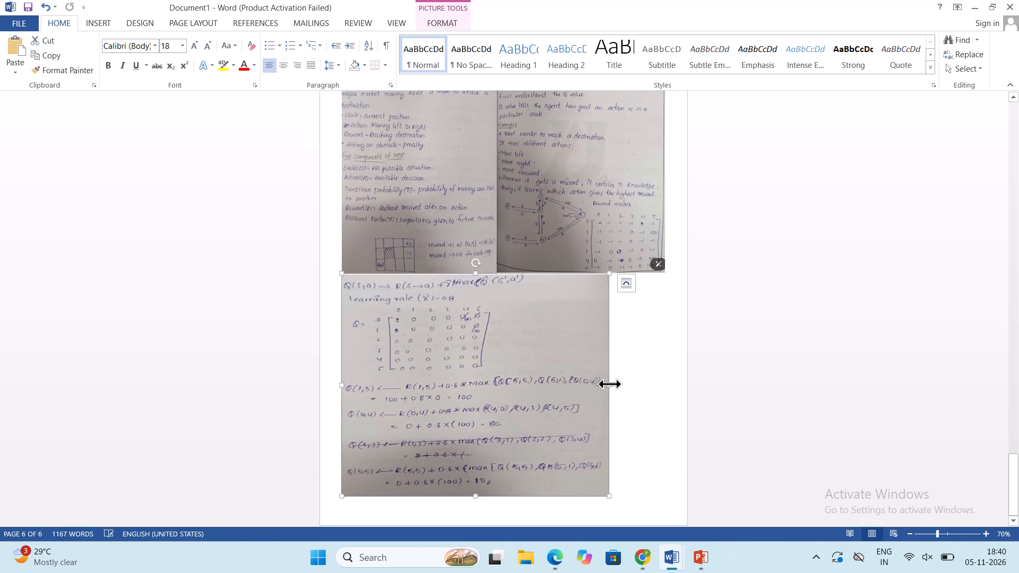
drag(609, 384, 495, 402)
scroll(495, 402, down, 1)
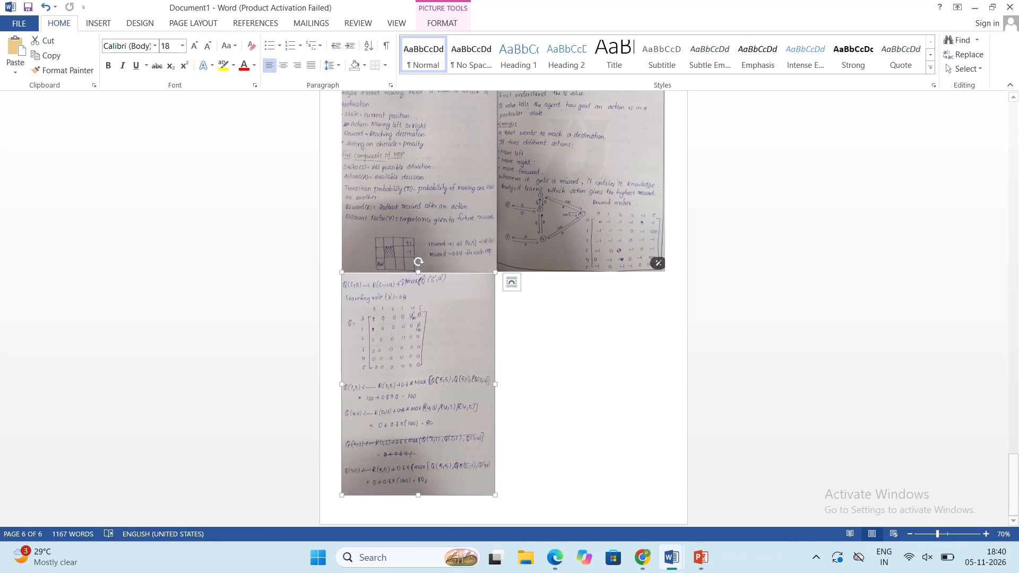
drag(416, 494, 421, 509)
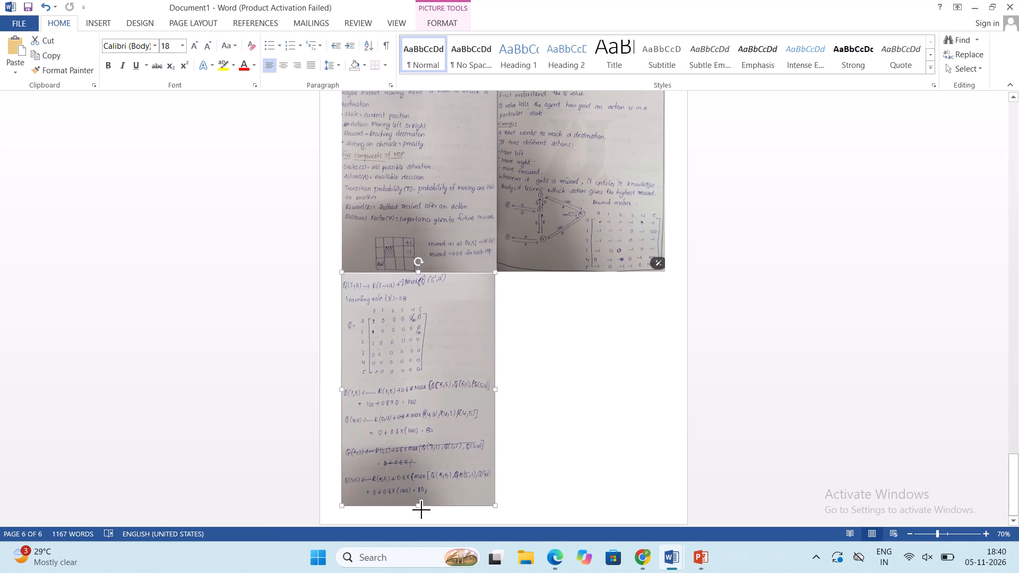
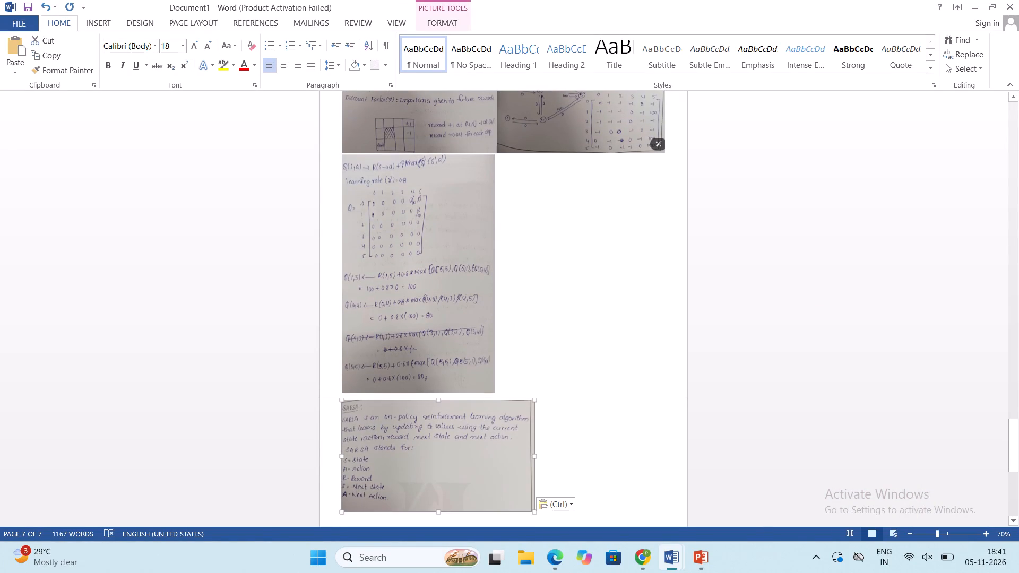
drag(536, 457, 512, 459)
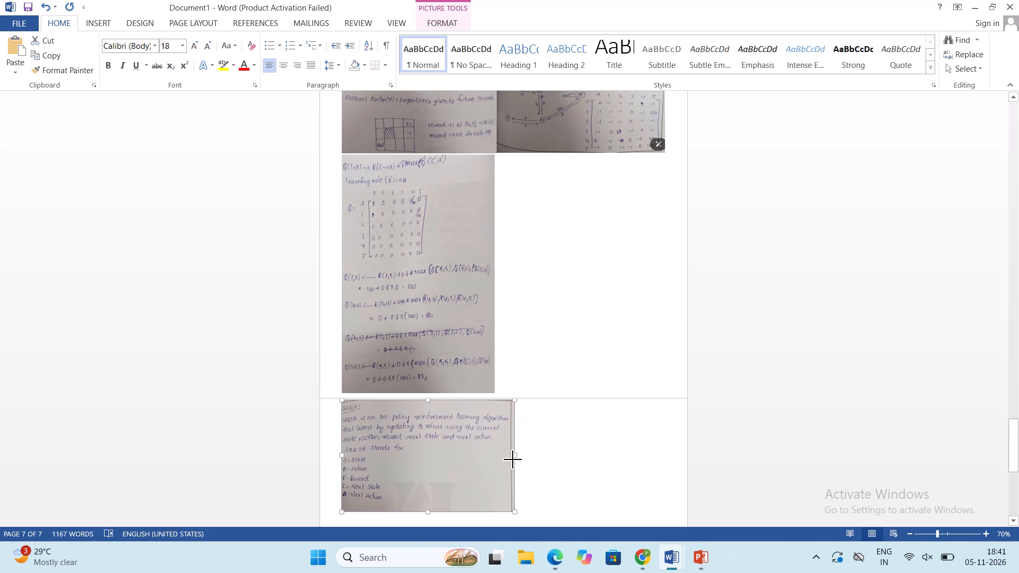
drag(512, 459, 504, 462)
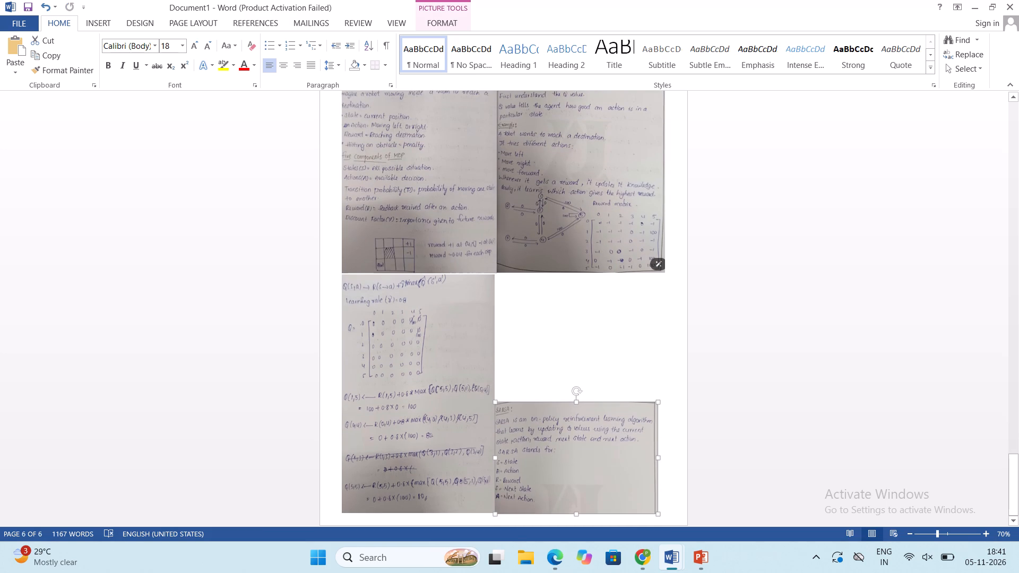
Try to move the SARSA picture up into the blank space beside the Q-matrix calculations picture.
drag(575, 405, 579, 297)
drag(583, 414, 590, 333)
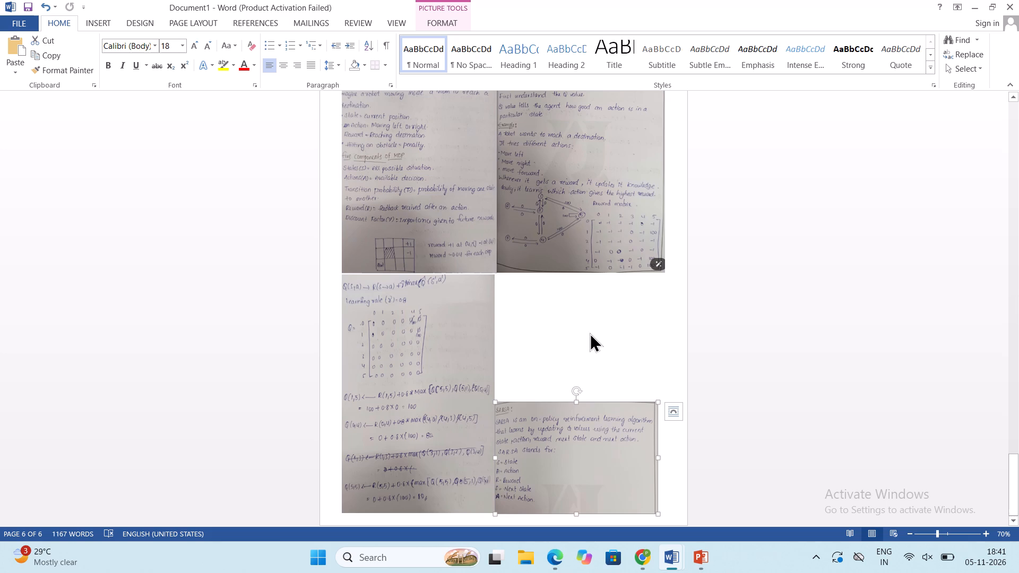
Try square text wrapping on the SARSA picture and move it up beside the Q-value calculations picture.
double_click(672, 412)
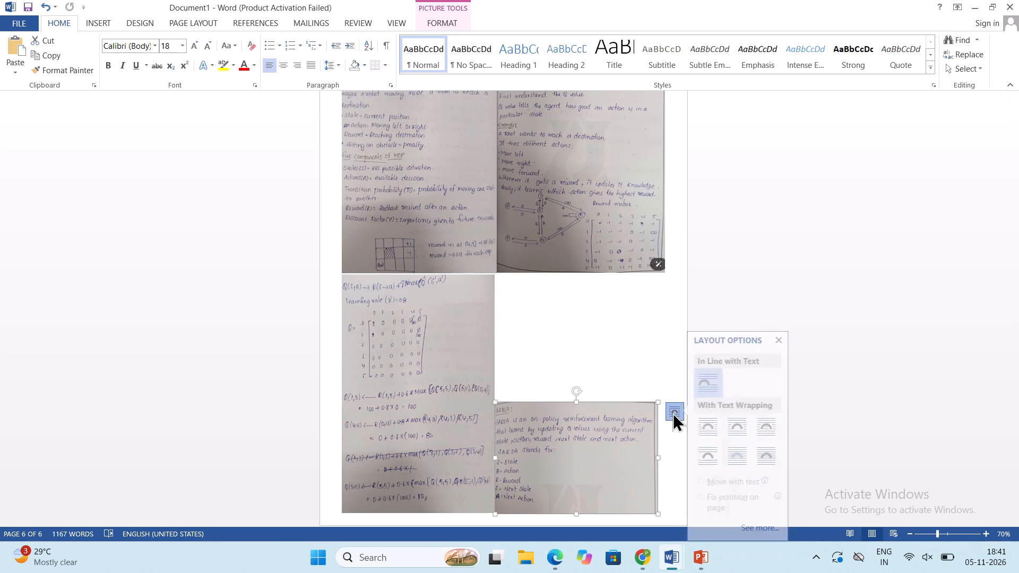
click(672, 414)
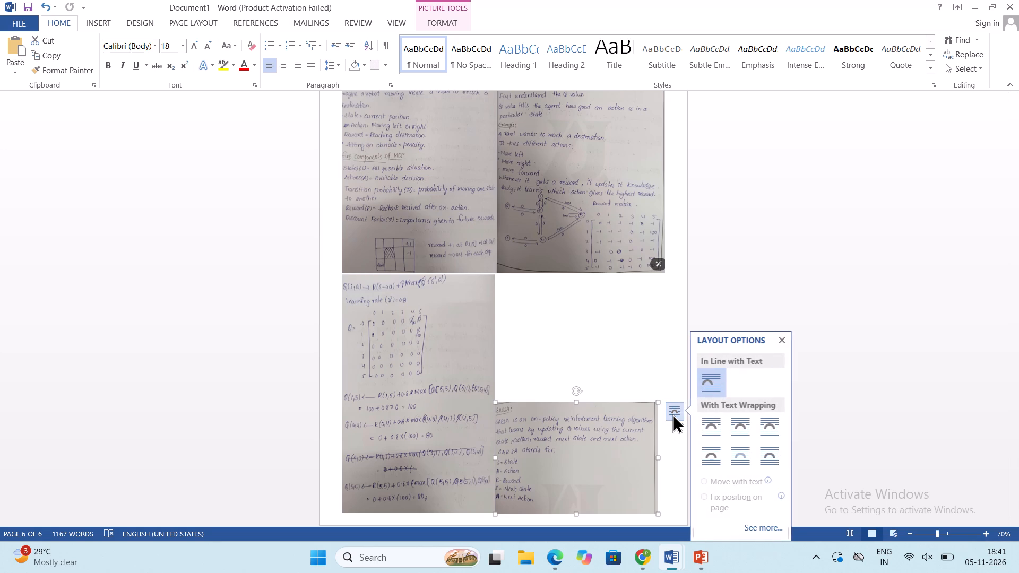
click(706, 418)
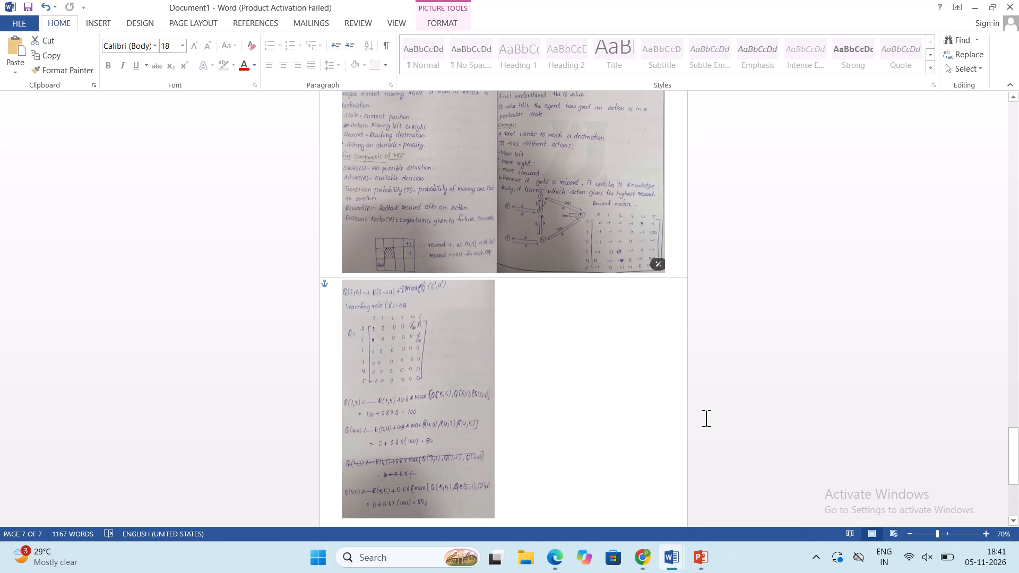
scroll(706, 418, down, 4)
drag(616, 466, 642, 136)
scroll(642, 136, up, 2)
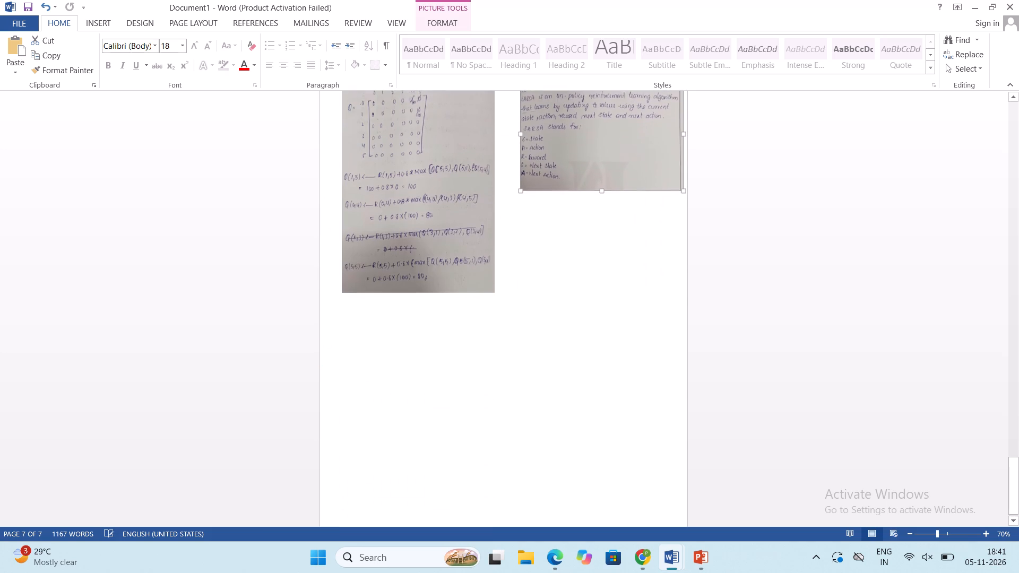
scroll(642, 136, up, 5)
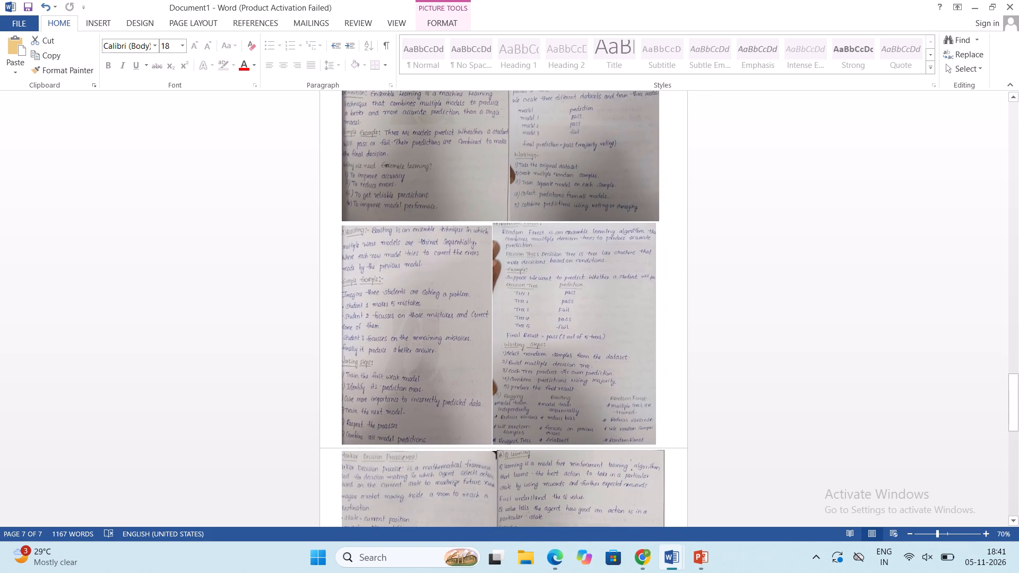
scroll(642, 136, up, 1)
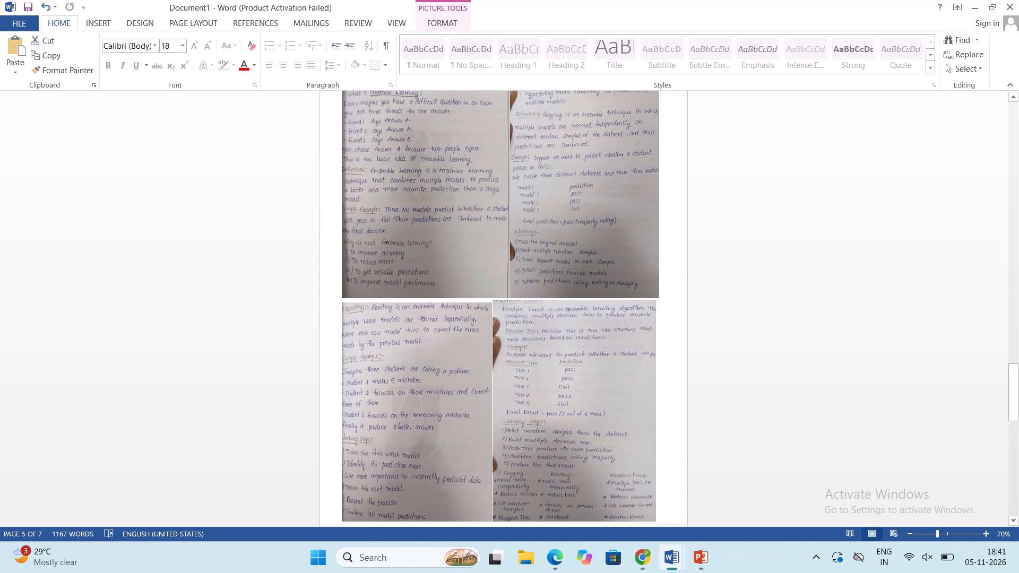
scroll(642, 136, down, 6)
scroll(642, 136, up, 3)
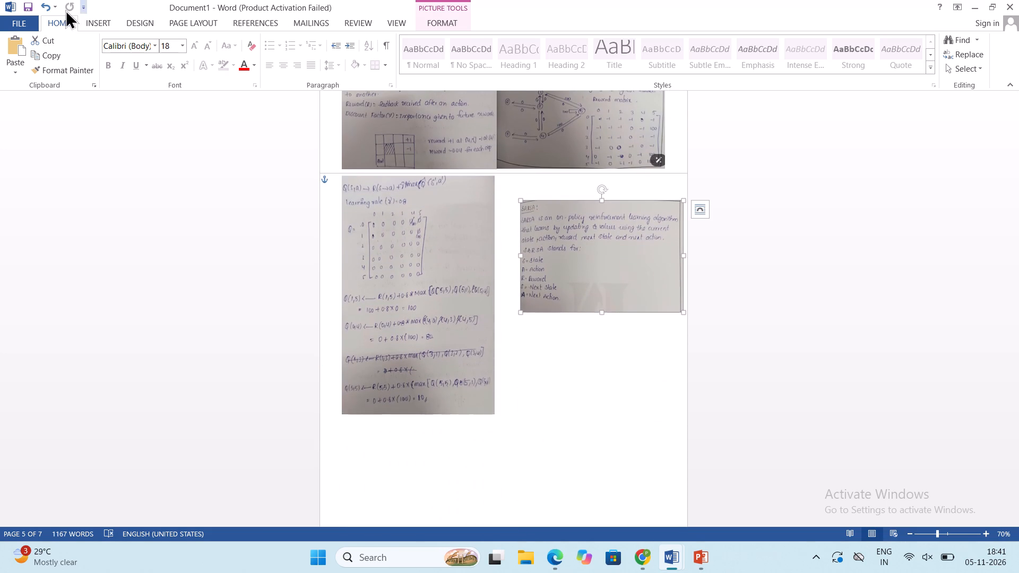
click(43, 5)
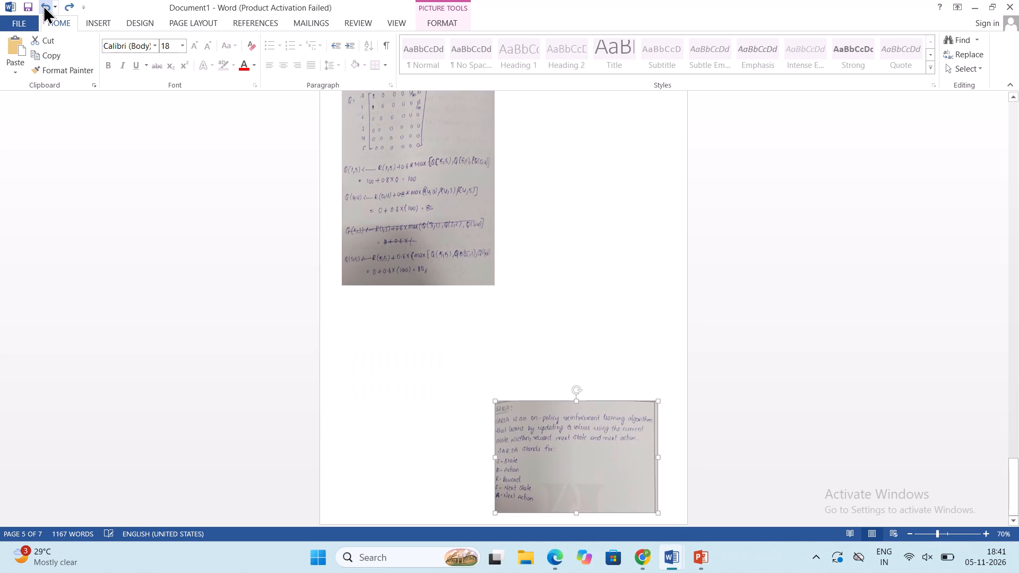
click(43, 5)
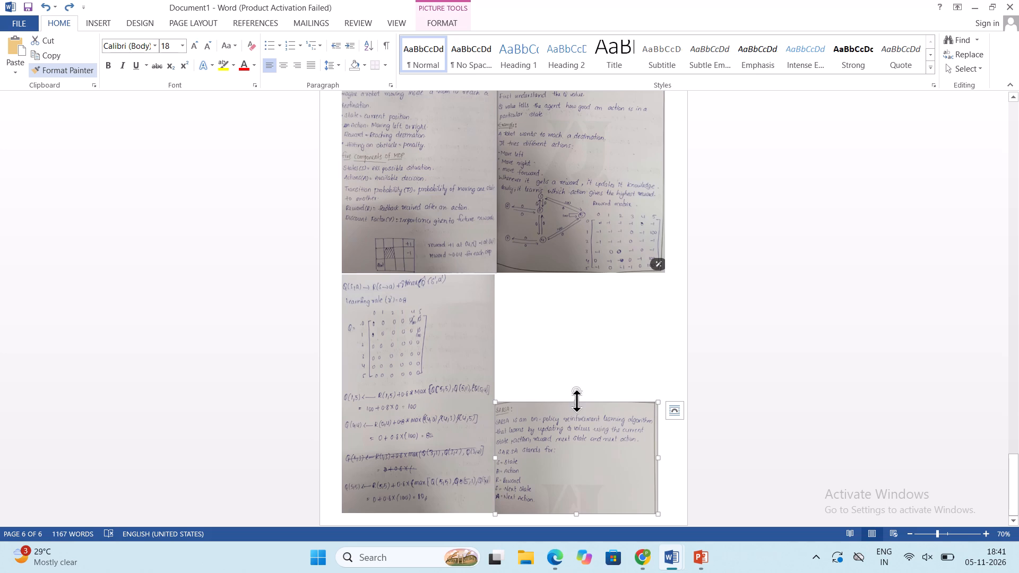
Stretch the SARSA picture vertically to slightly less than the height of the Q-value calculations picture beside it, keeping its width.
drag(576, 401, 569, 307)
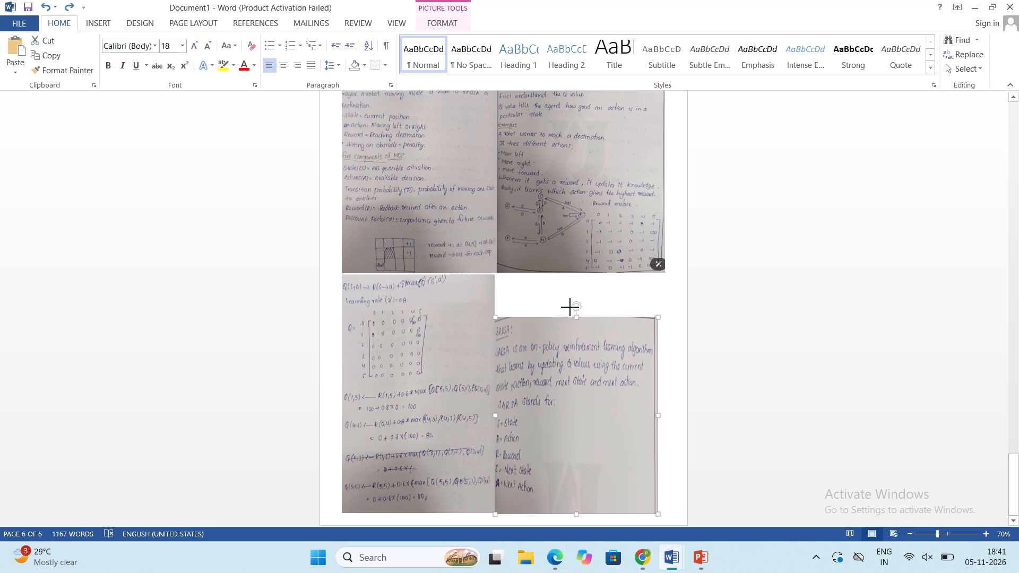
drag(569, 307, 573, 214)
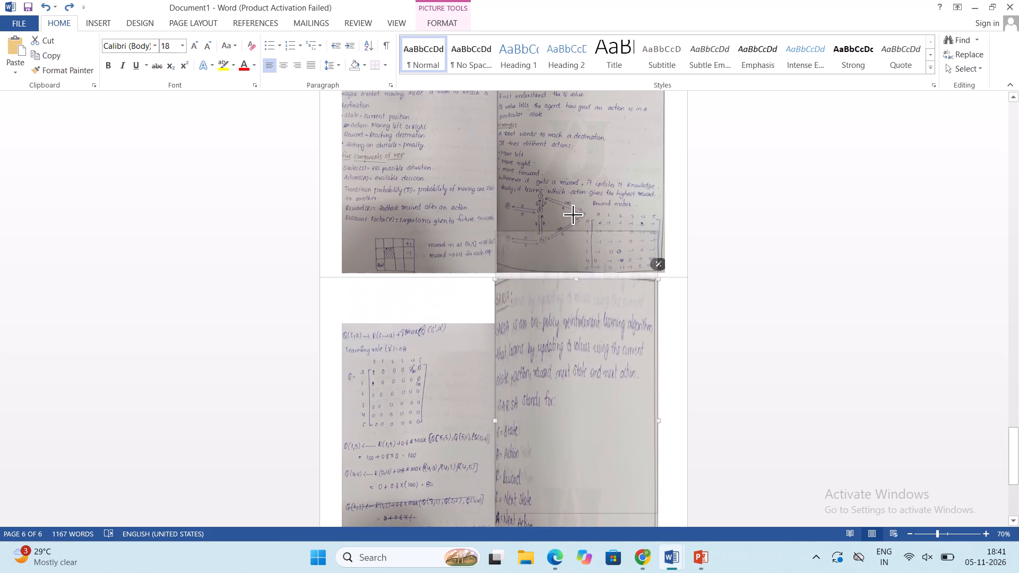
drag(573, 214, 581, 284)
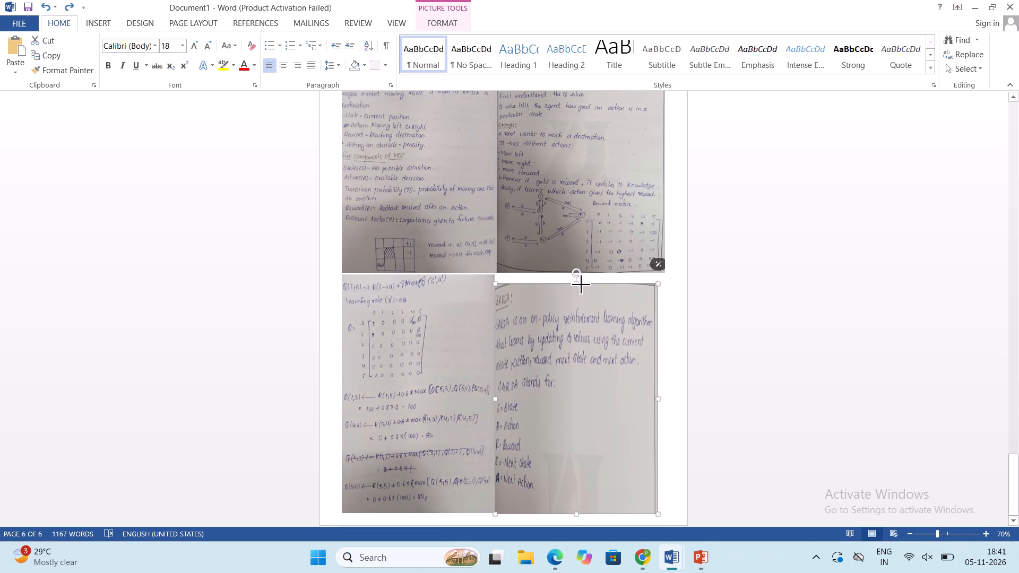
drag(581, 284, 580, 275)
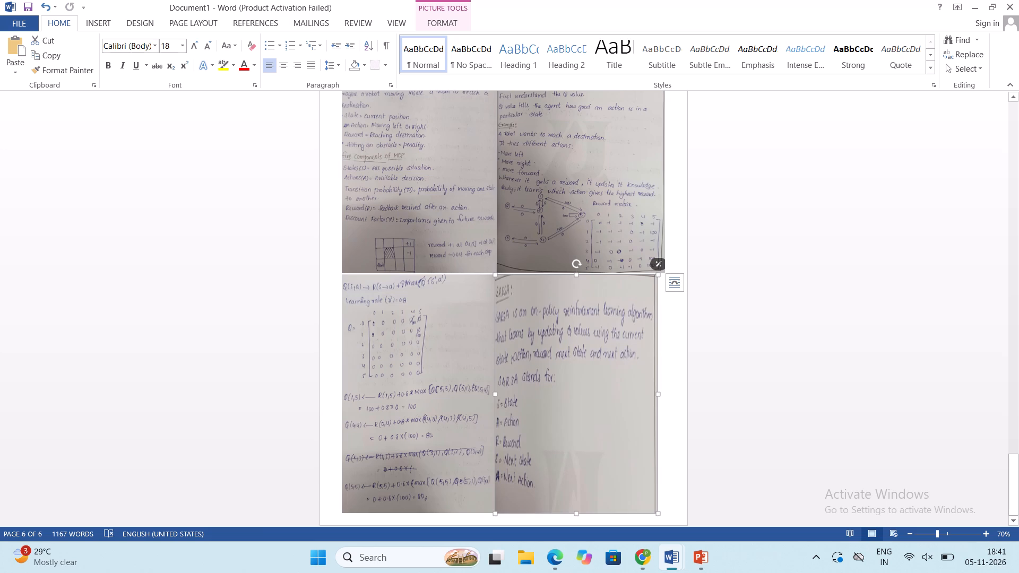
drag(574, 513, 574, 481)
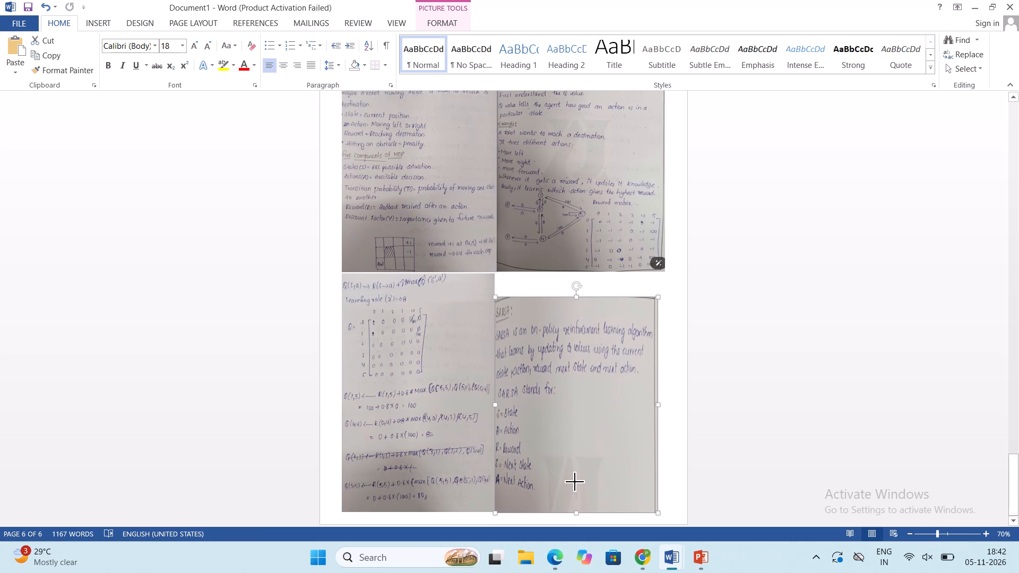
drag(574, 481, 574, 476)
Reduce the height of the Q-value calculations picture slightly on the last page.
click(426, 300)
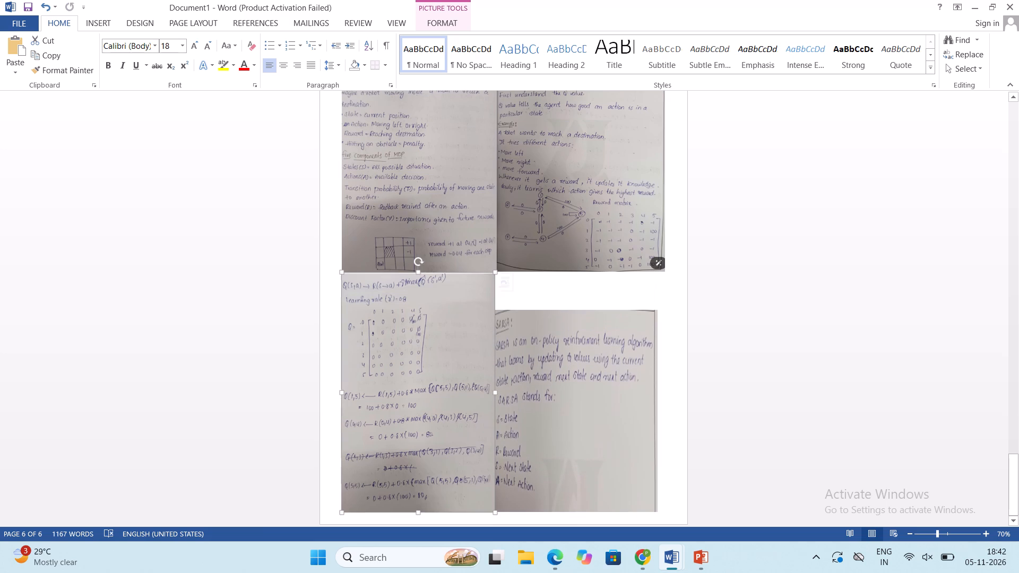
scroll(415, 274, down, 2)
click(430, 321)
drag(417, 274, 420, 284)
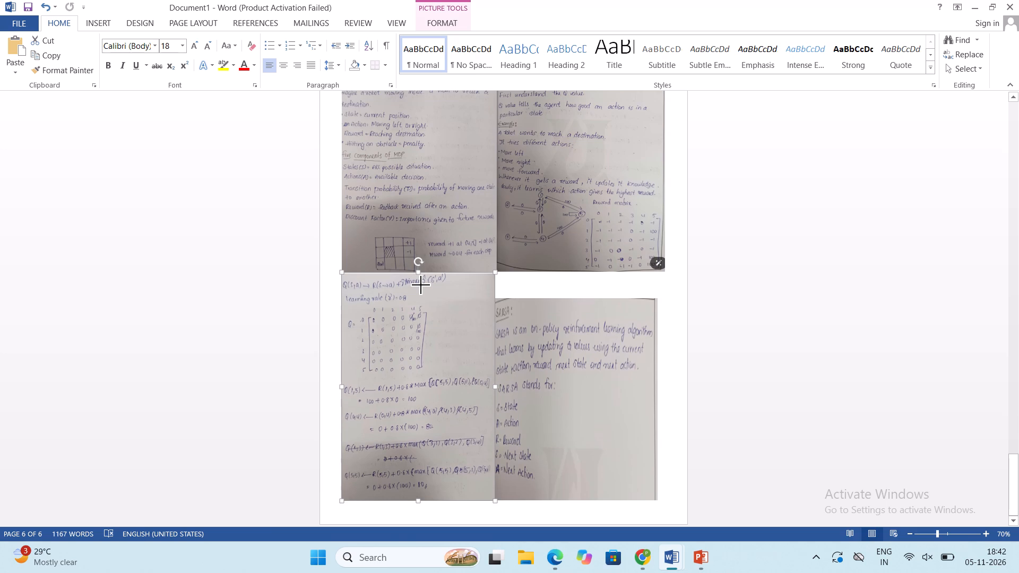
drag(420, 284, 420, 284)
Increase the height of the Q-learning picture slightly so the pictures below it fill the last page.
click(554, 236)
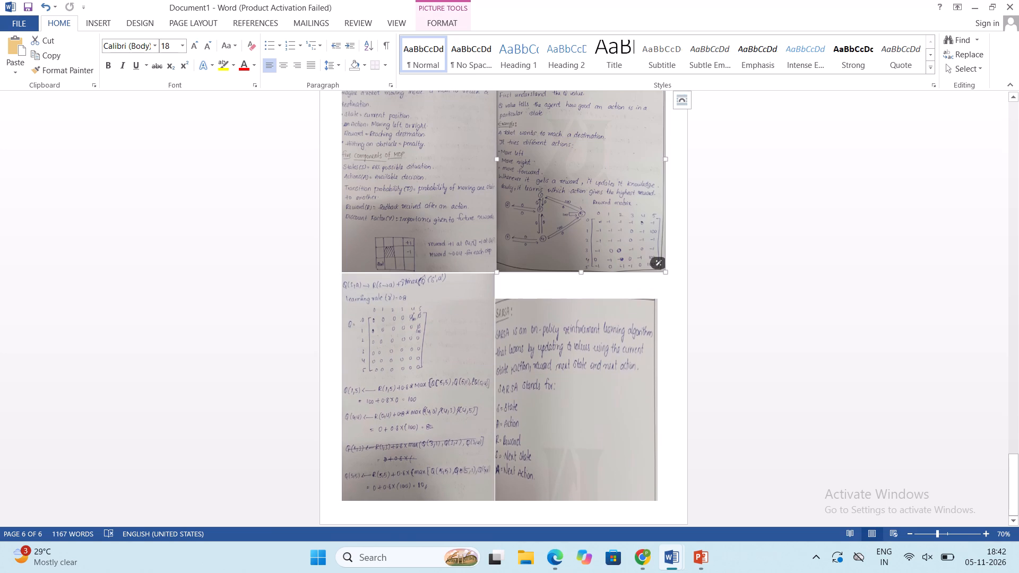
drag(582, 272, 583, 280)
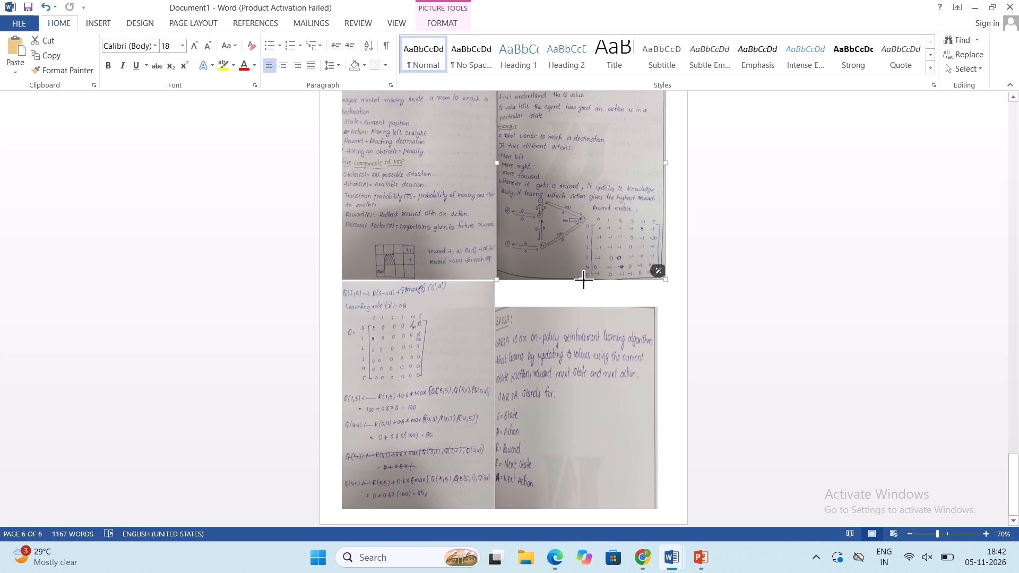
drag(583, 280, 588, 293)
scroll(588, 293, down, 2)
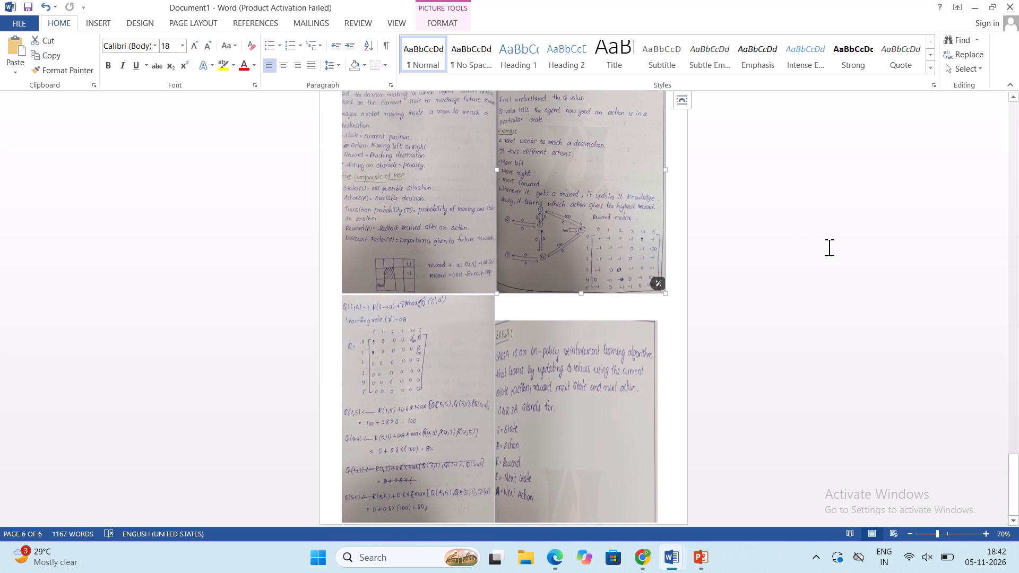
click(829, 247)
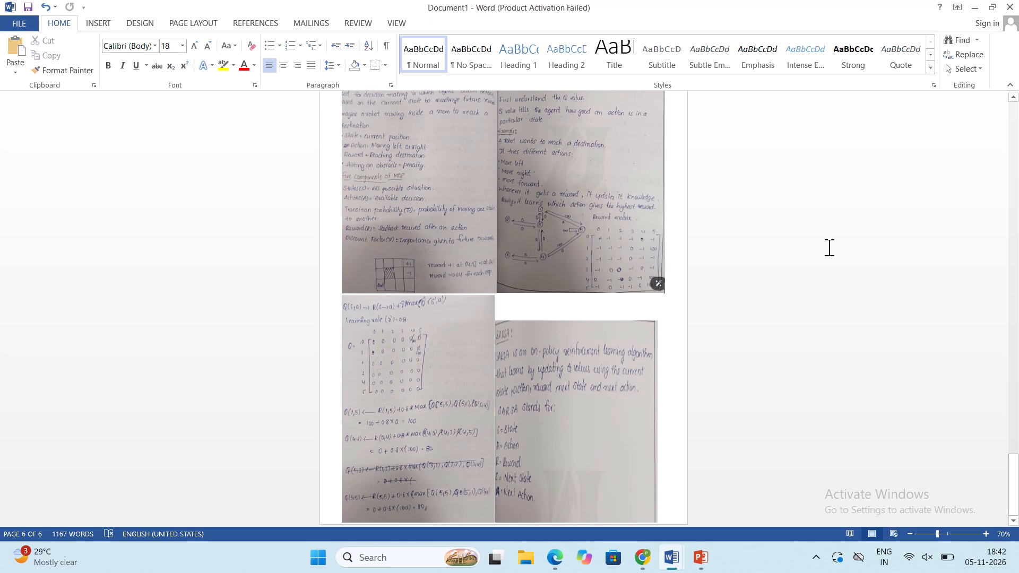
Save the document to the Desktop as a Word document named aiml.
key(ctrl+s)
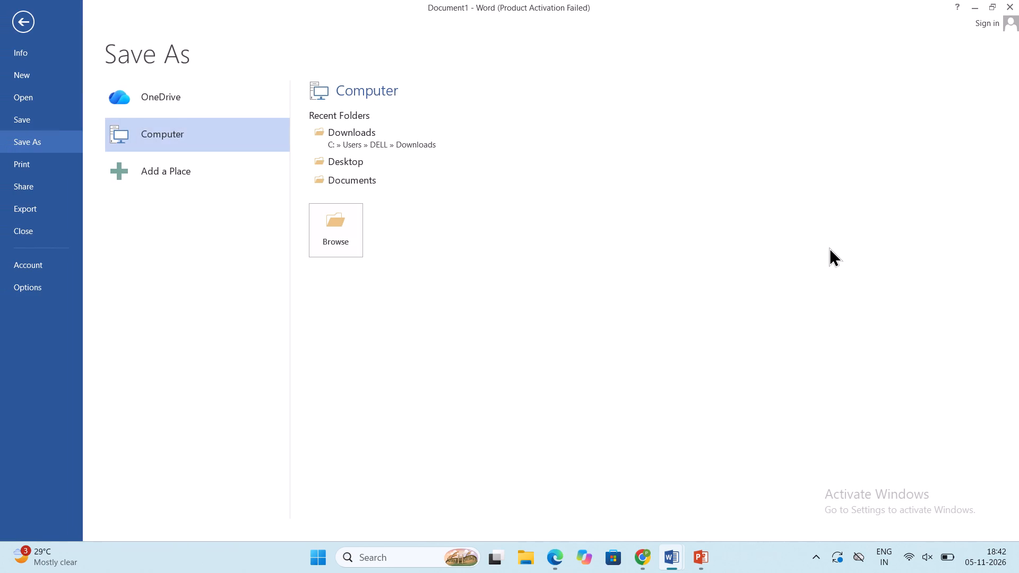
click(368, 163)
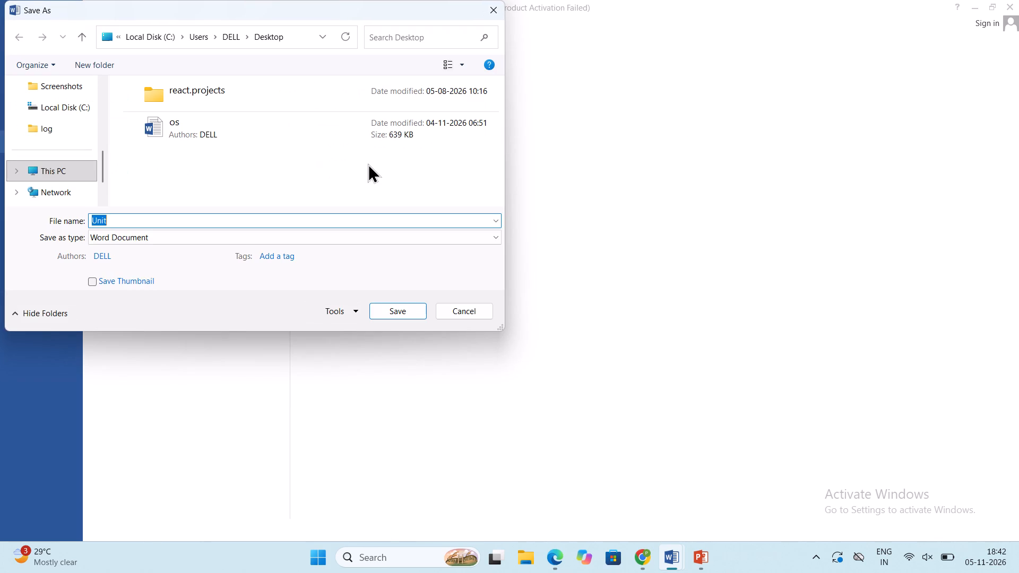
click(289, 212)
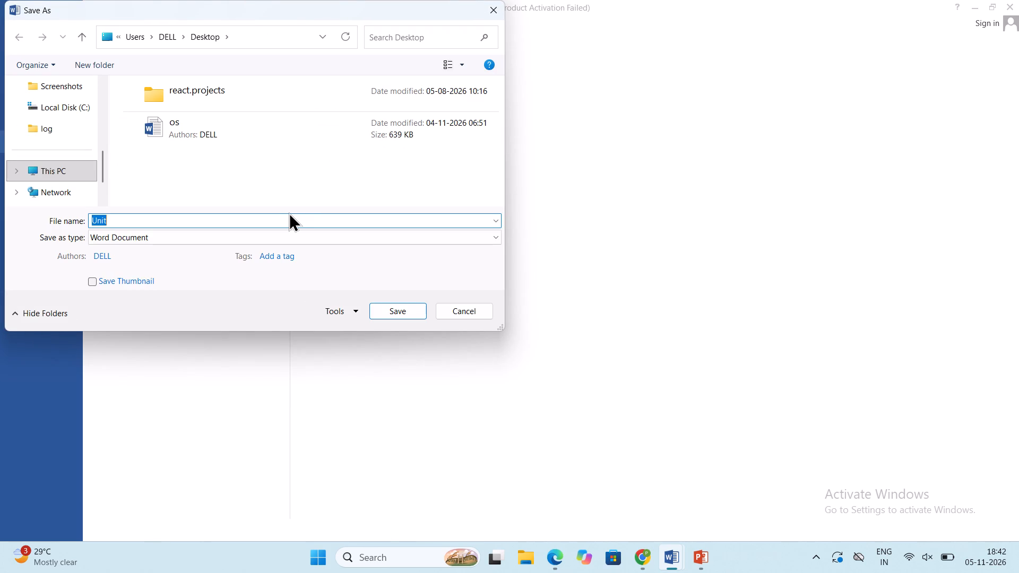
key(BackSpace)
key(BackSpace)
text(ai)
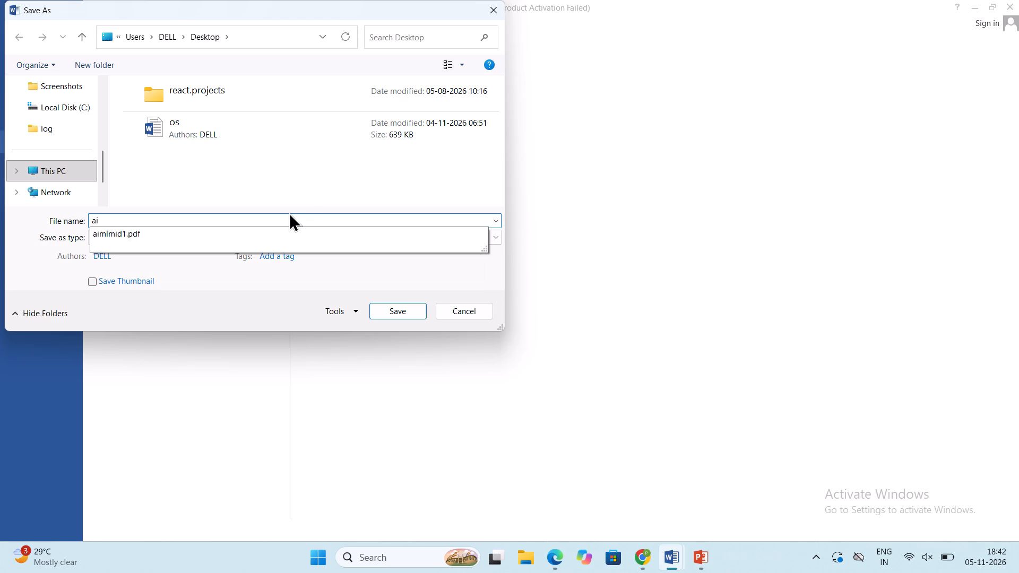
text(ml)
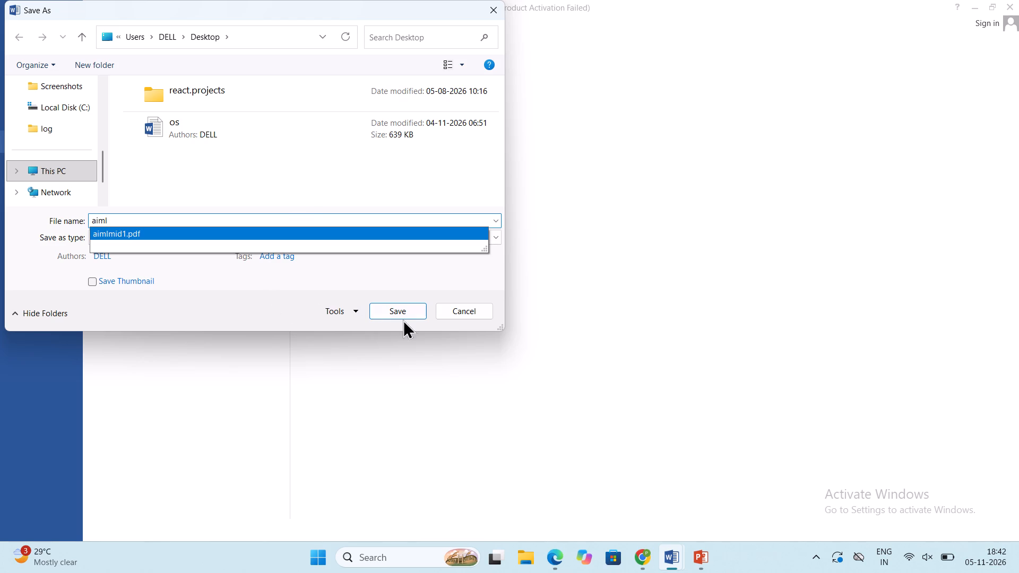
click(414, 310)
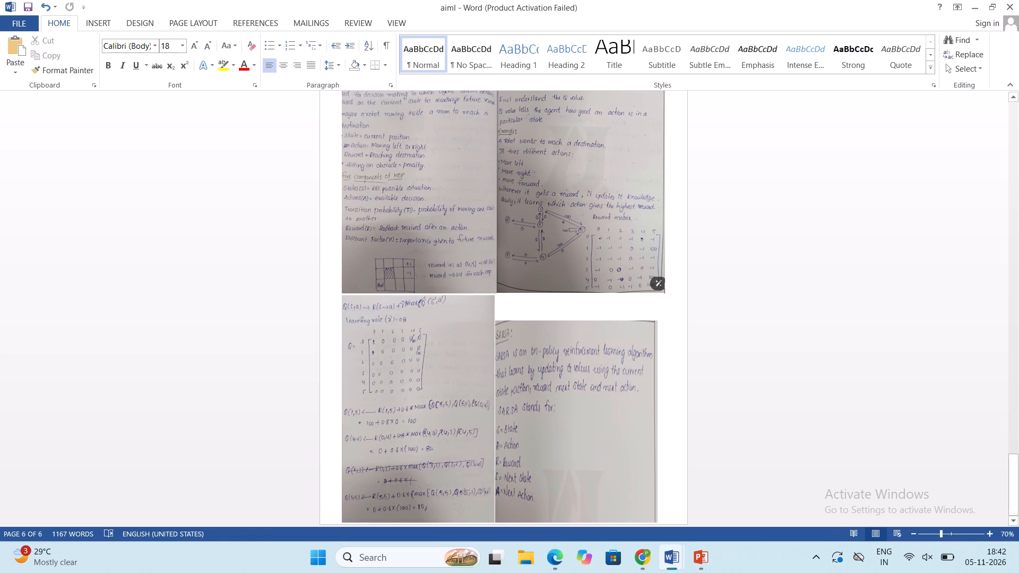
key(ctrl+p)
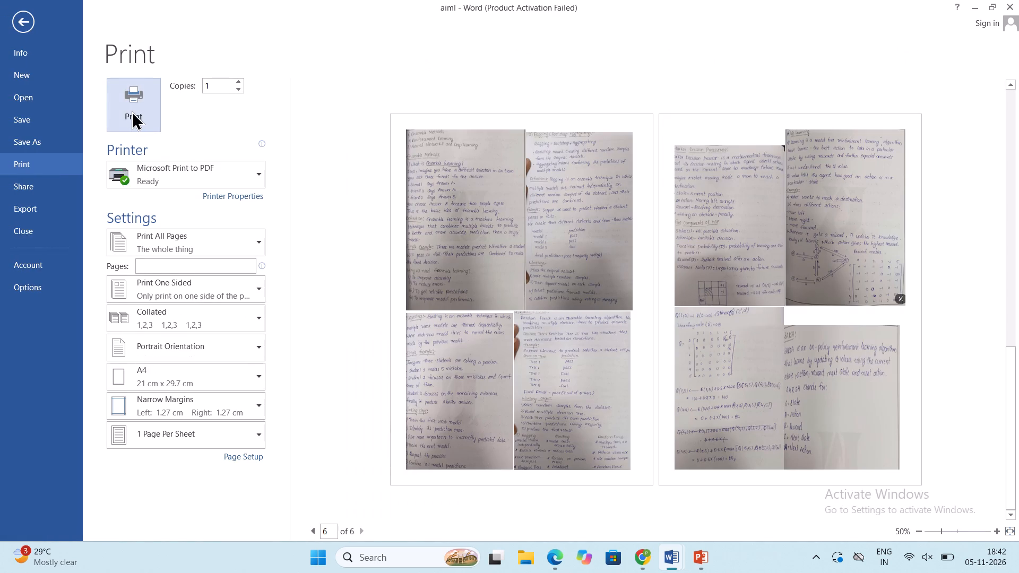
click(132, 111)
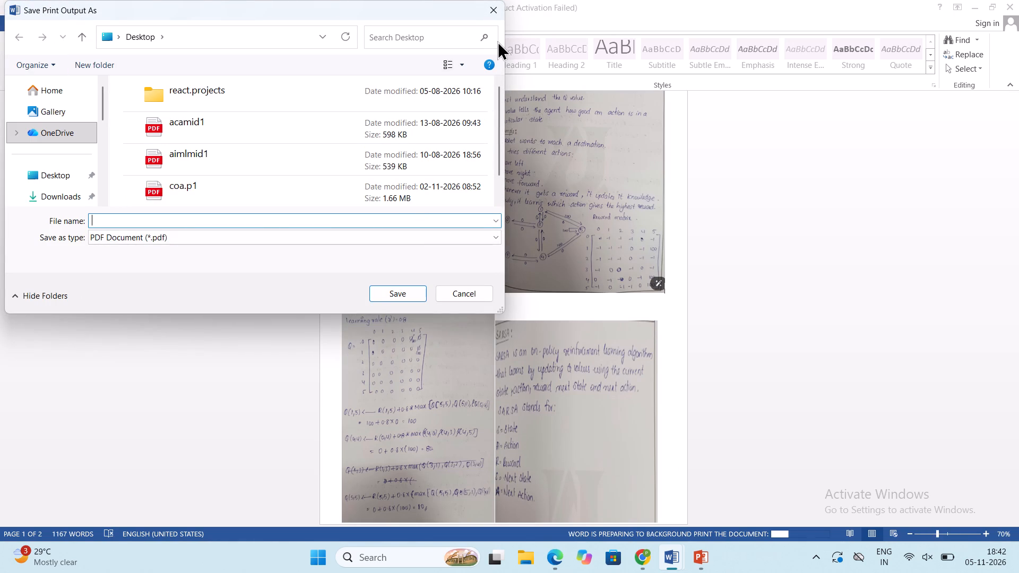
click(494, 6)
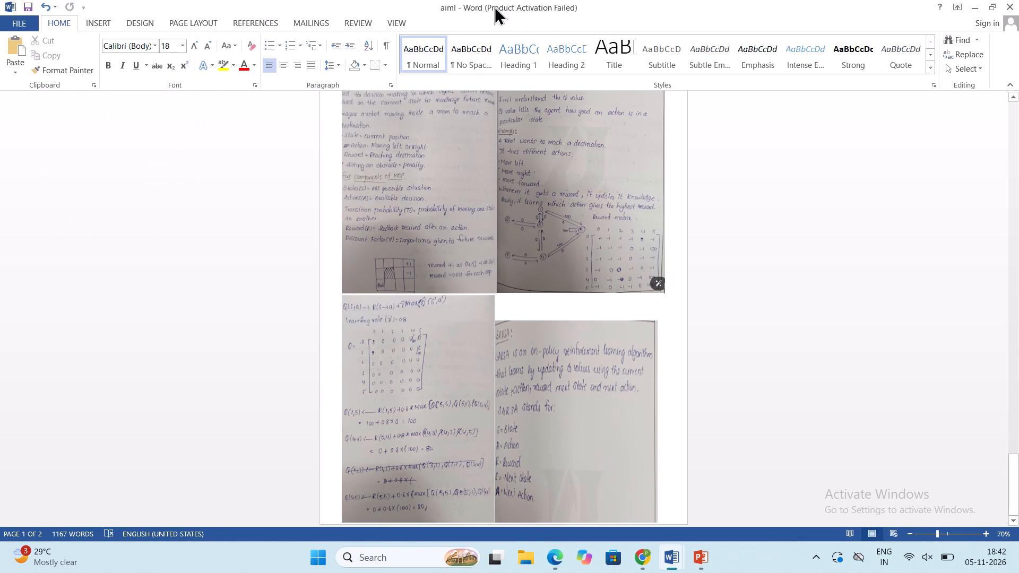
Print all pages to PDF at 8 pages per sheet, naming the output file aiml1 on the Desktop.
key(ctrl+p)
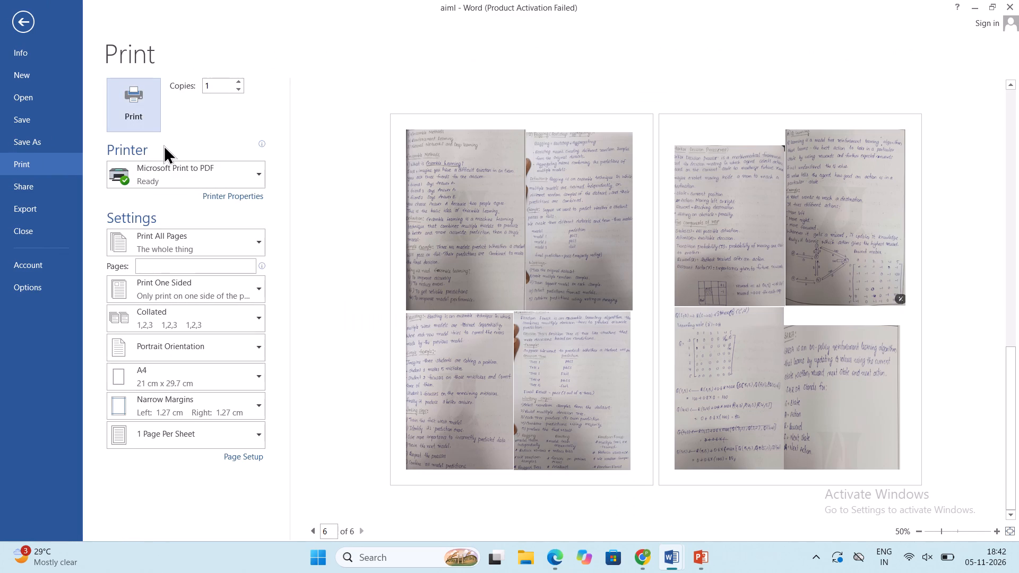
scroll(148, 134, down, 2)
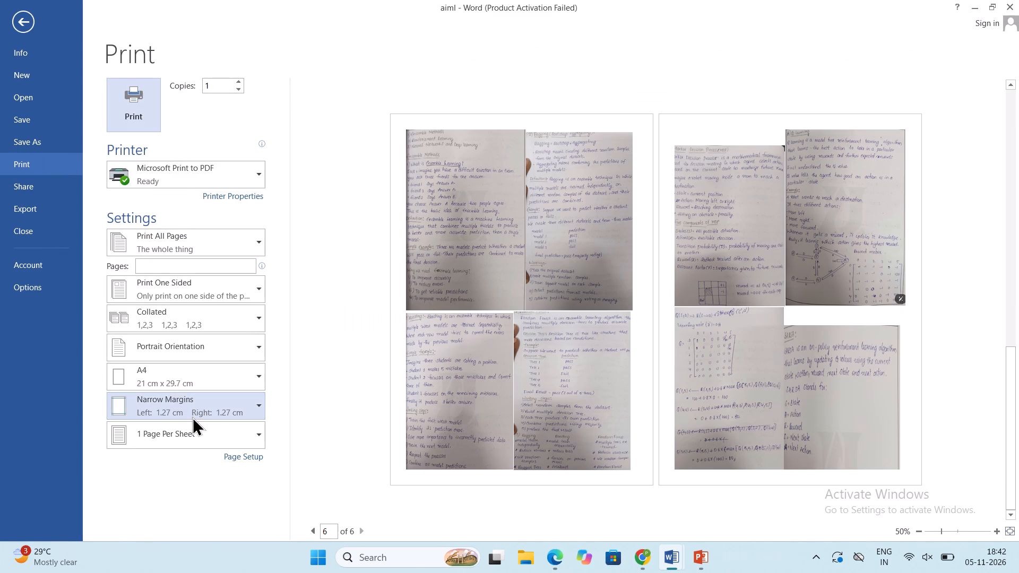
click(235, 426)
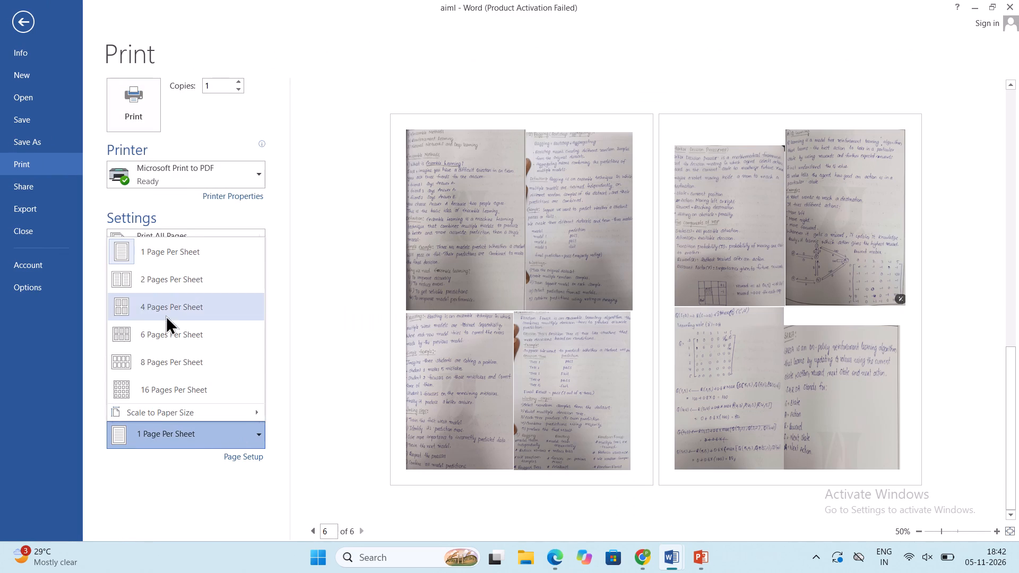
click(170, 367)
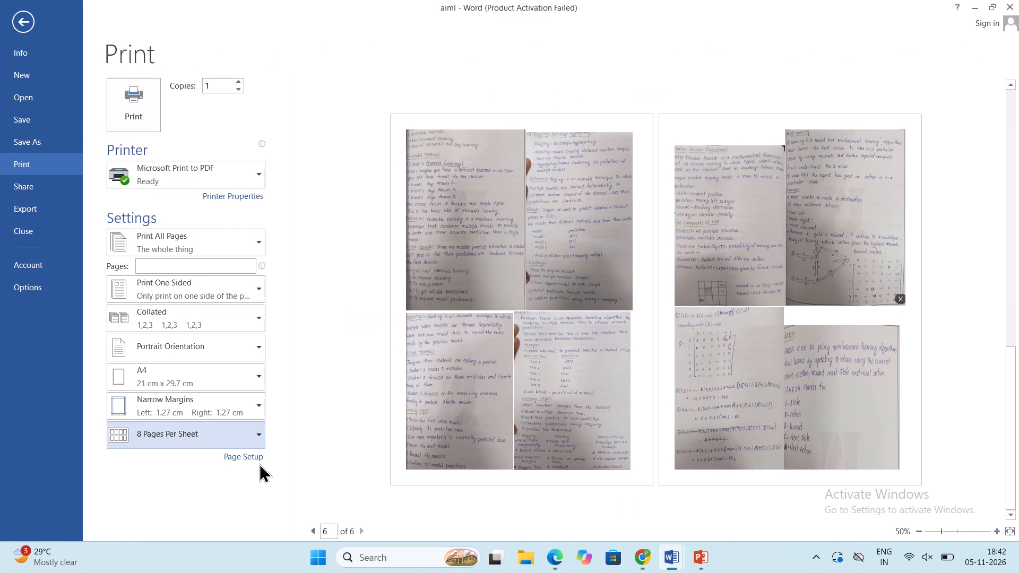
click(132, 109)
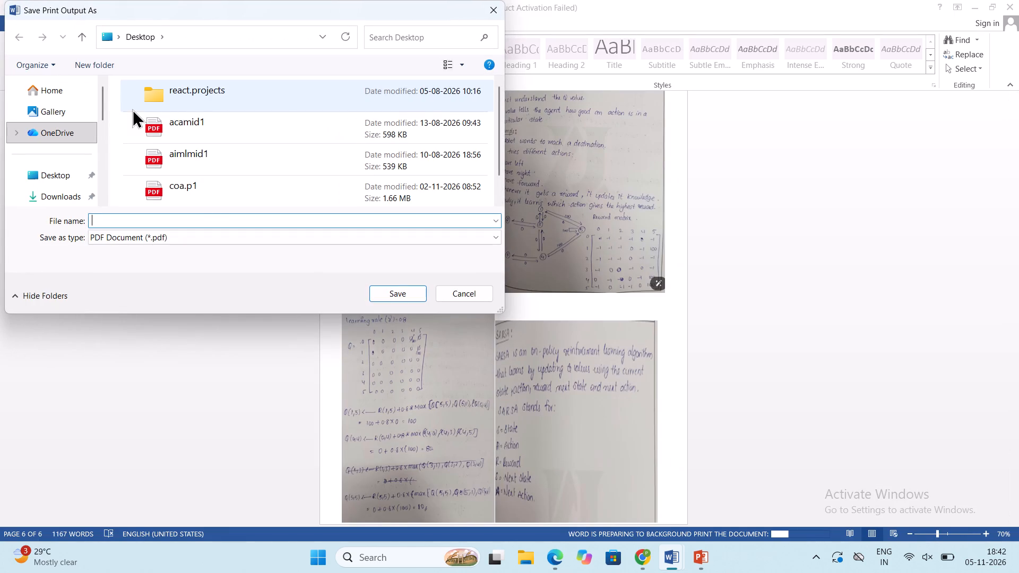
text(ail)
key(BackSpace)
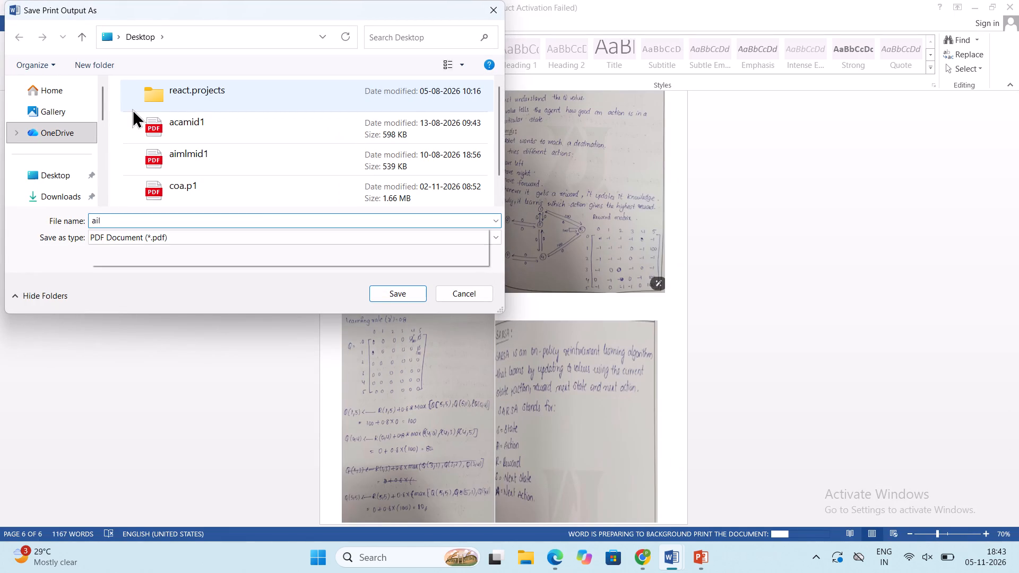
key(m)
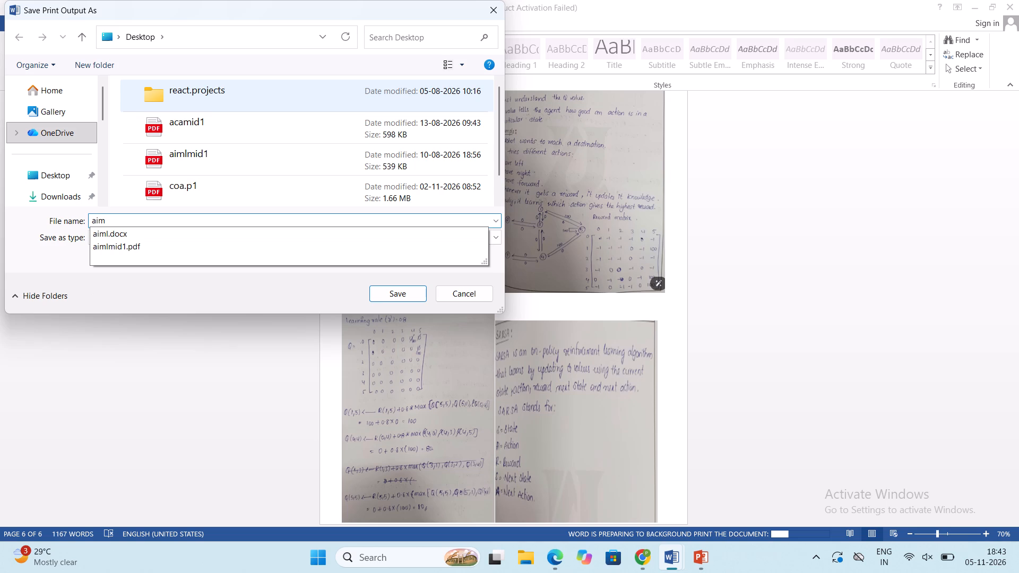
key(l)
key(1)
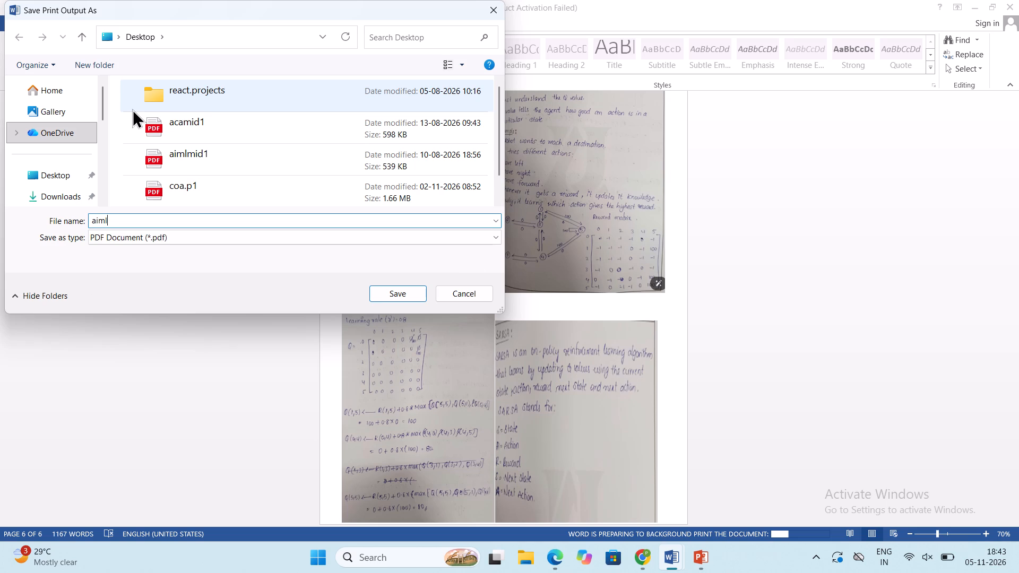
Save the print output as a PDF document on the Desktop under the entered file name.
click(405, 294)
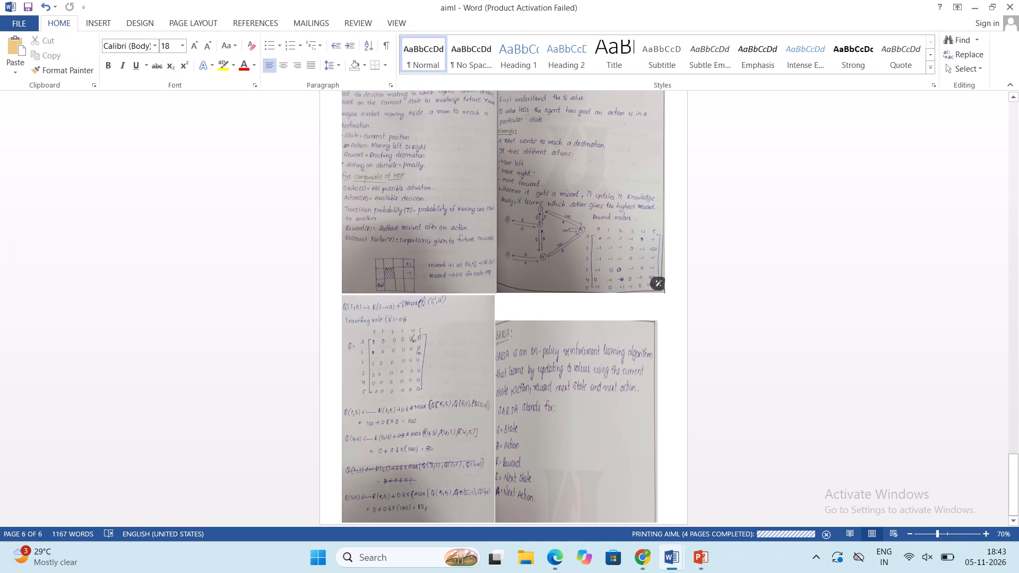